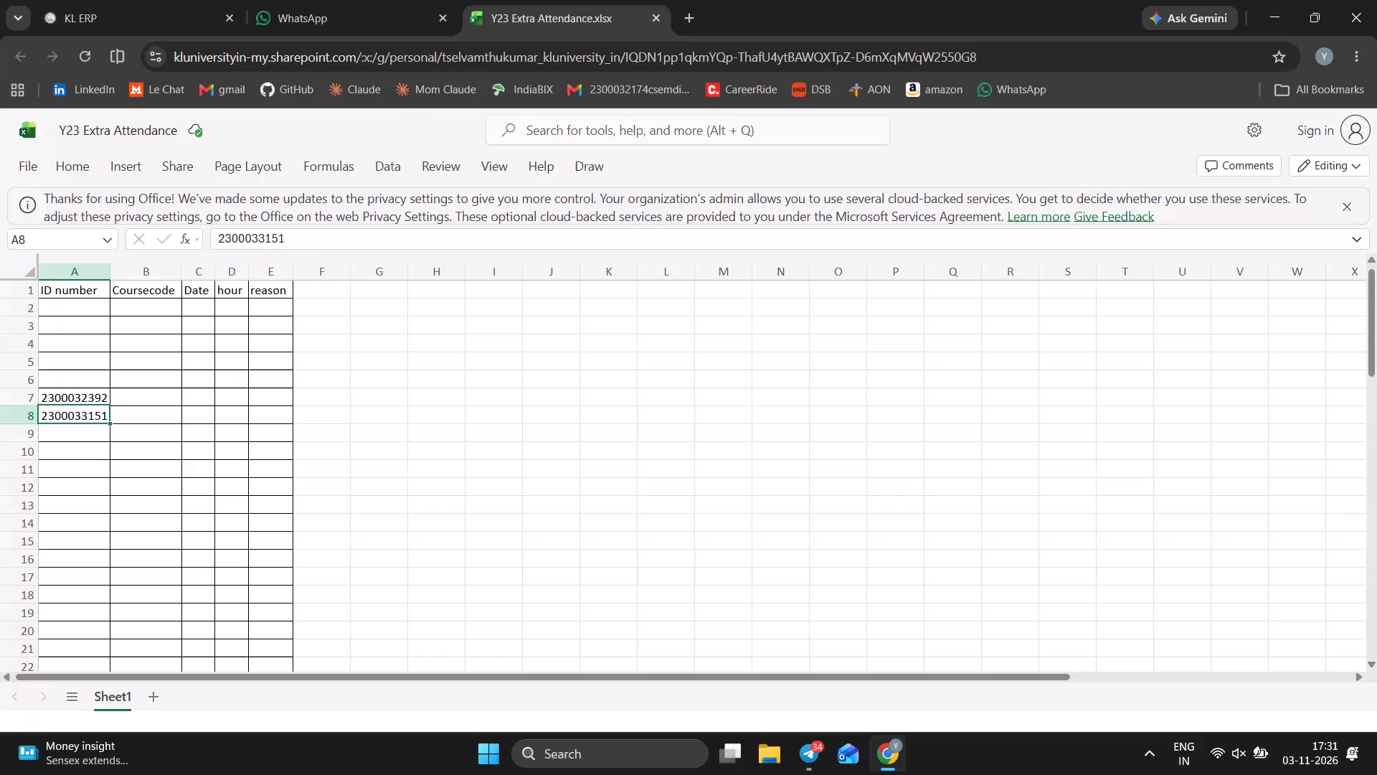
Look through the ID number column of the Y23 Extra Attendance sheet to check which rows already hold entries.
scroll(182, 462, down, 3)
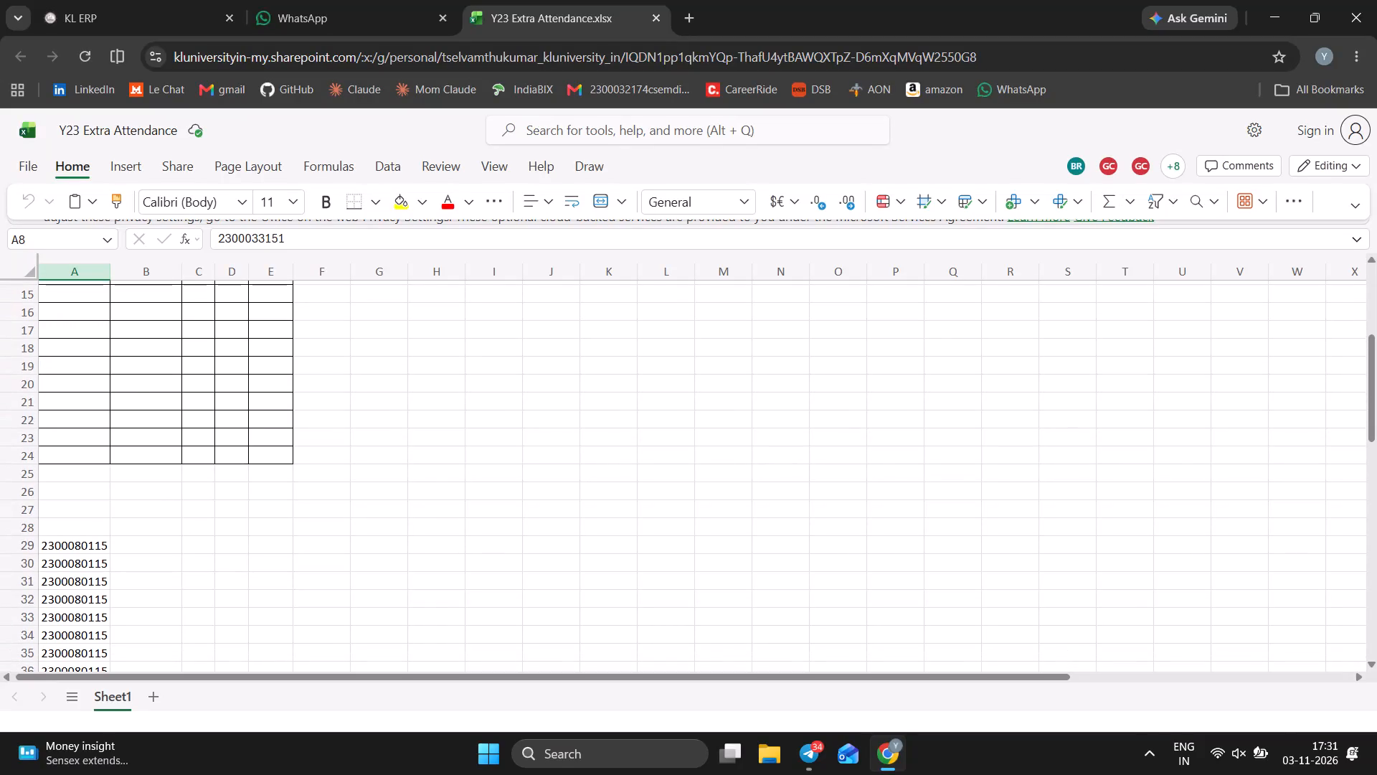
scroll(182, 462, down, 1)
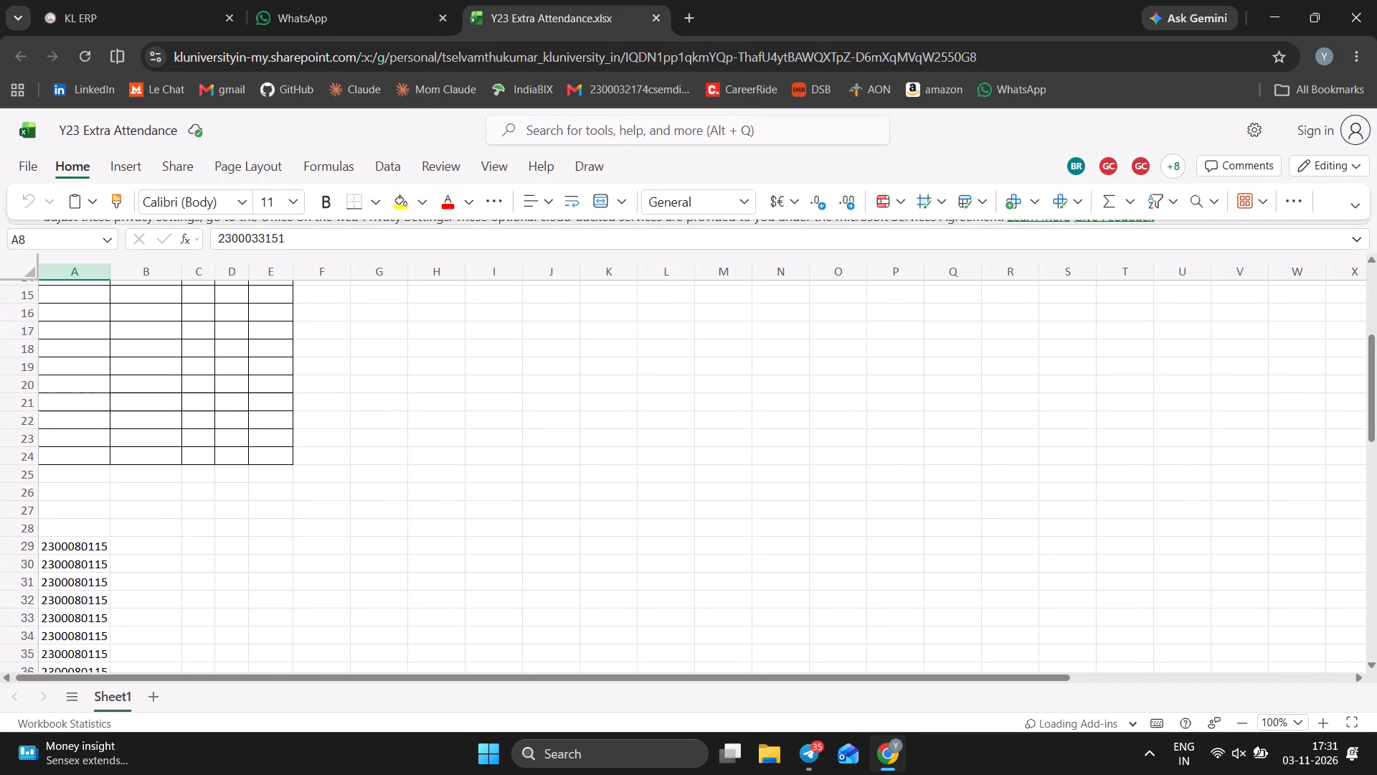
scroll(182, 462, down, 10)
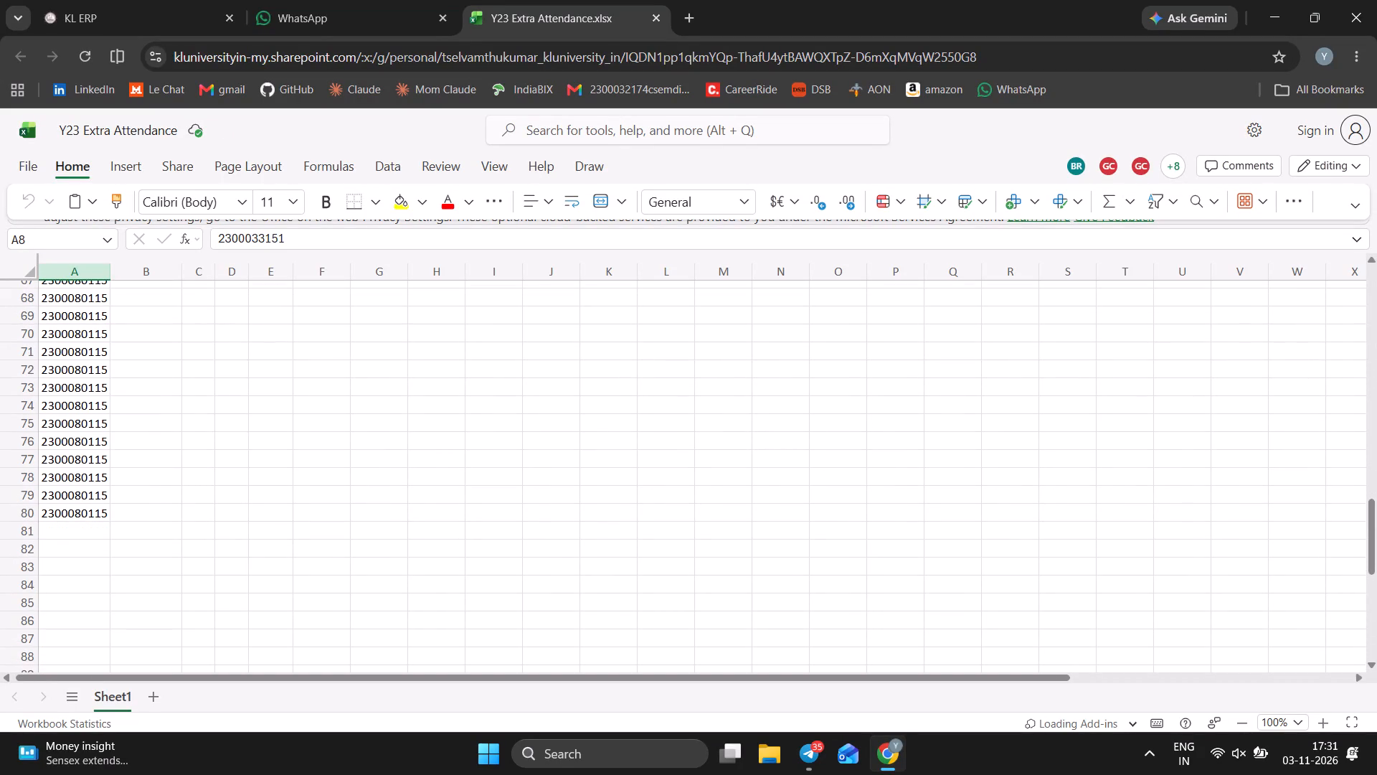
scroll(182, 462, up, 8)
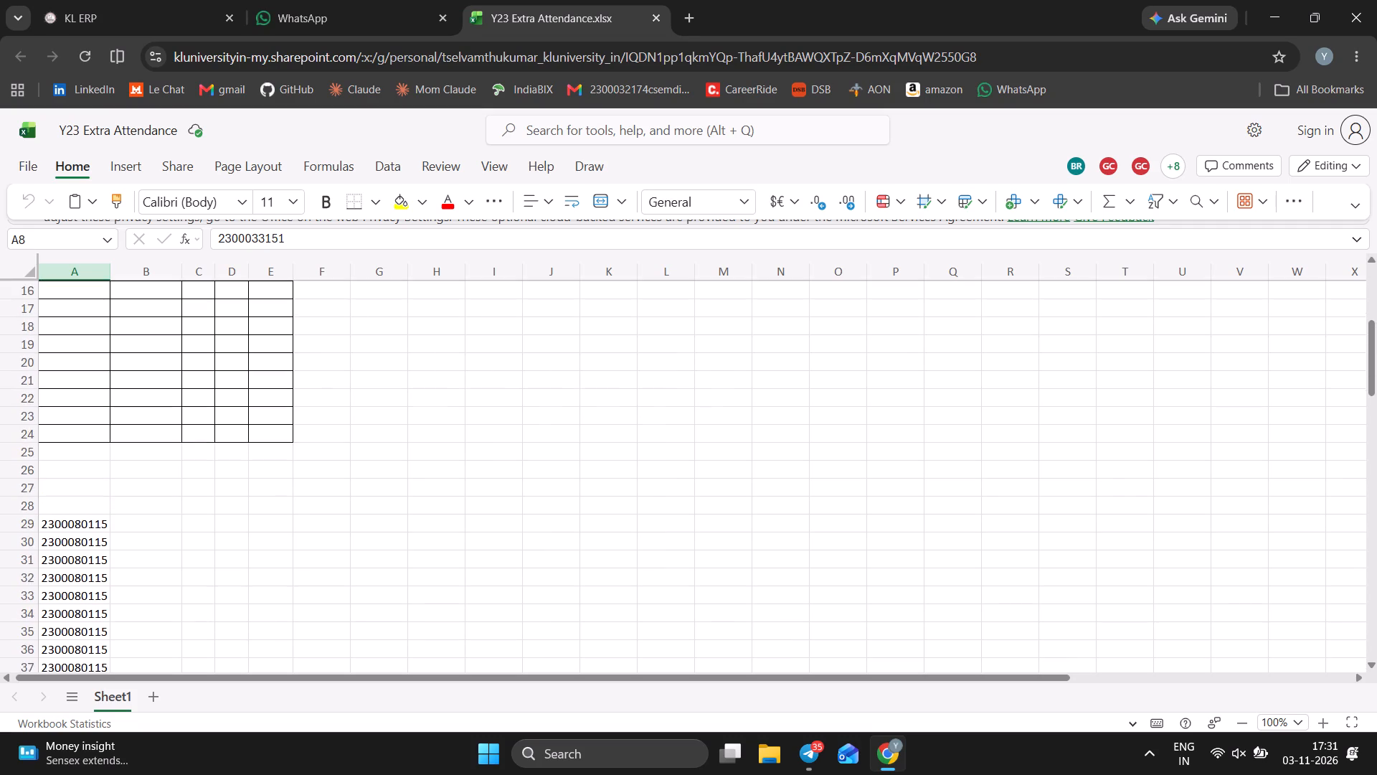
Enter the student ID number in the ID number column of empty row 12.
scroll(182, 462, up, 7)
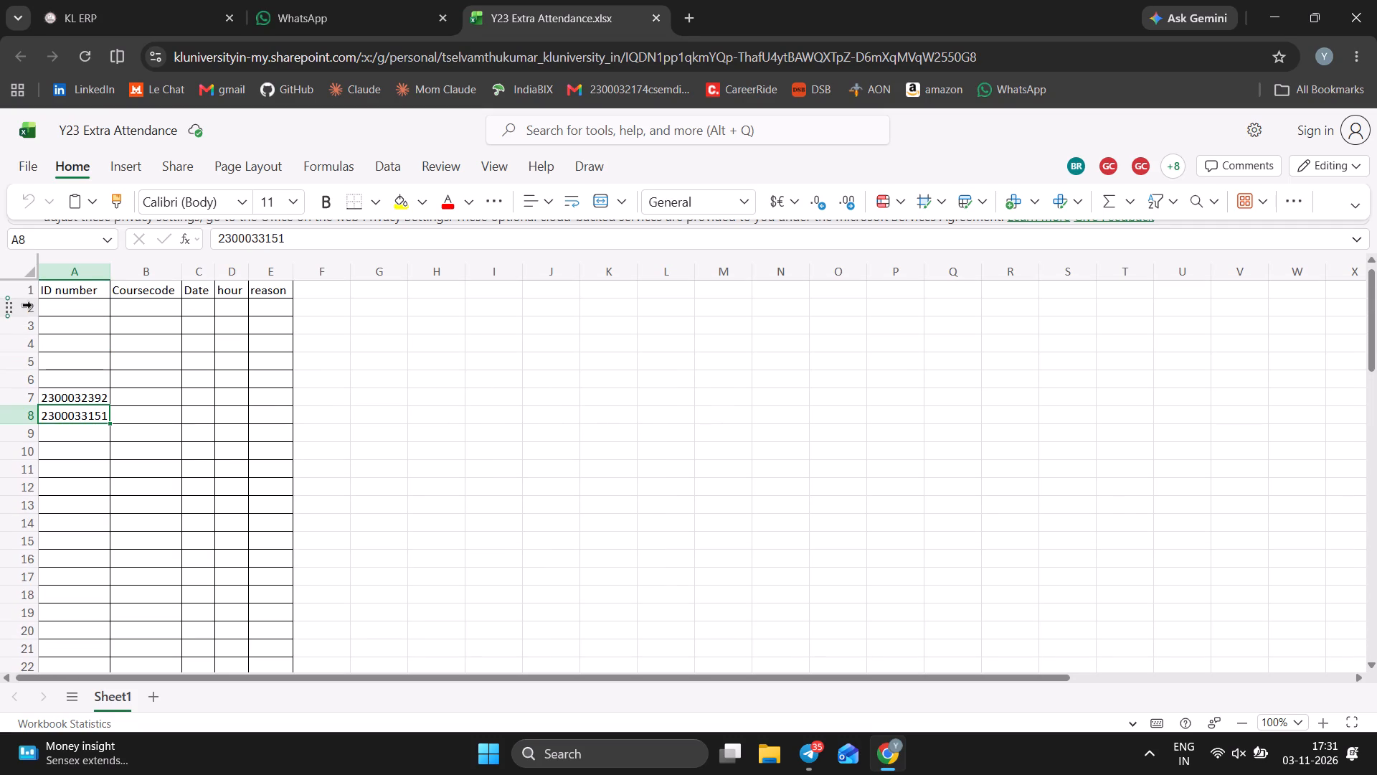
click(57, 305)
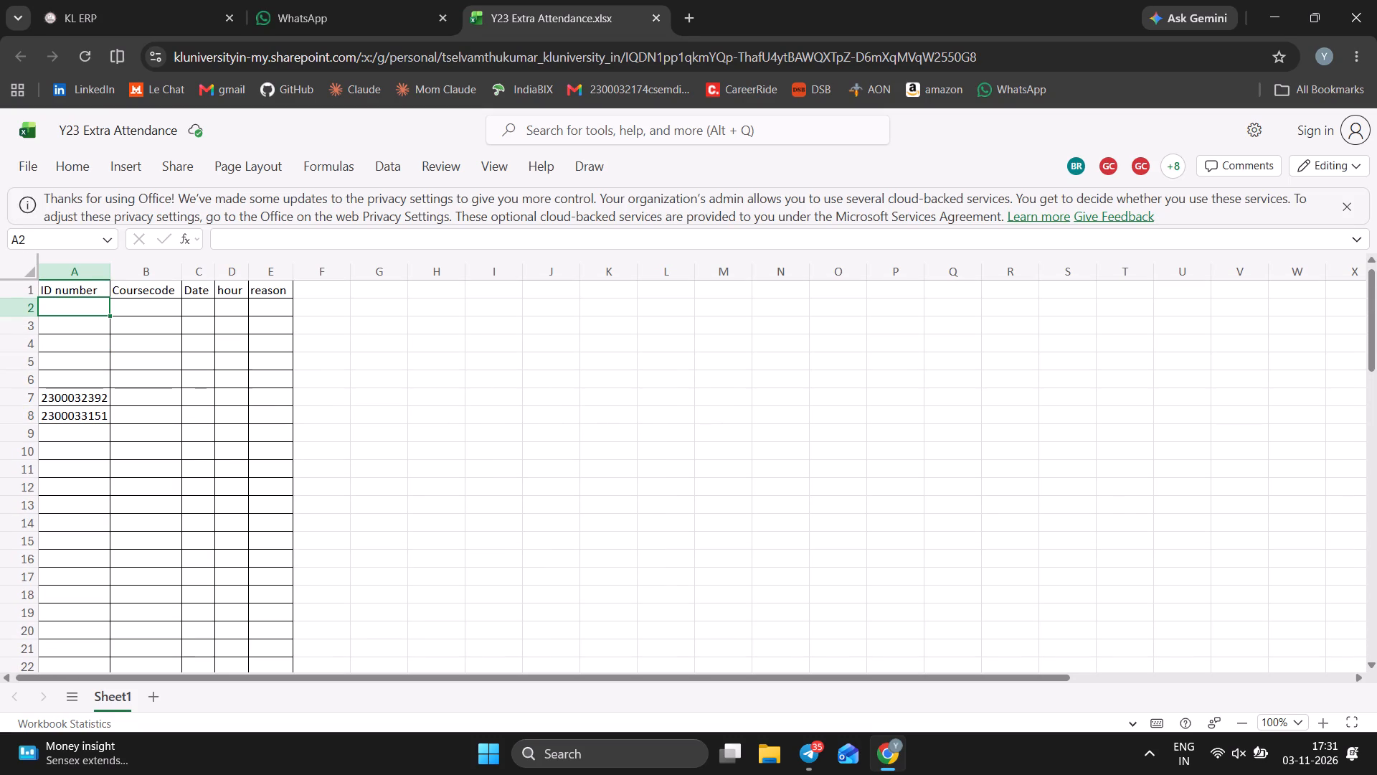
click(57, 479)
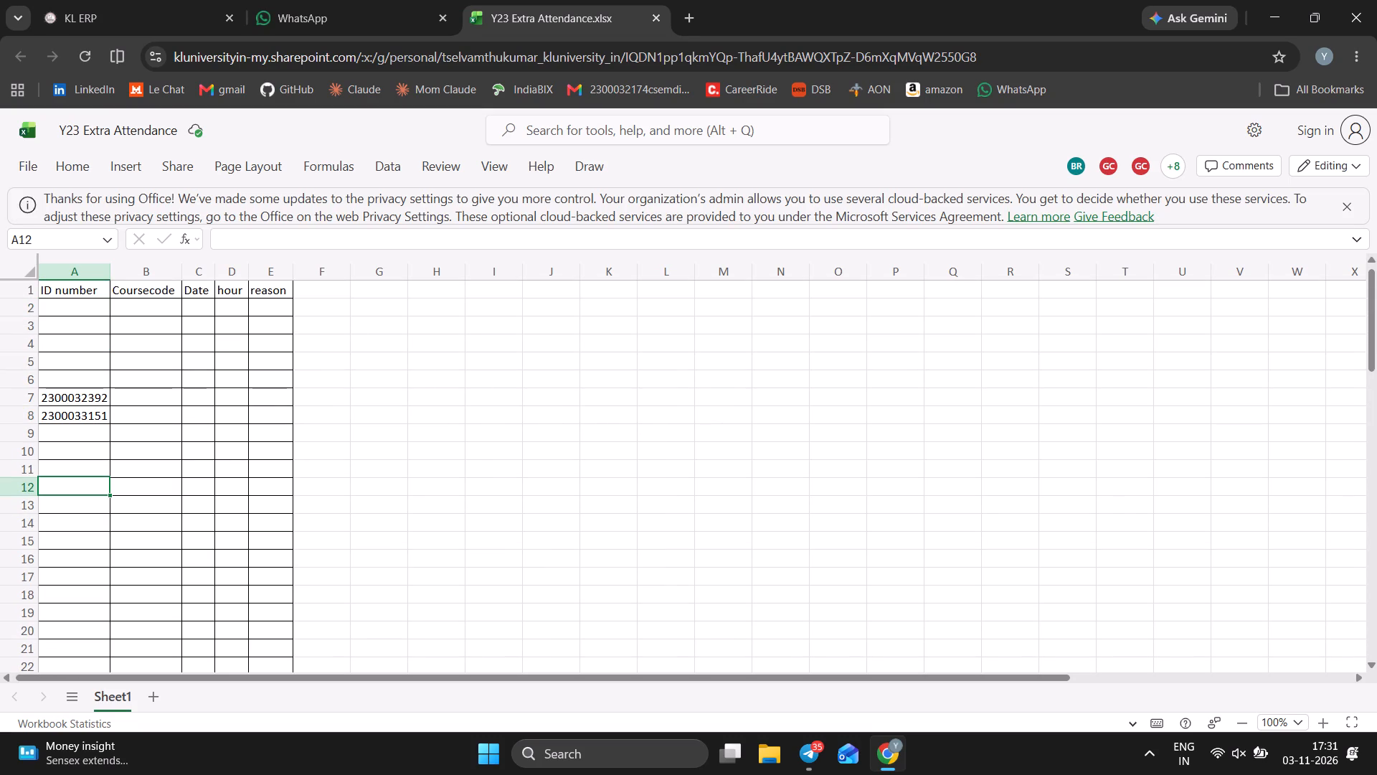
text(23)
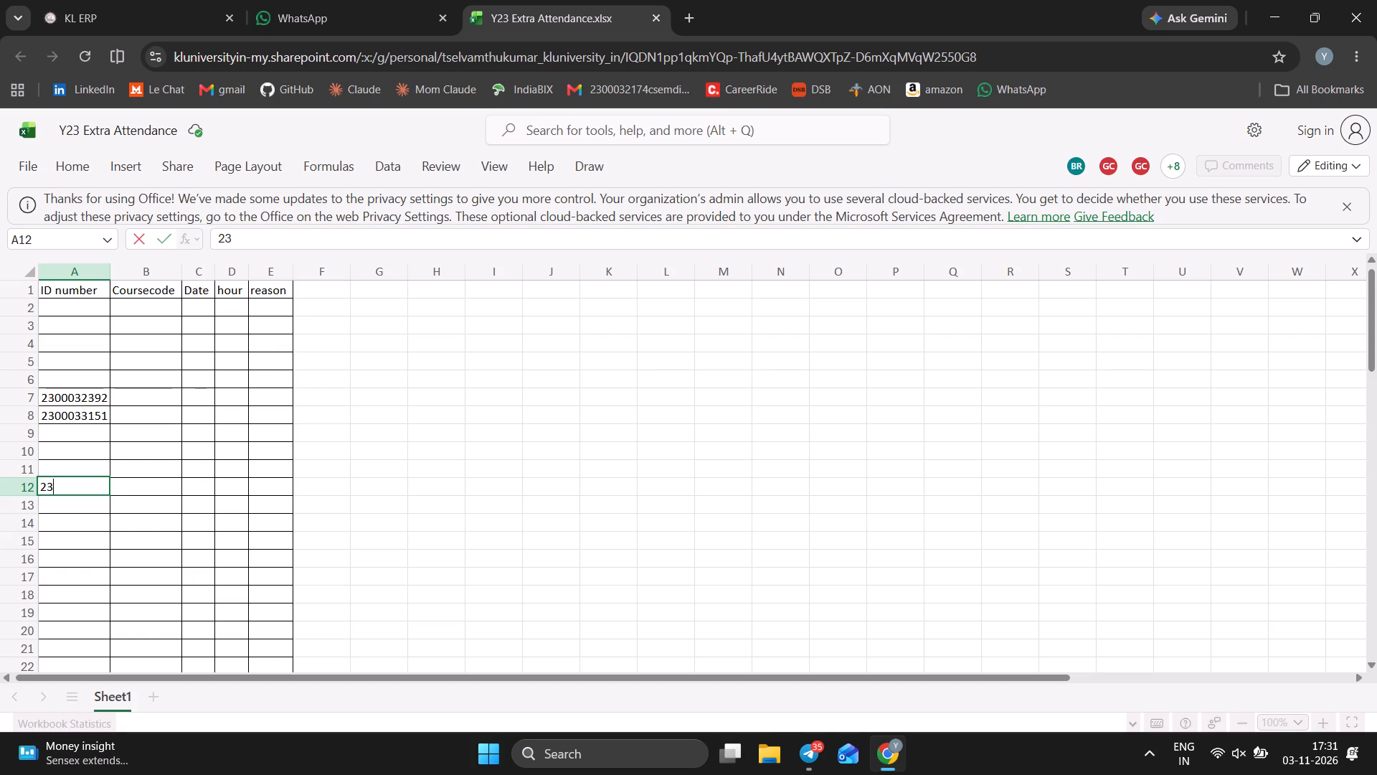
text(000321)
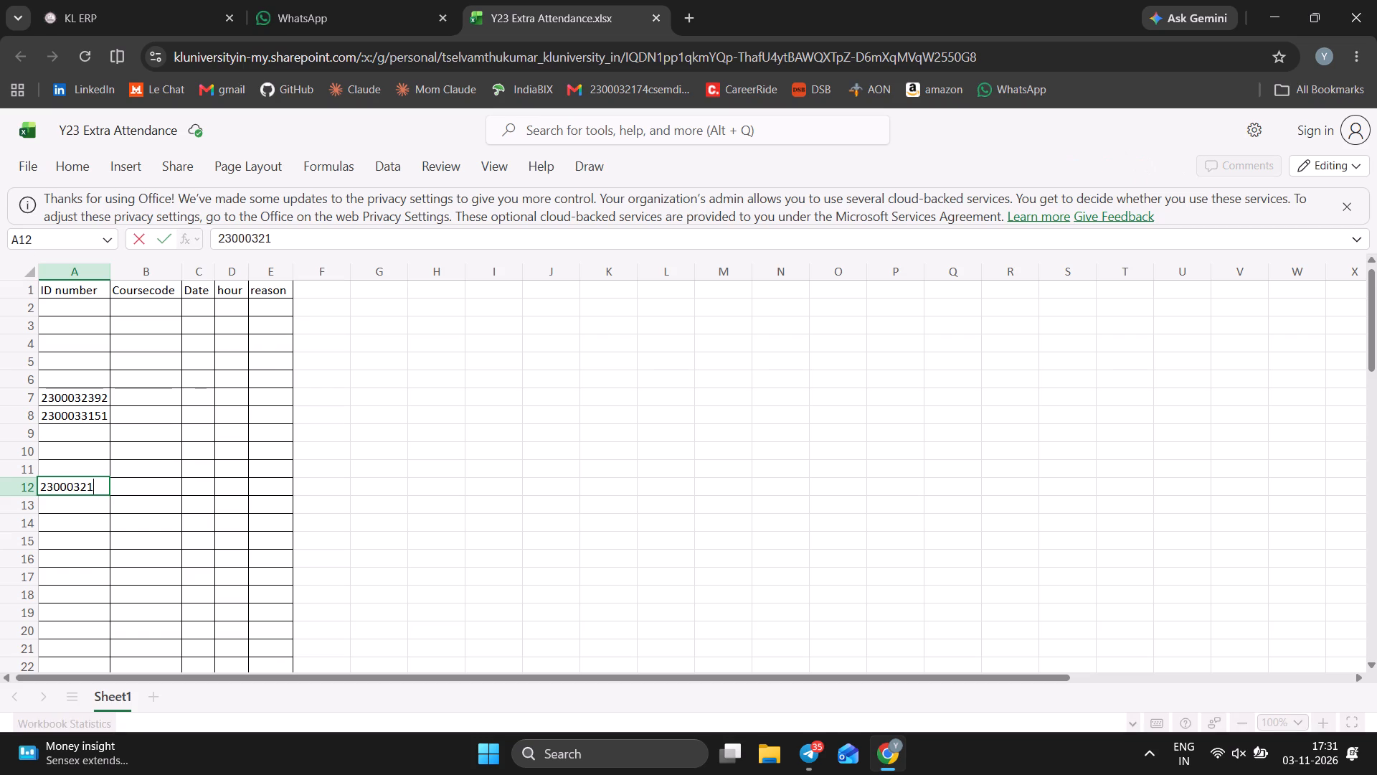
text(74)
Paste the copied course code OEEC0011 into the Coursecode cell of row 12, allowing the site clipboard access.
click(120, 491)
key(ctrl+v)
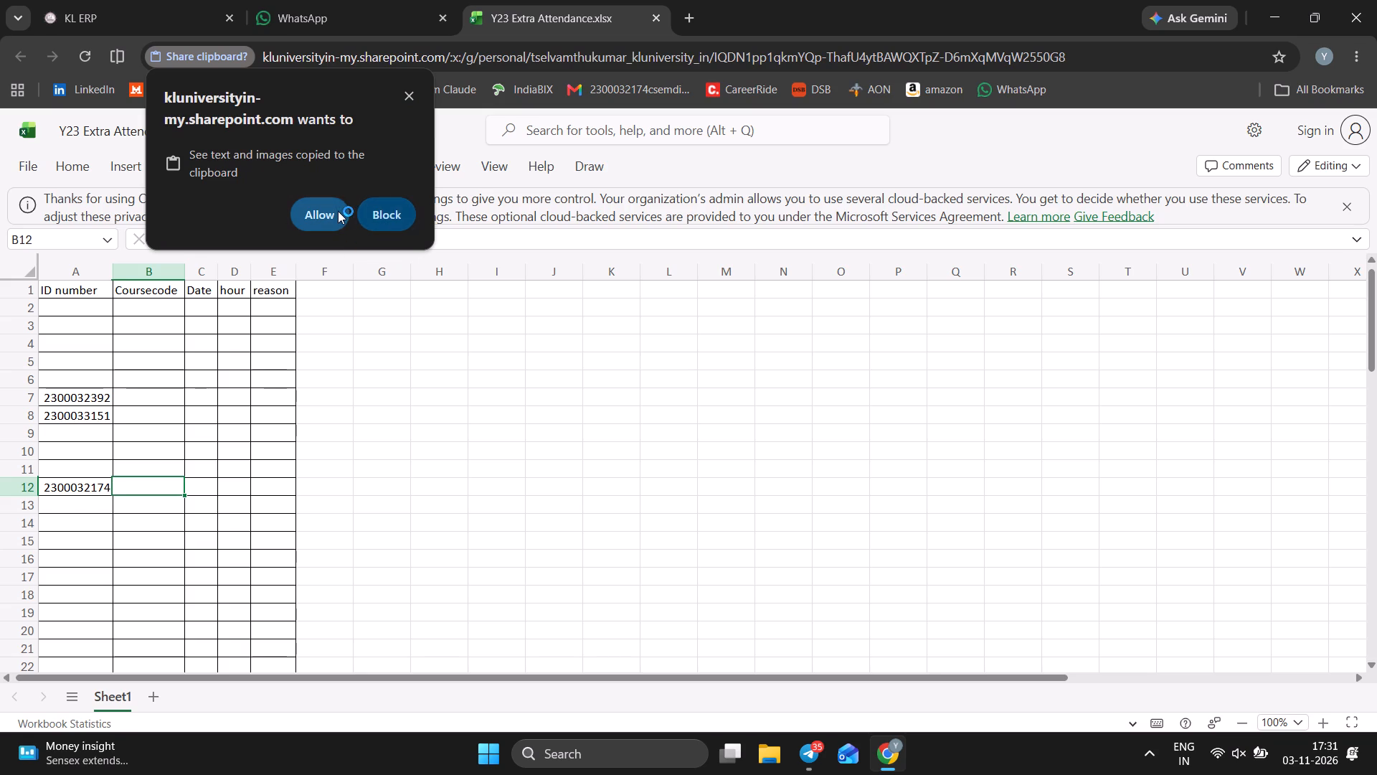
click(338, 211)
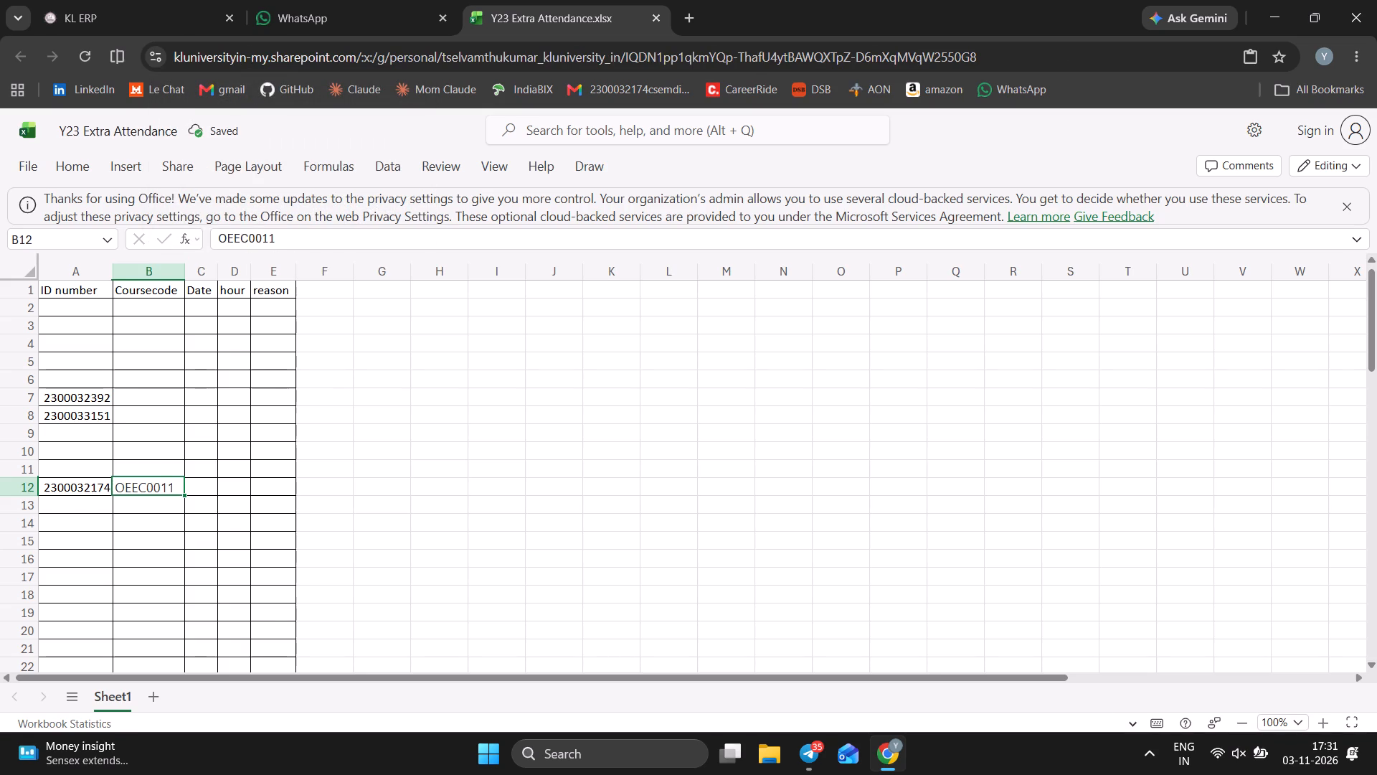
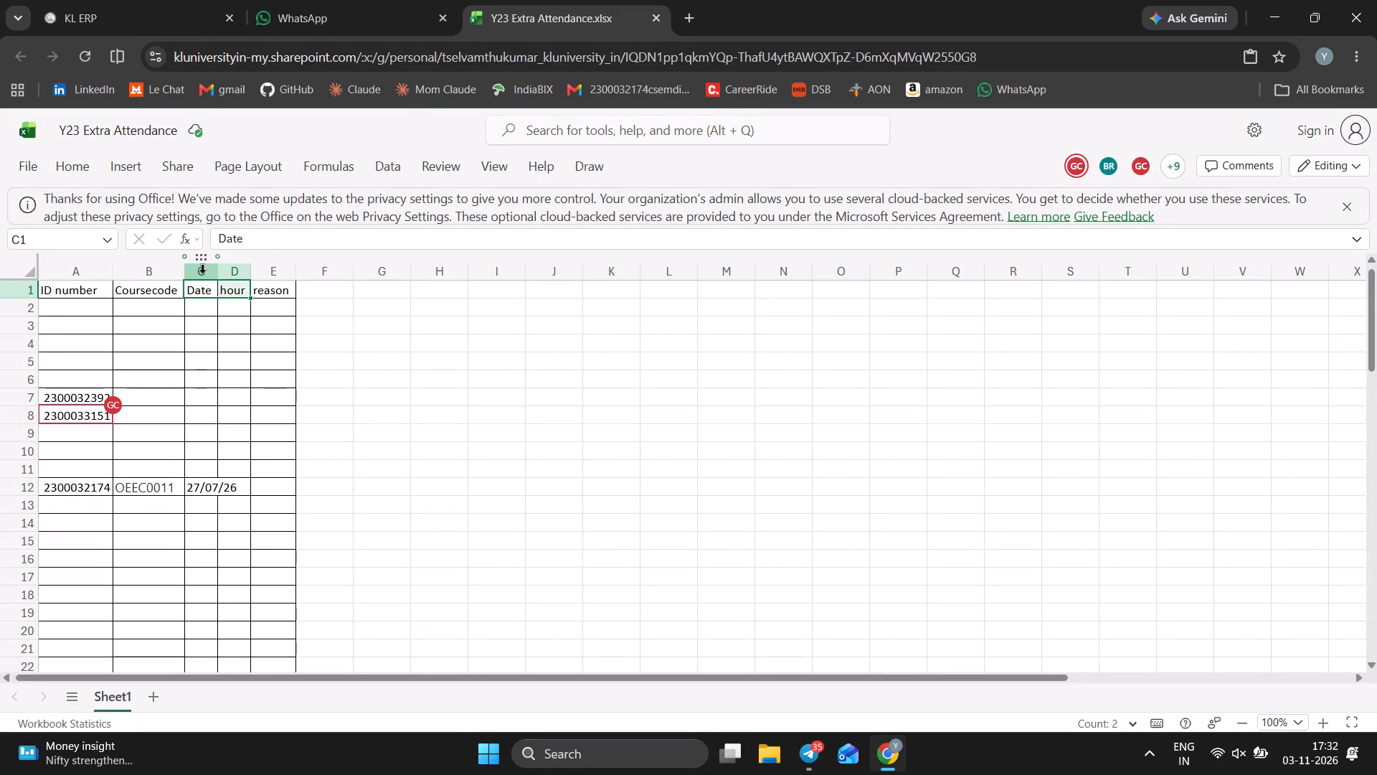
Widen the Date column to about twice its width so the full date in the student's row fits inside it.
click(202, 273)
drag(217, 275, 252, 275)
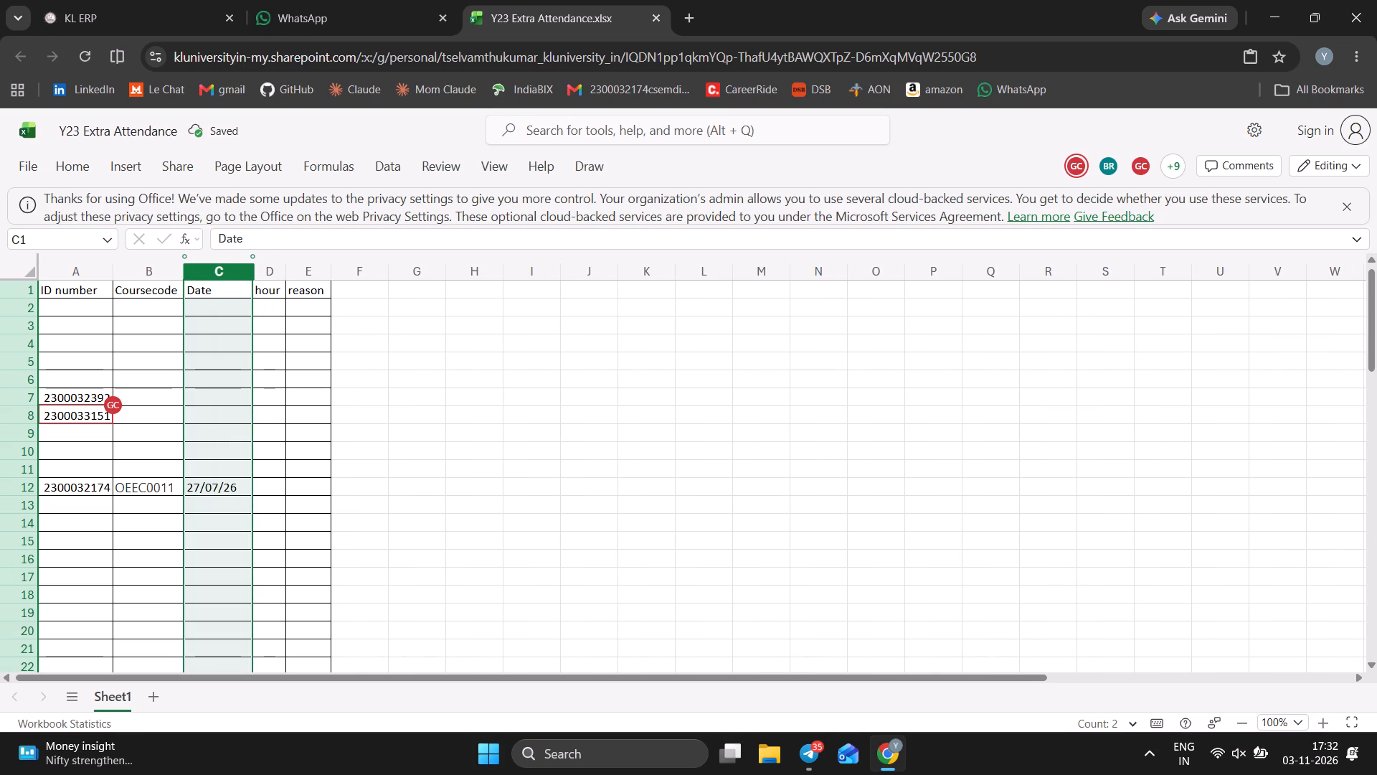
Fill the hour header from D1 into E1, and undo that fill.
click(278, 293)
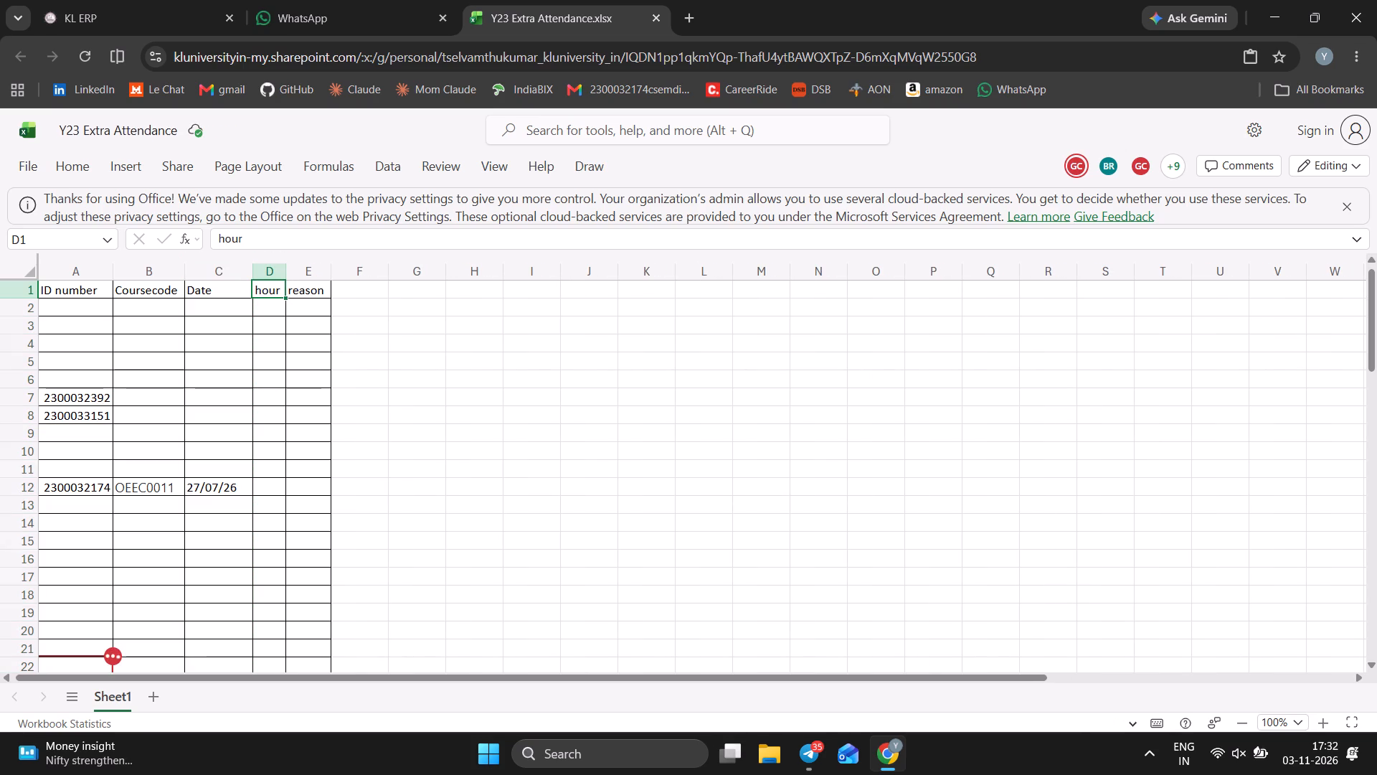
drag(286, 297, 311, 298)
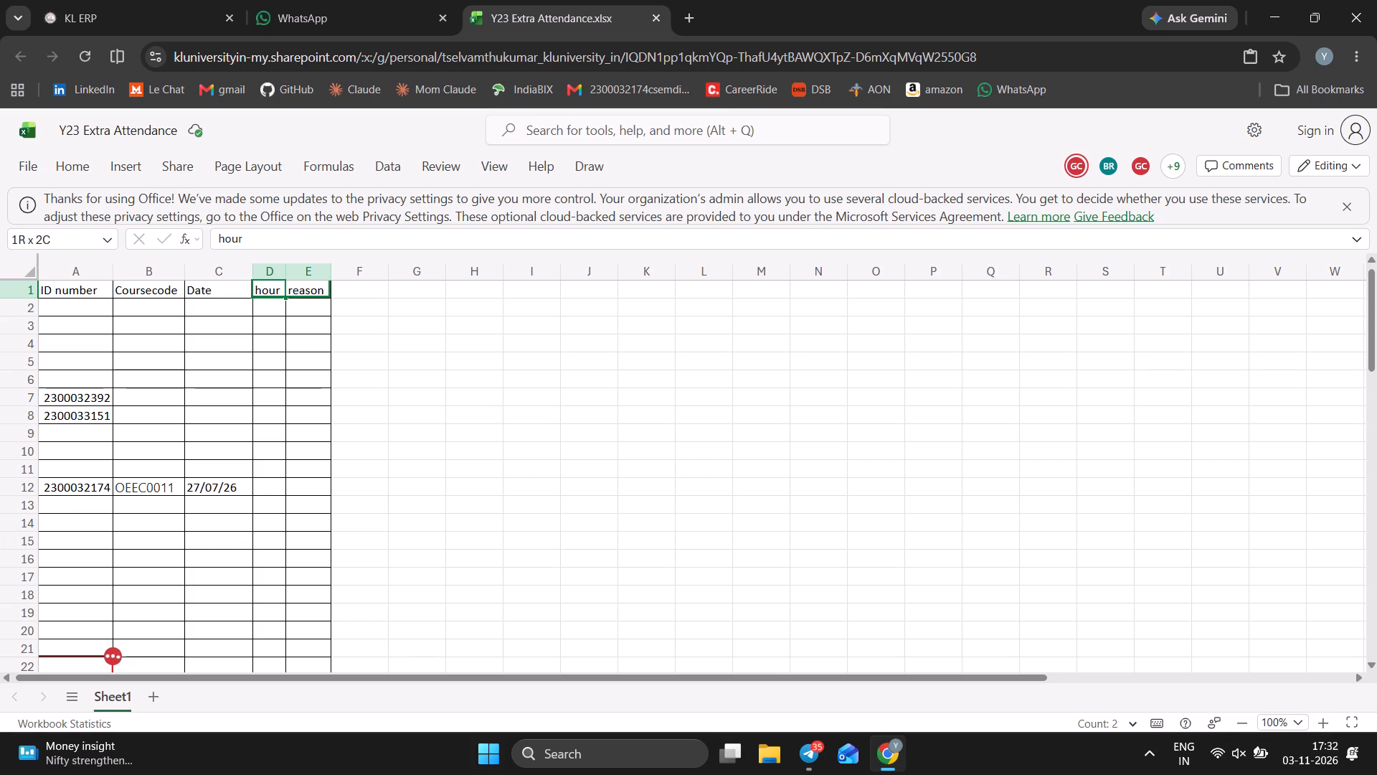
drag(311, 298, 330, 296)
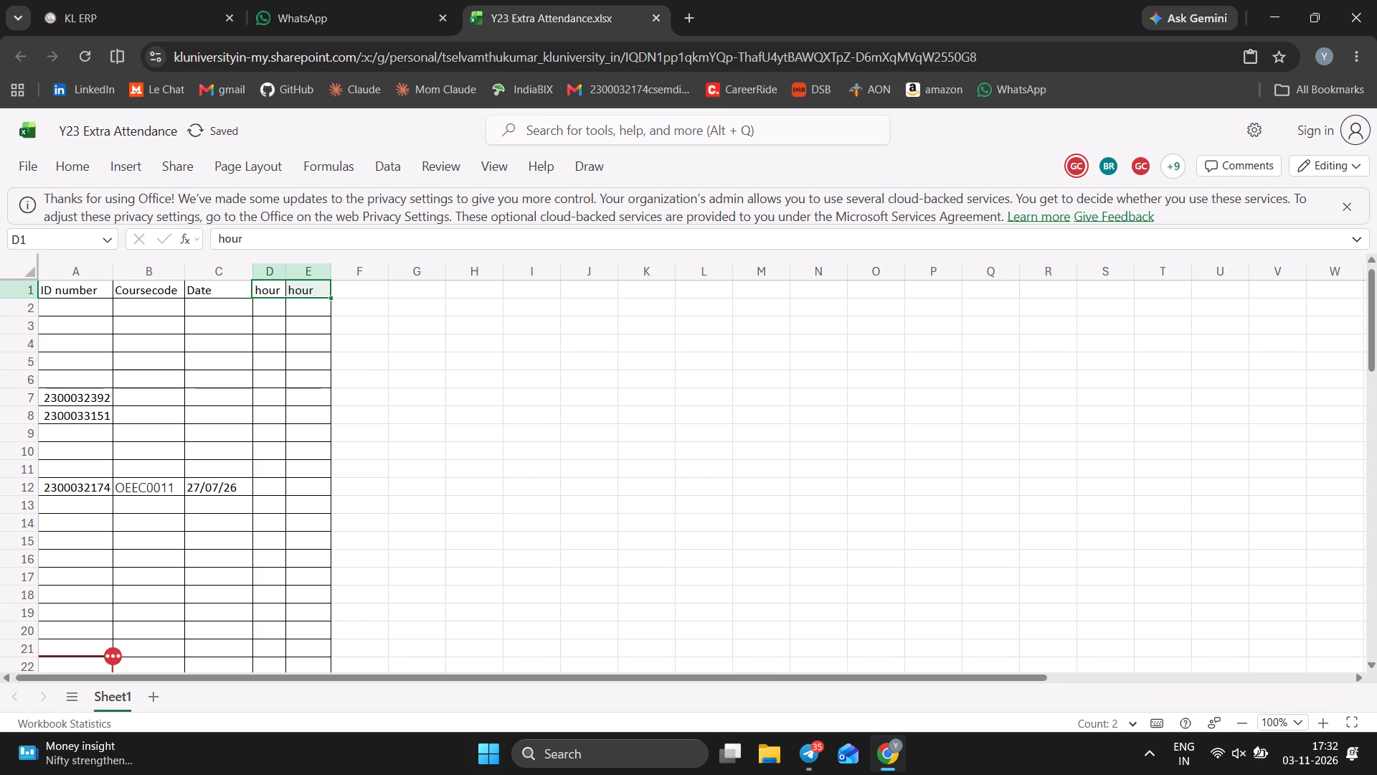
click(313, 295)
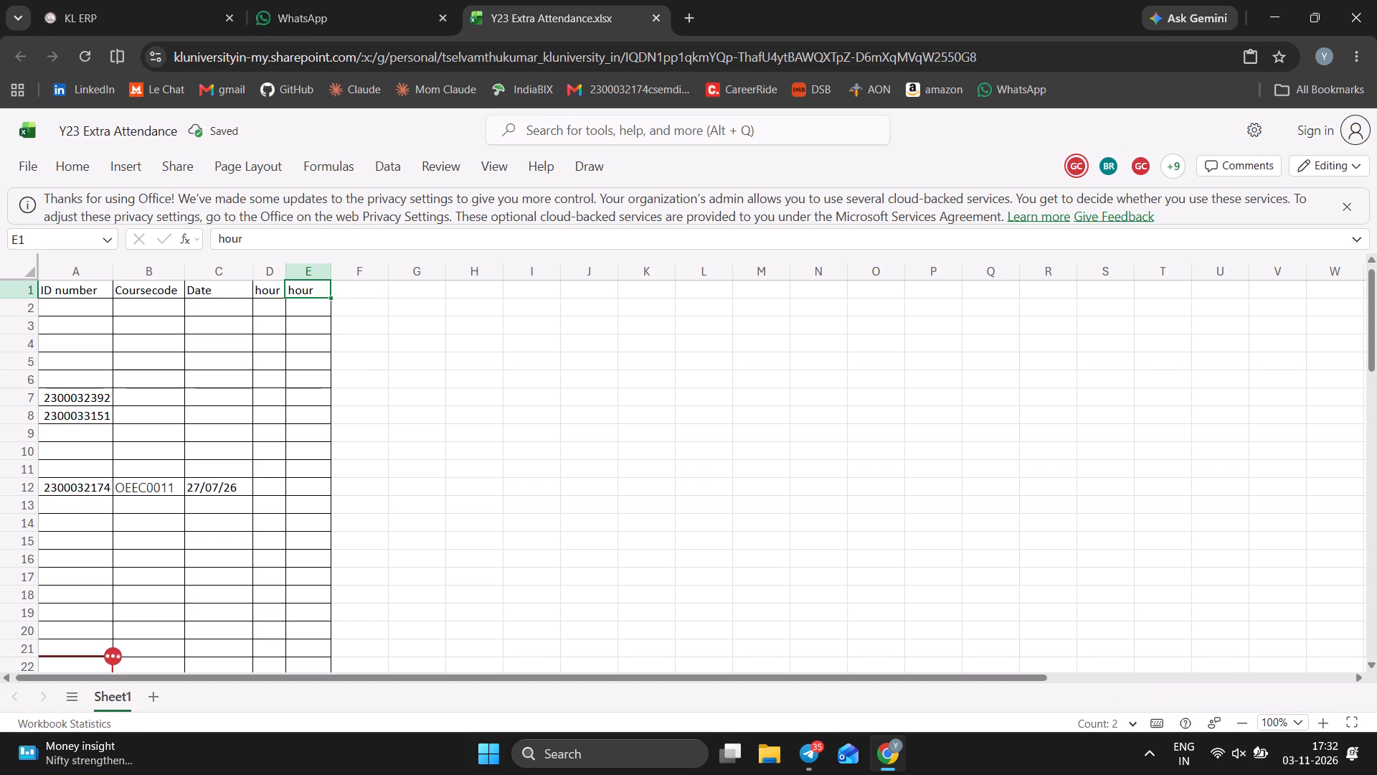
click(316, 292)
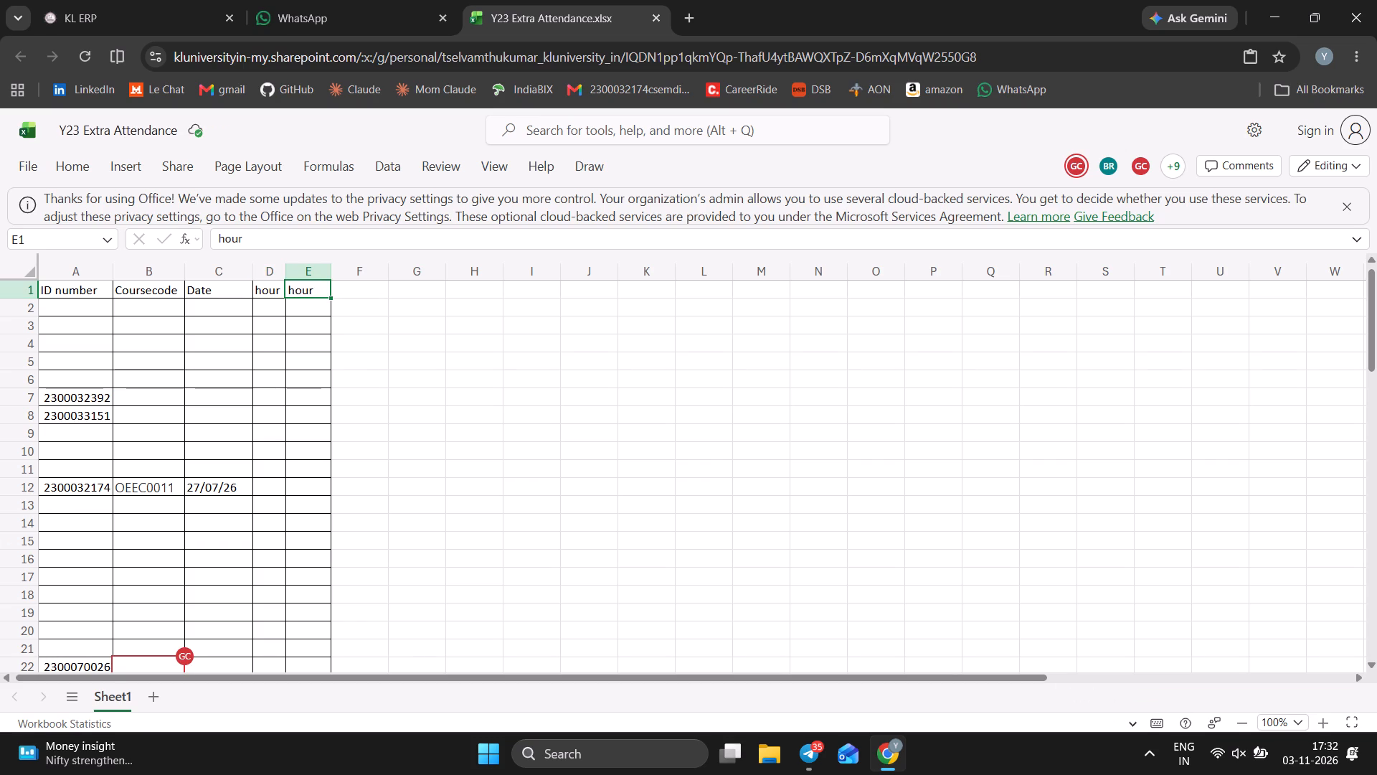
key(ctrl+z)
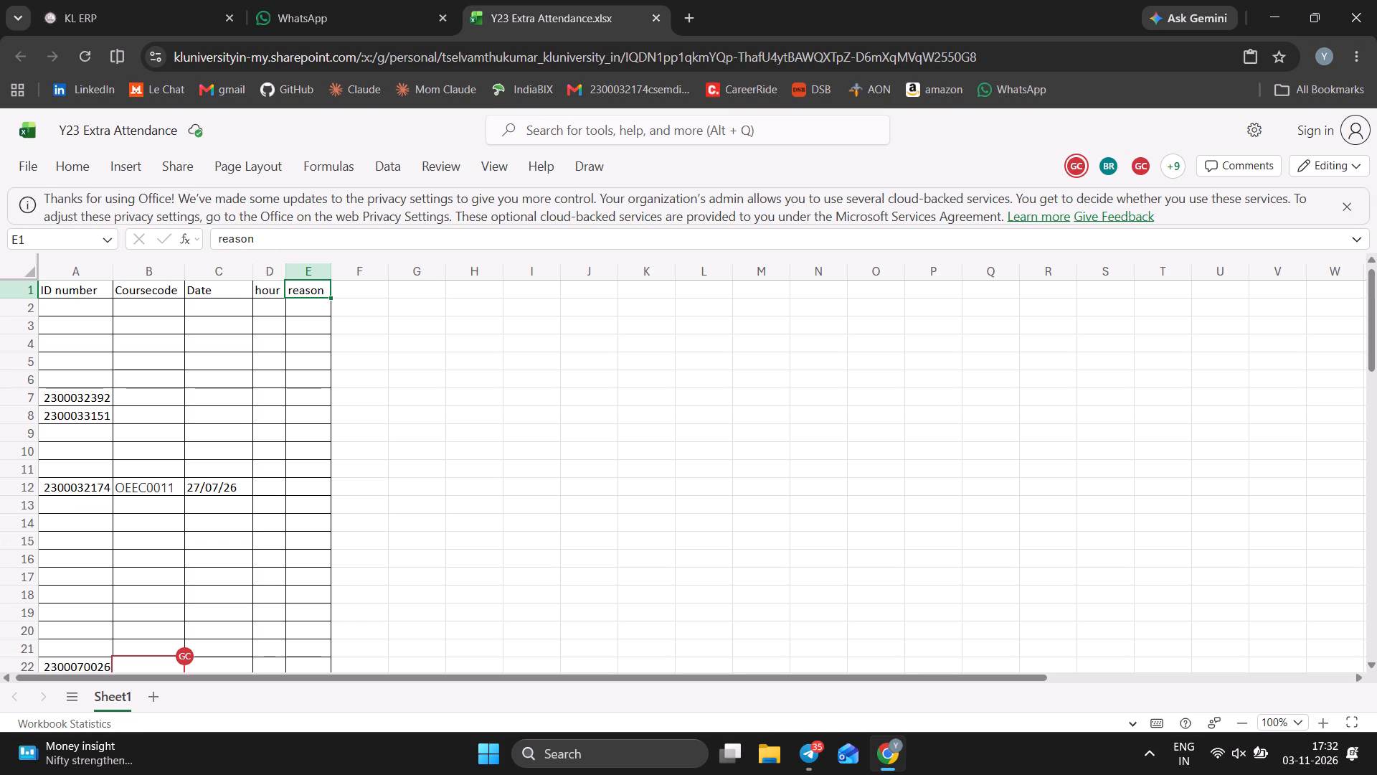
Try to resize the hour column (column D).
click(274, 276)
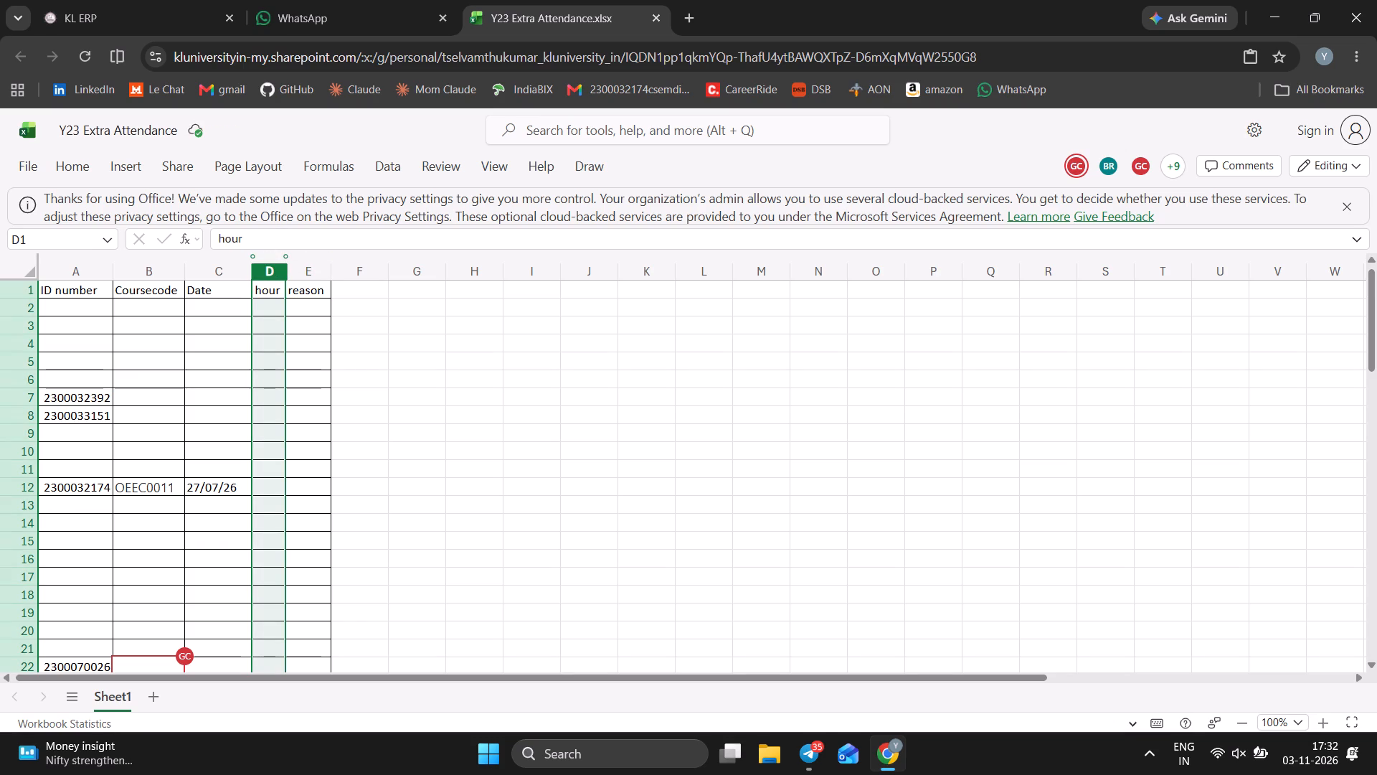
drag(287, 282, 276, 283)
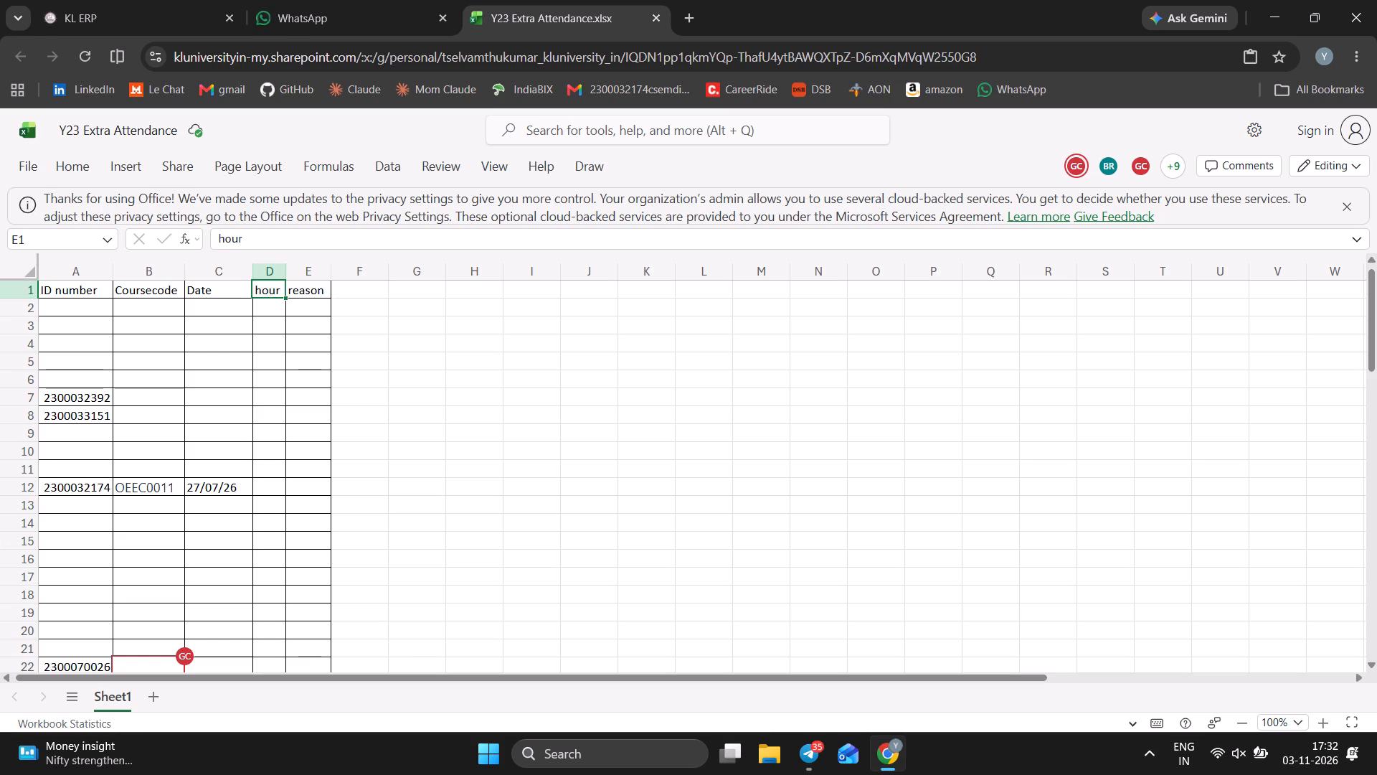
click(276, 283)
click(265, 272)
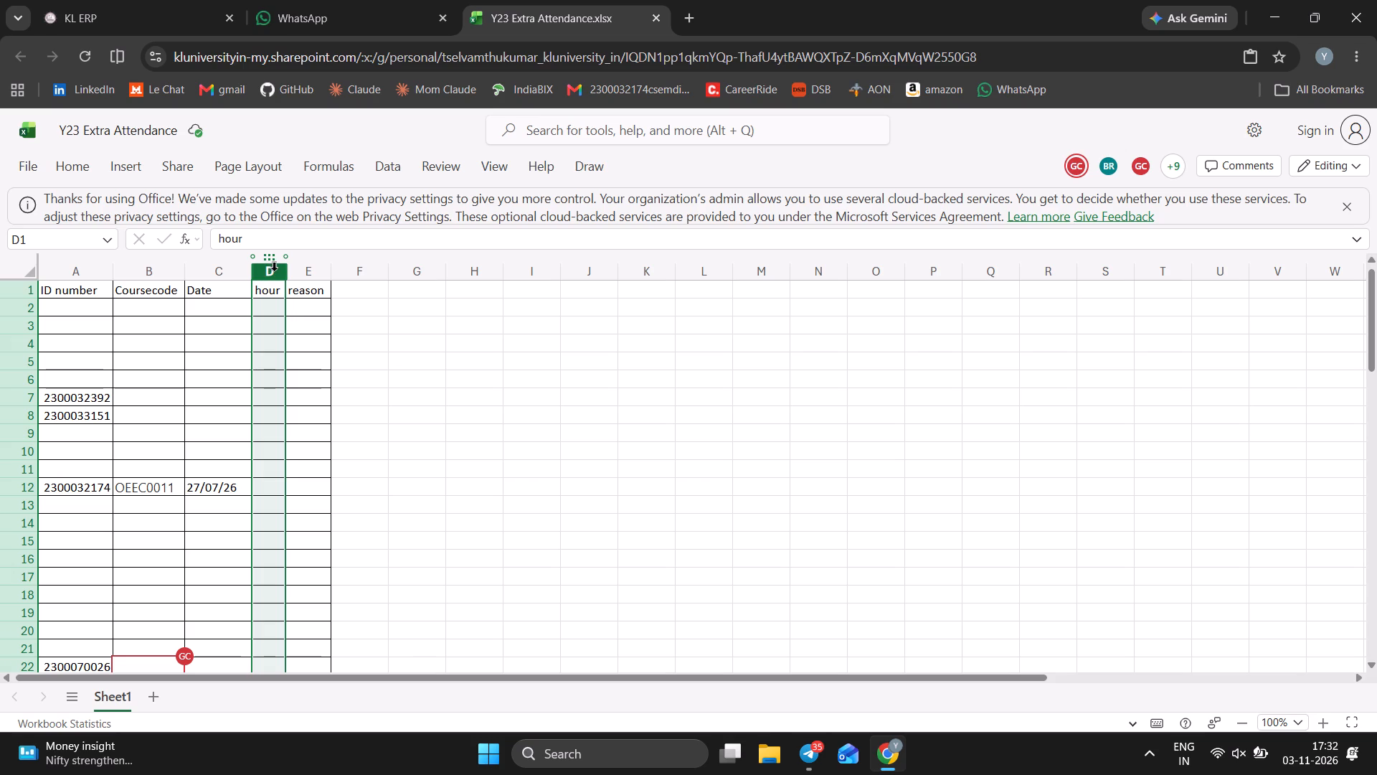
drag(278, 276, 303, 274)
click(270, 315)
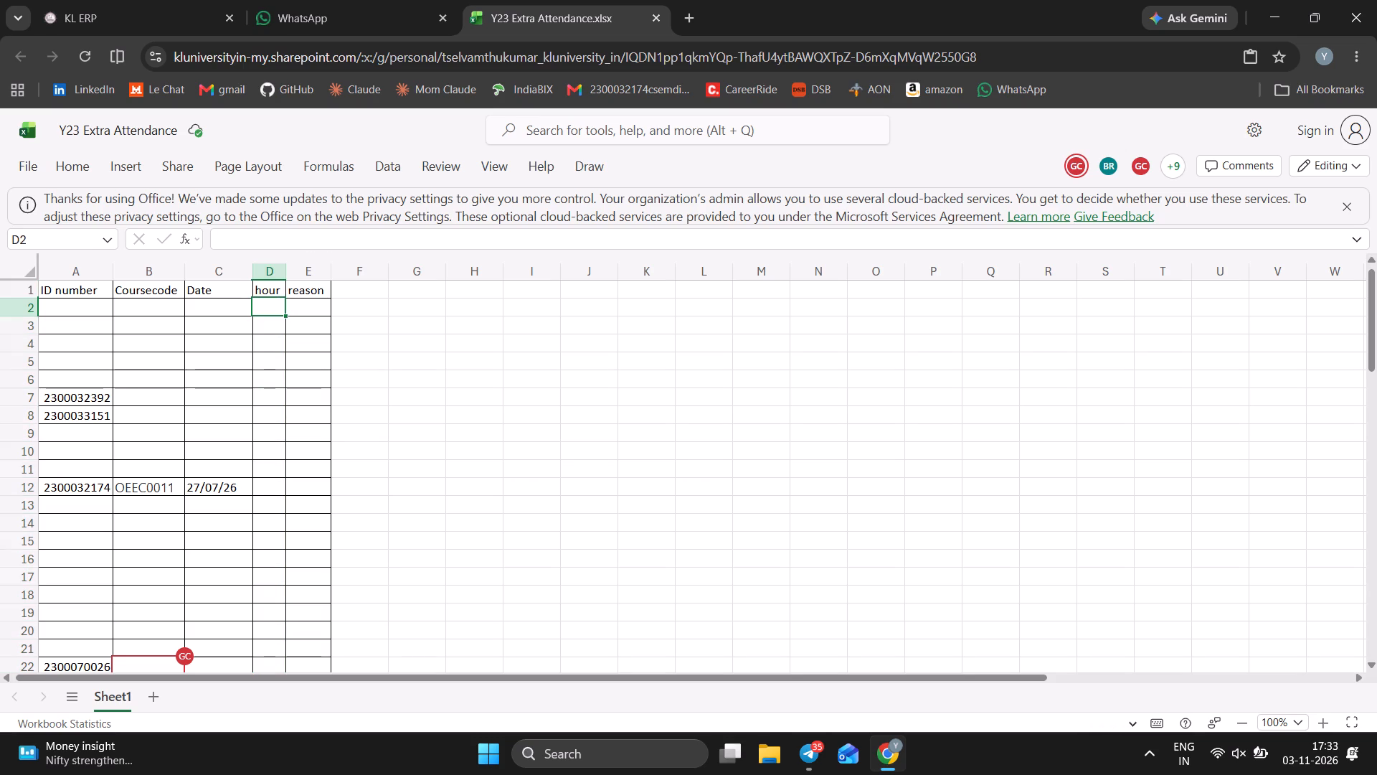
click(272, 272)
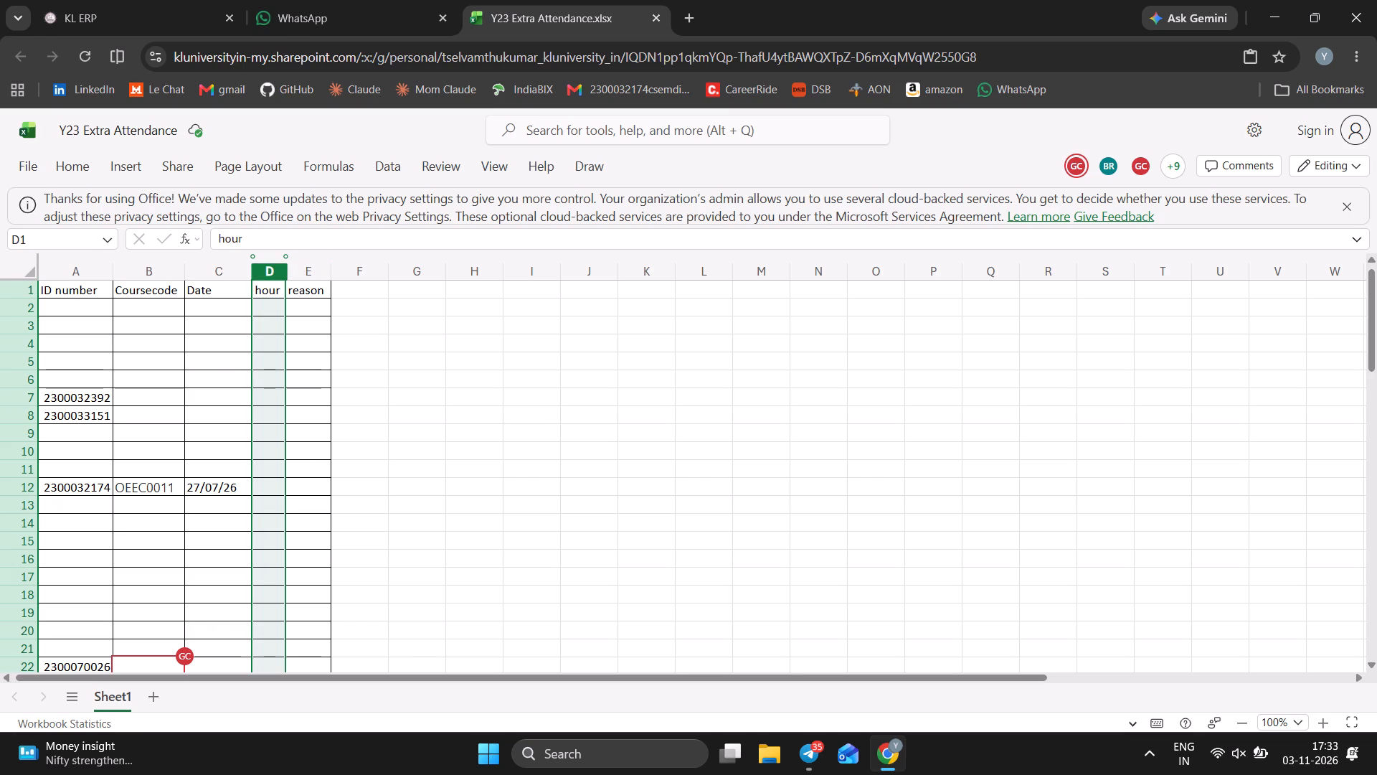
Enter 1,2 as the hour for the row 12 entry in D12.
click(257, 489)
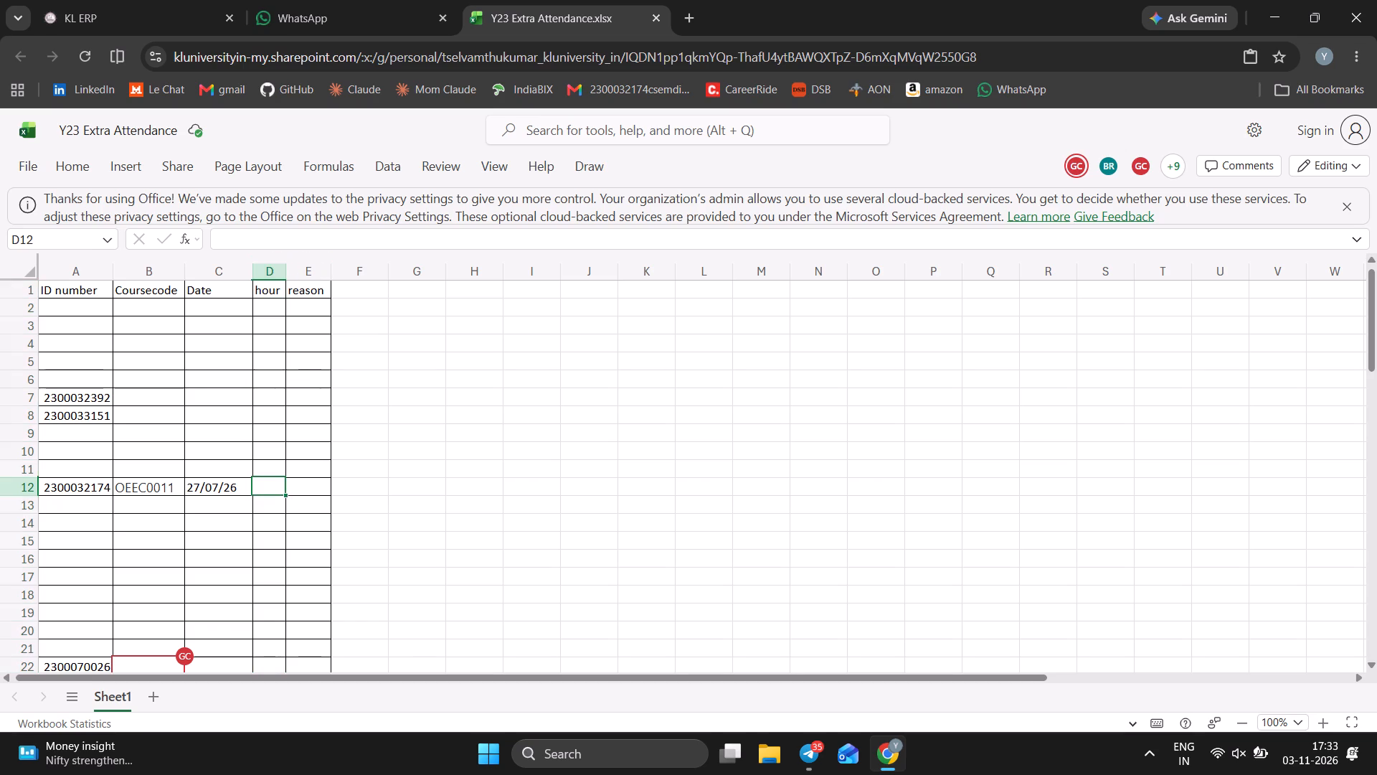
text(1,2)
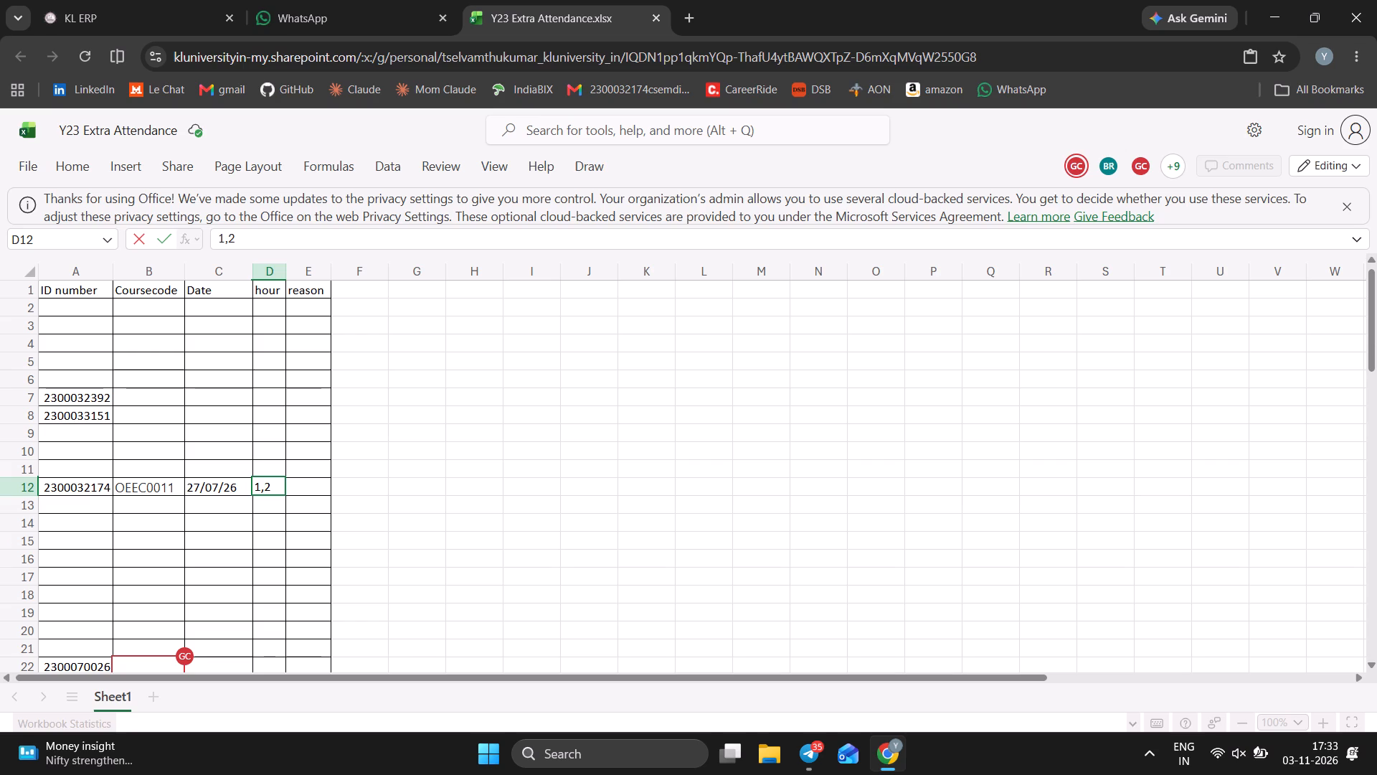
click(133, 510)
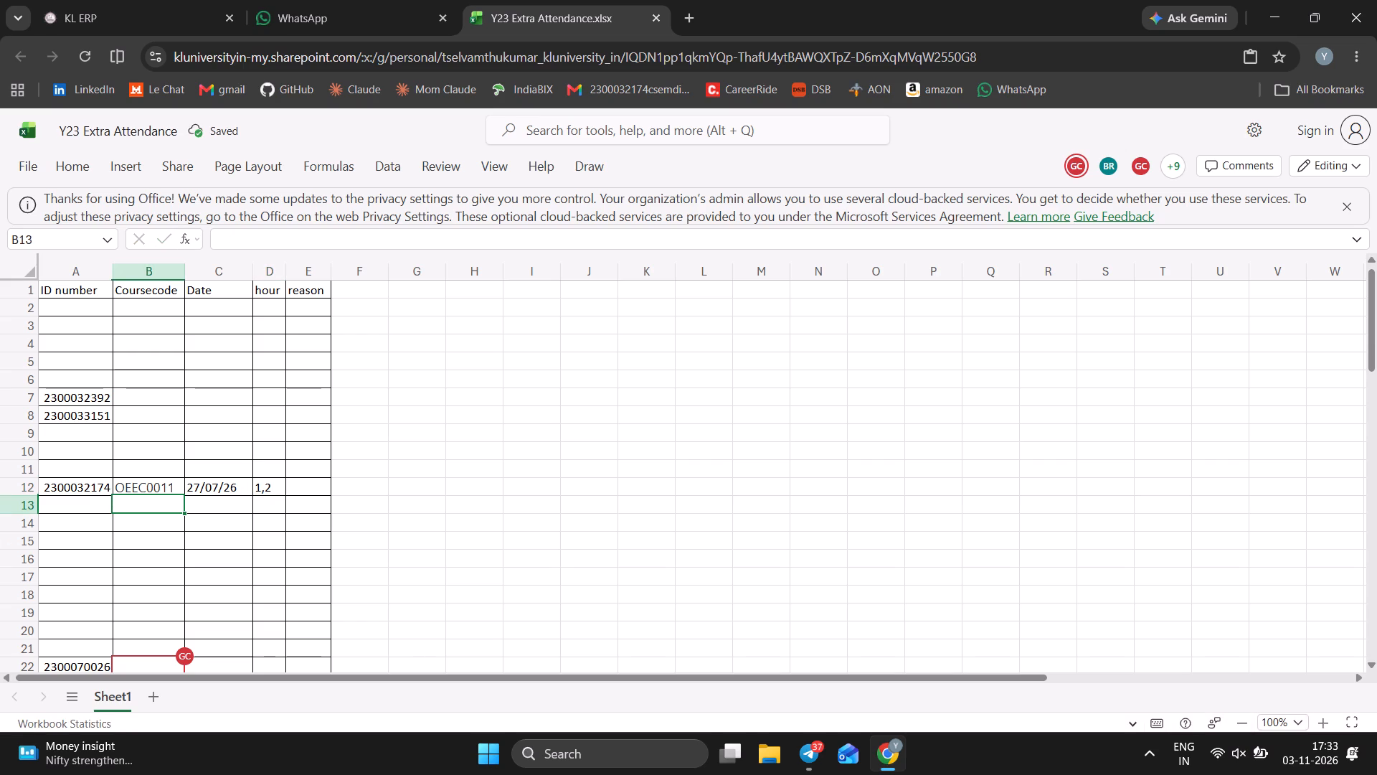
Fill the course code OEEC0011 from B12 down through B19 as a series ending at OEEC0018.
click(168, 491)
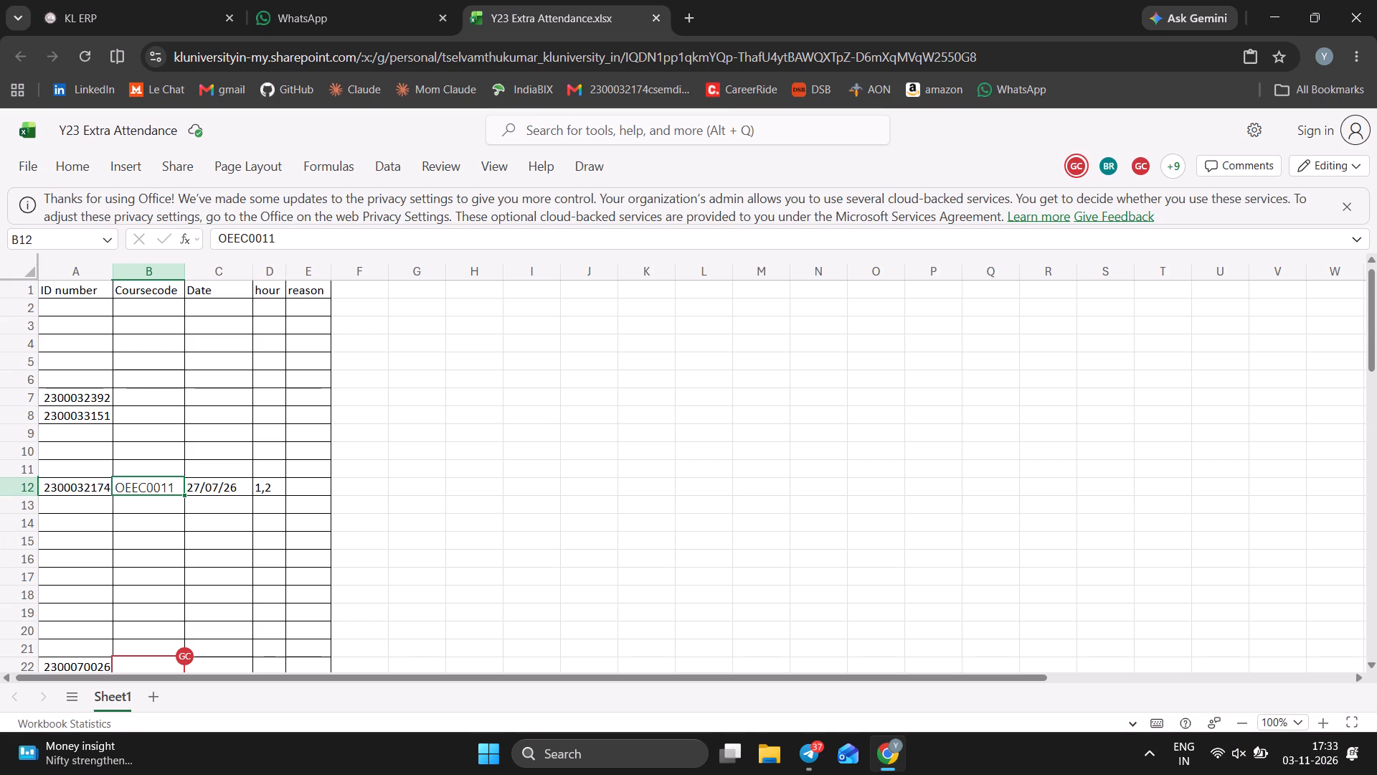
drag(184, 494, 180, 555)
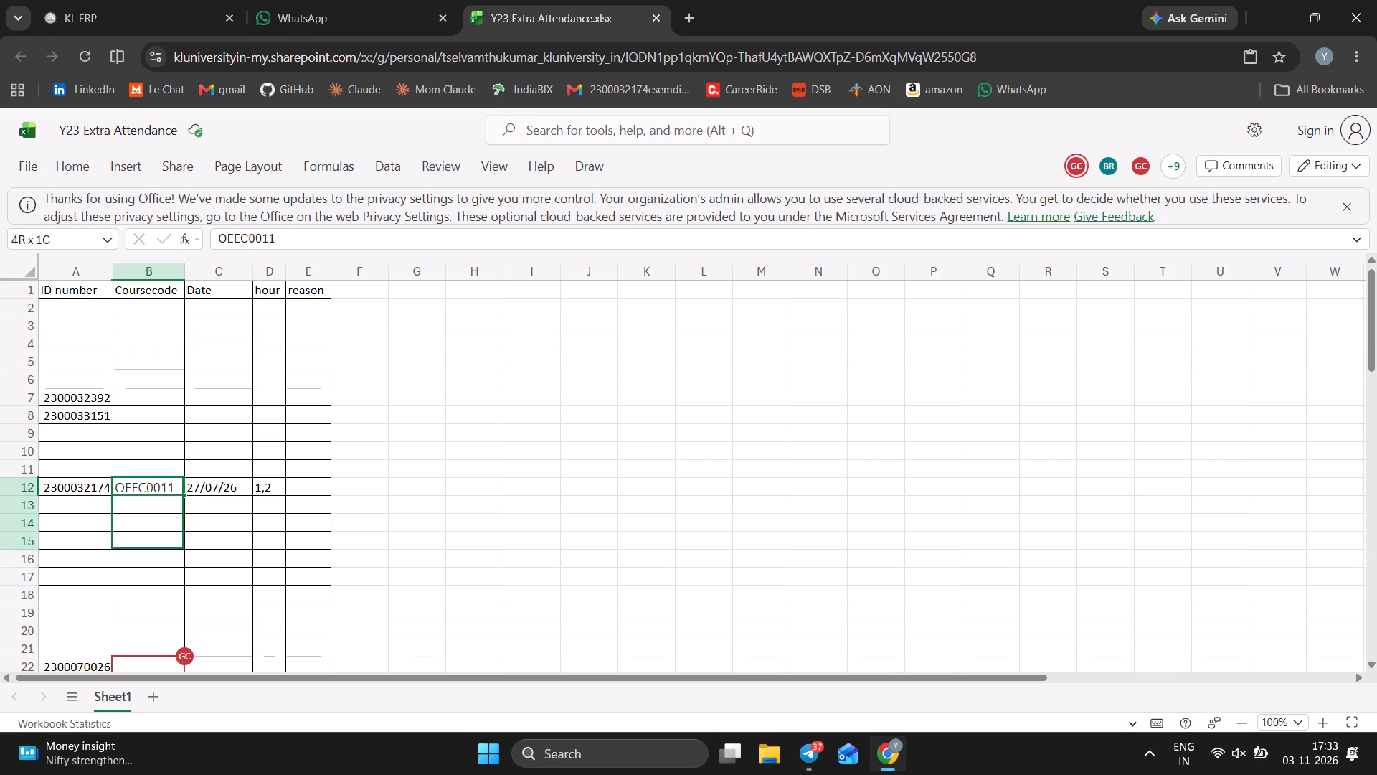
drag(180, 555, 173, 606)
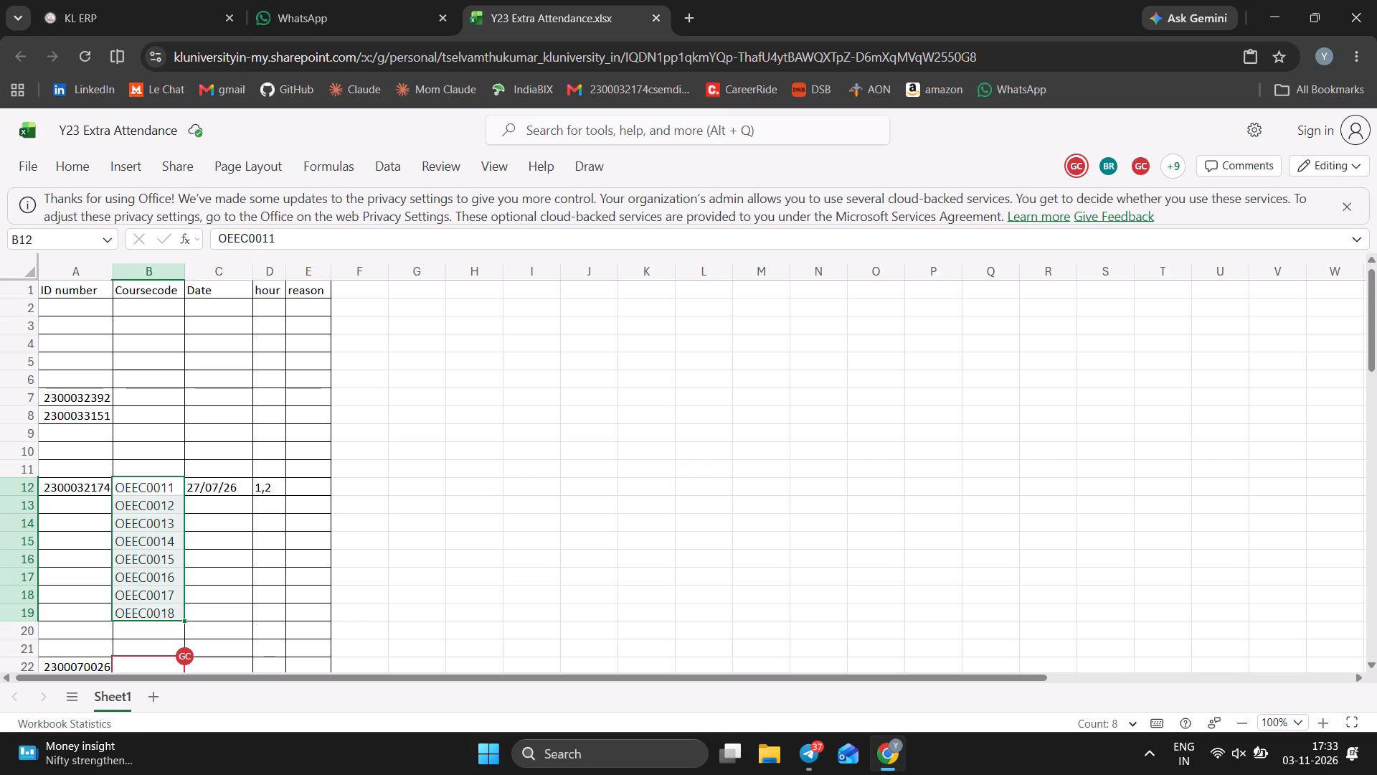
Select the filled course code cell in row 13 (B13).
click(171, 509)
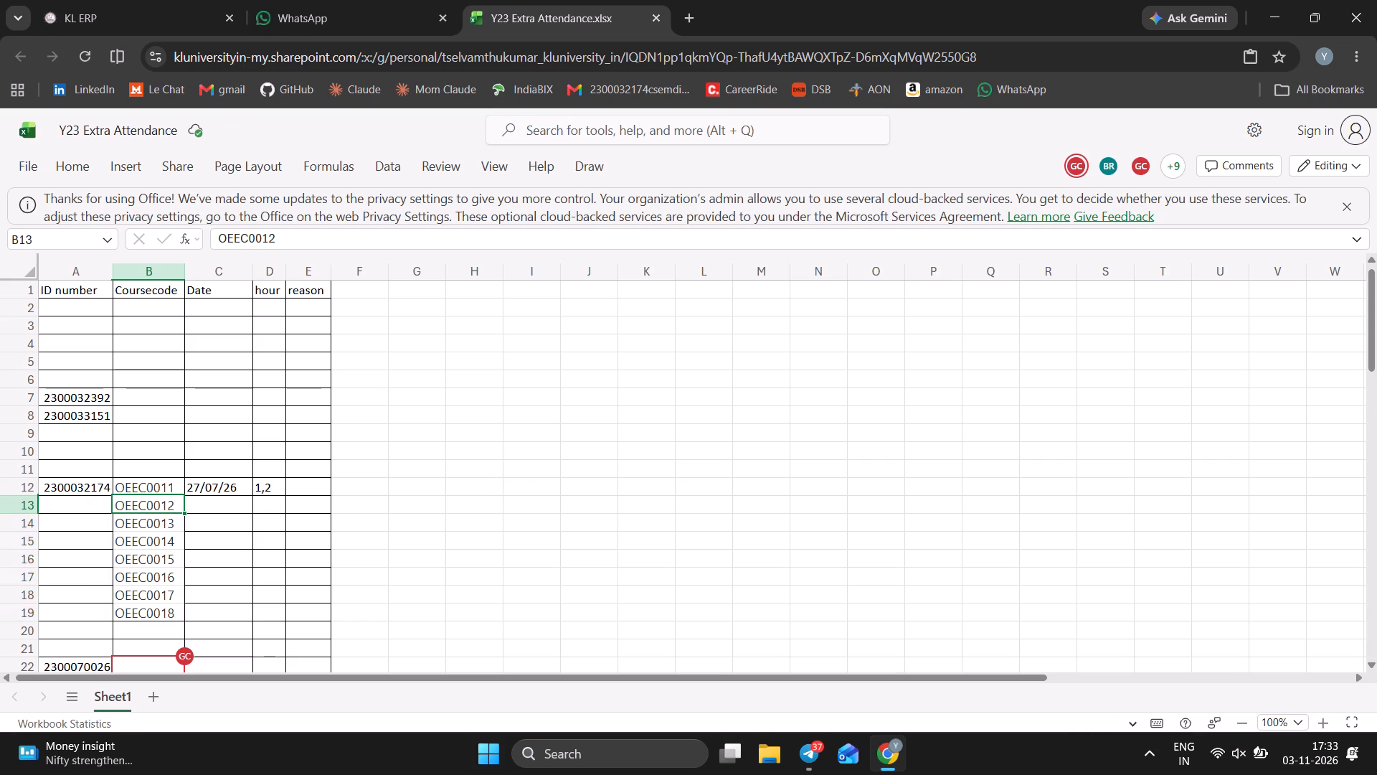
Replace the course code in B13 with a copy of OEEC0011 from B12.
key(BackSpace)
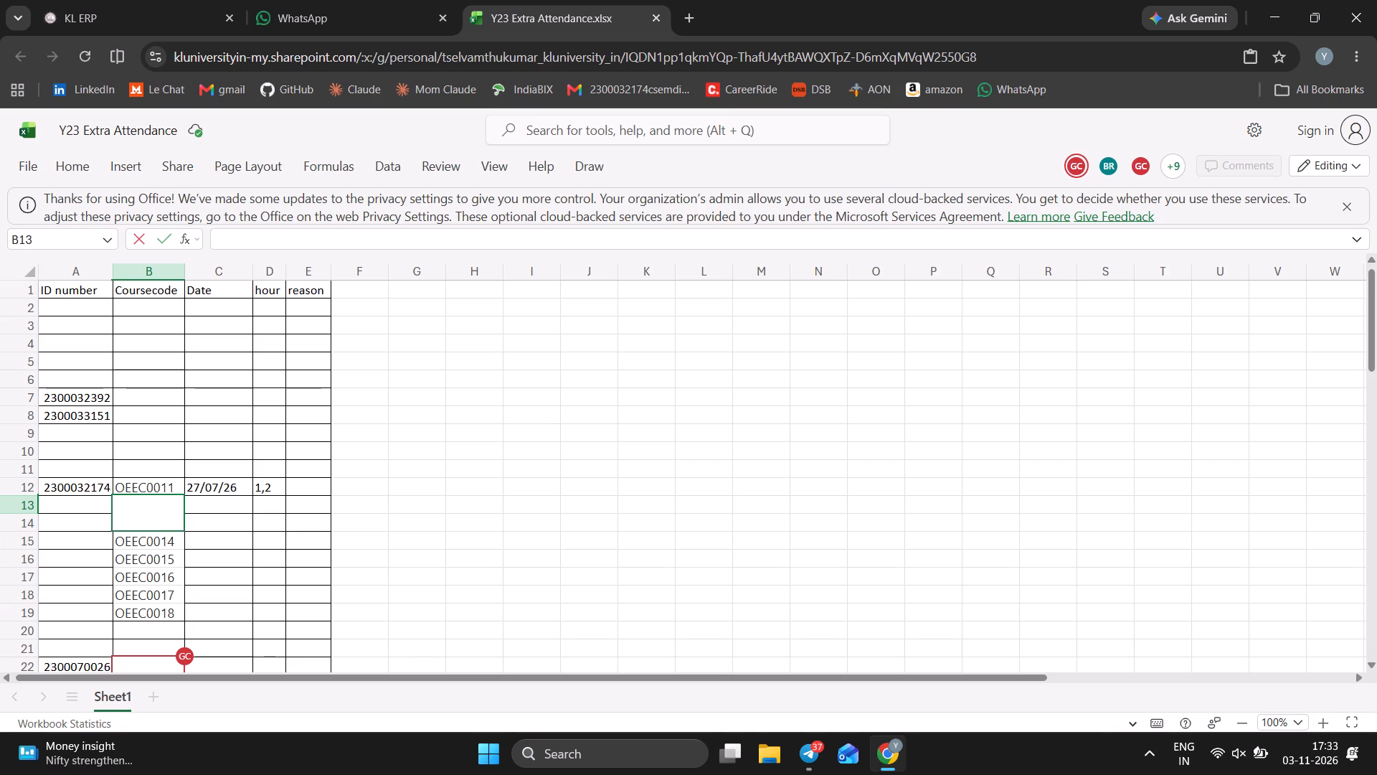
click(166, 492)
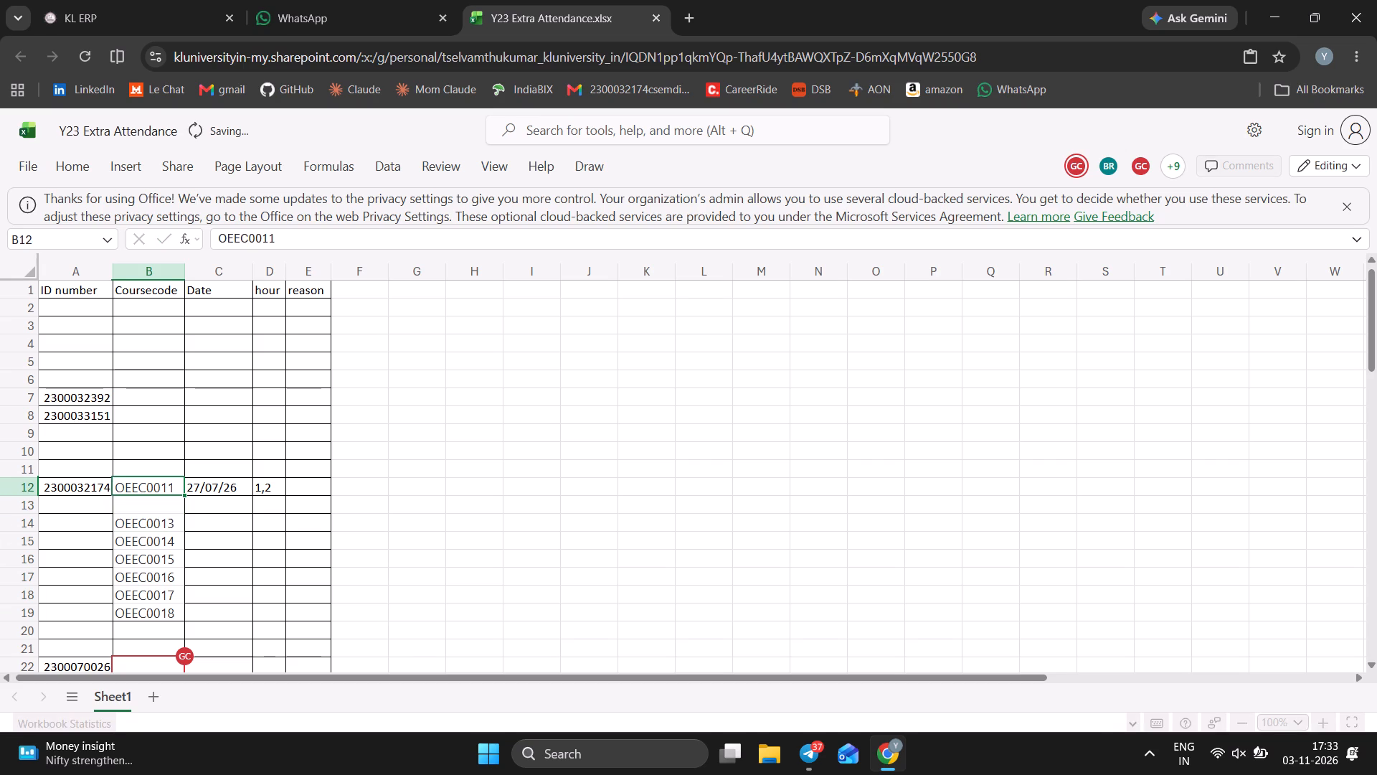
key(ctrl+c)
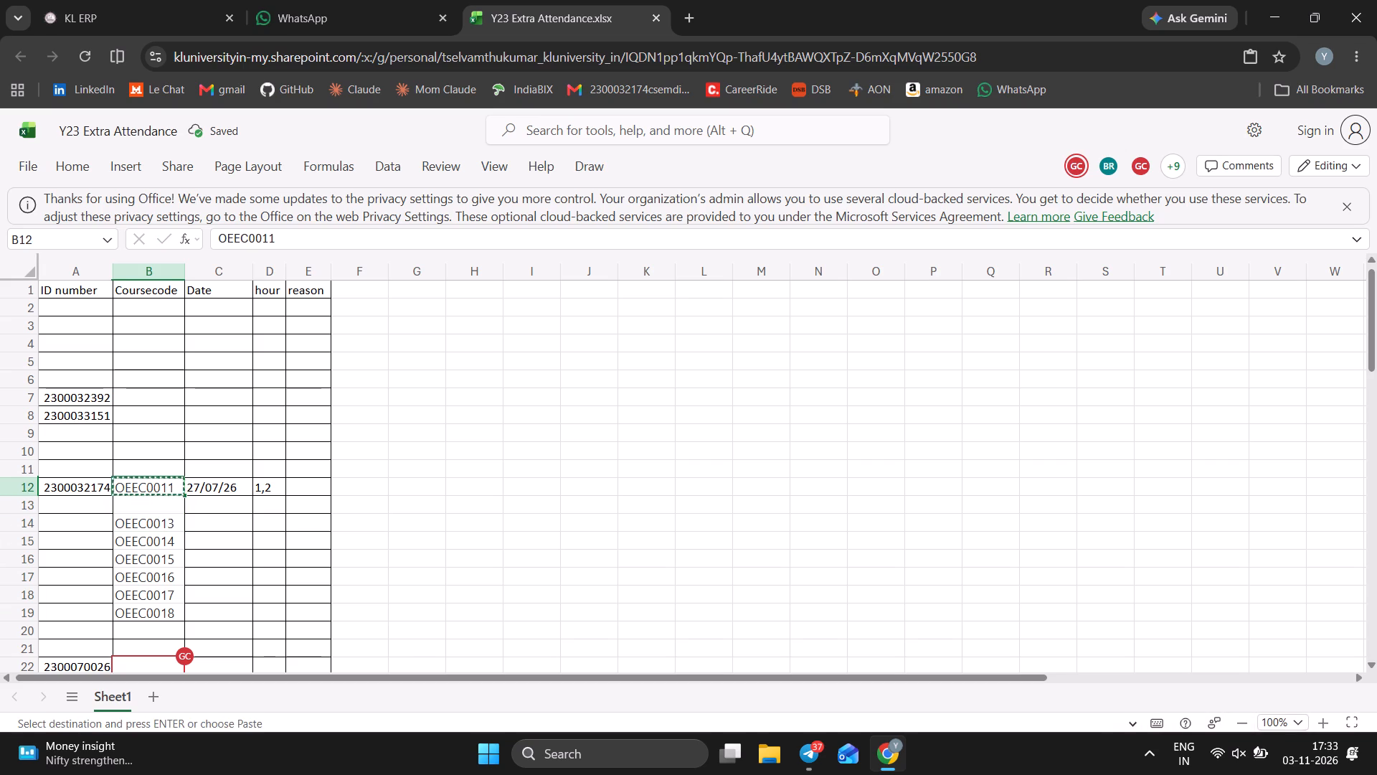
click(153, 507)
key(ctrl+v)
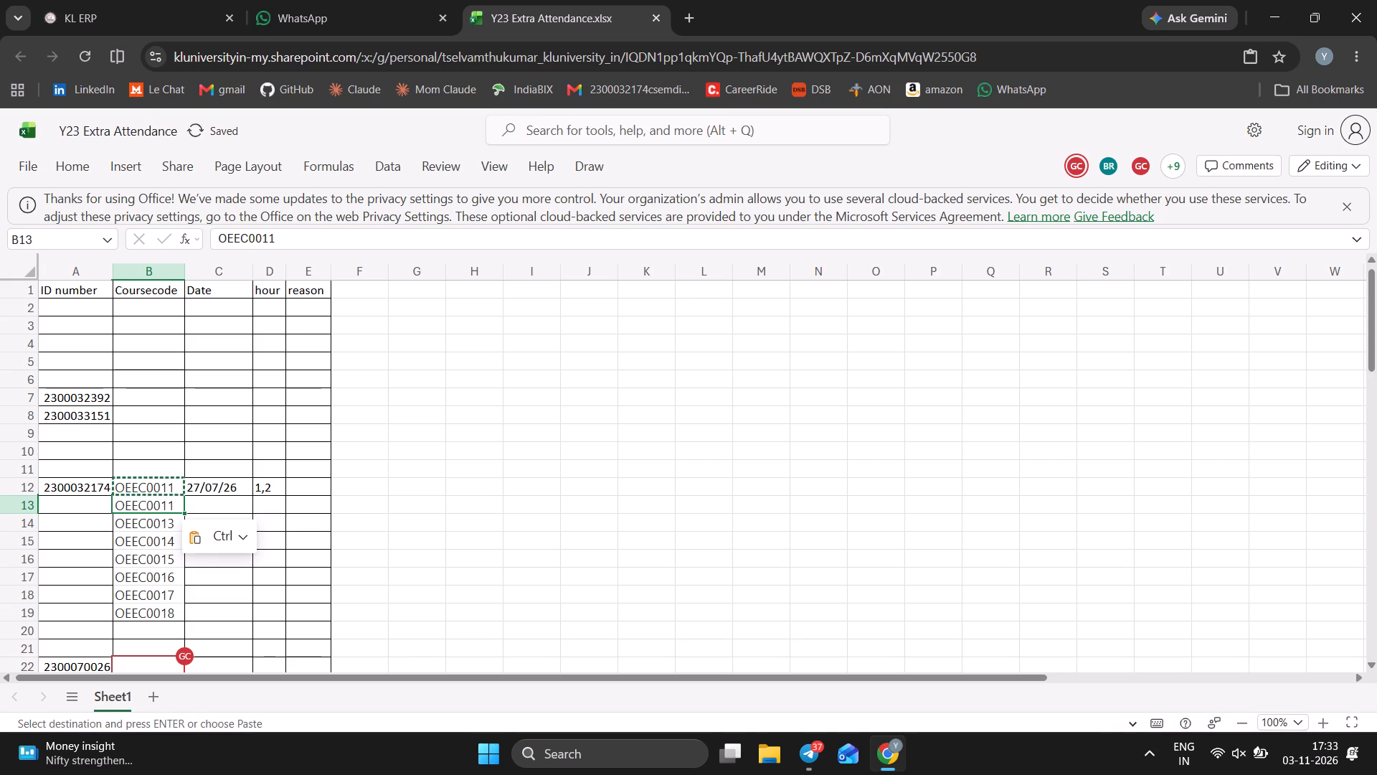
Edit the course code in B14, removing its final digit so the text reads OEEC001.
click(152, 522)
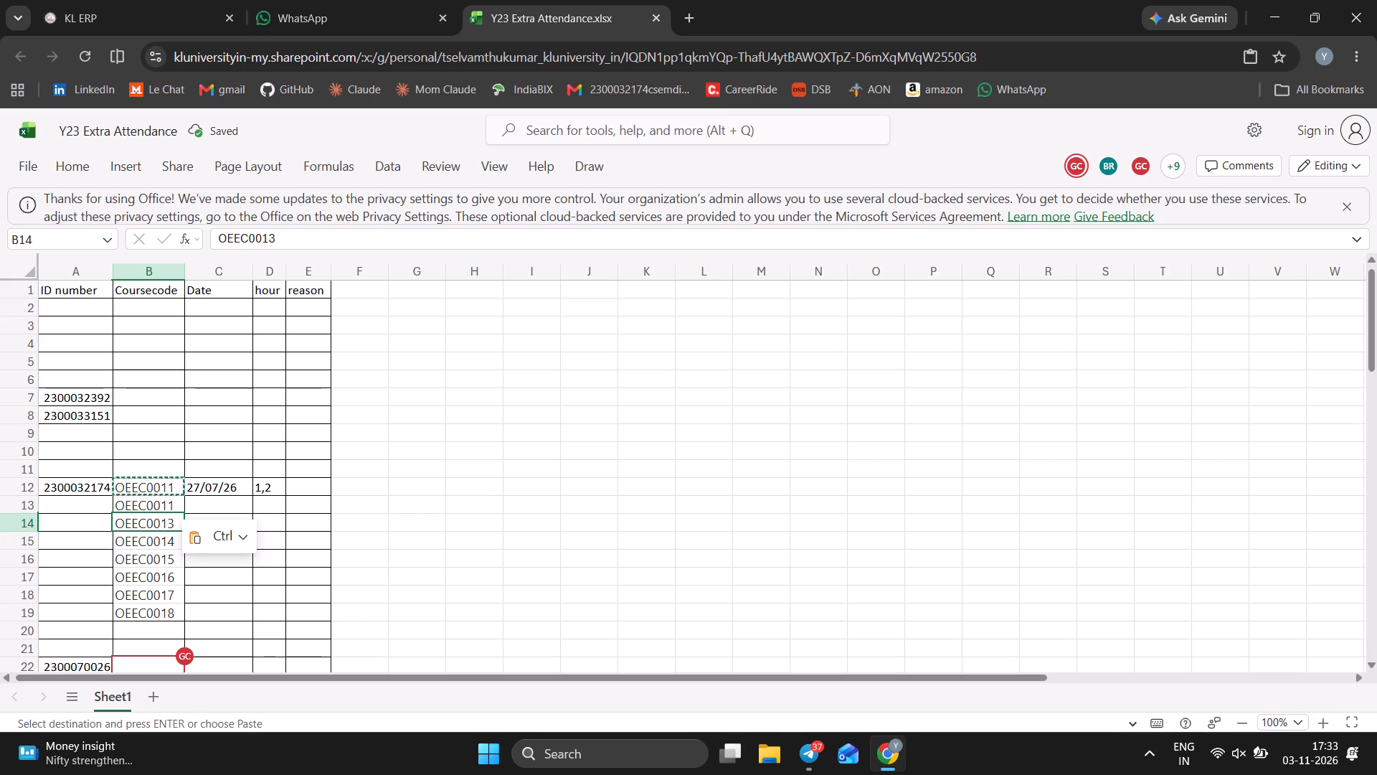
key(ctrl+a)
click(152, 522)
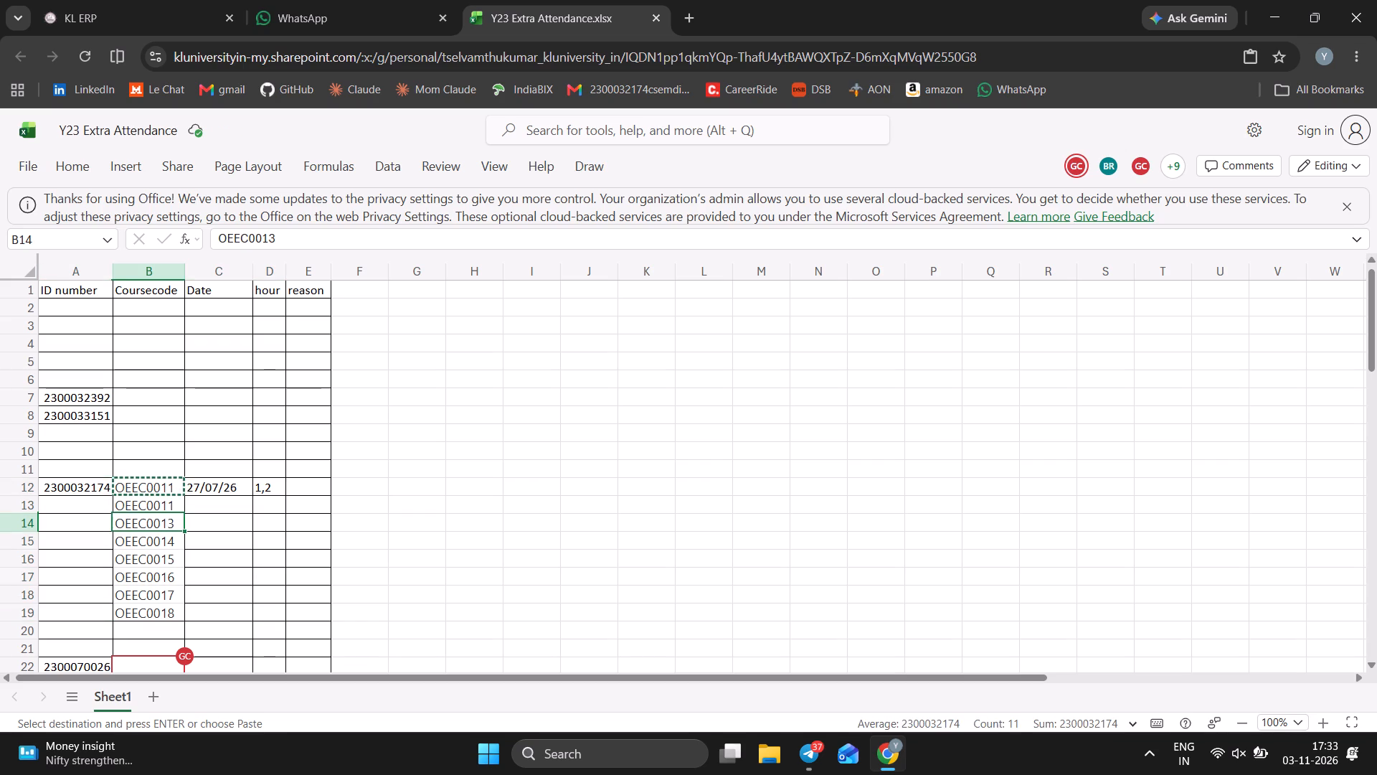
click(175, 523)
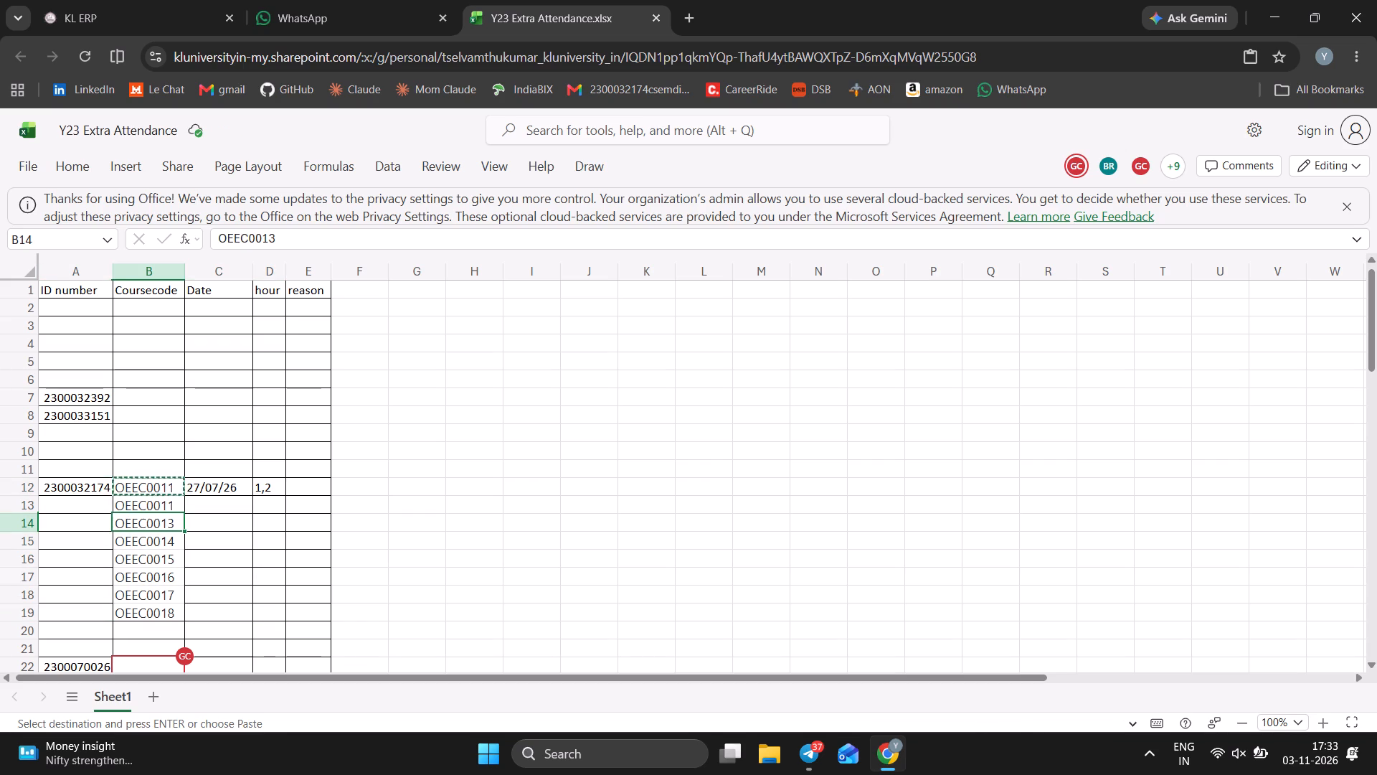
click(161, 538)
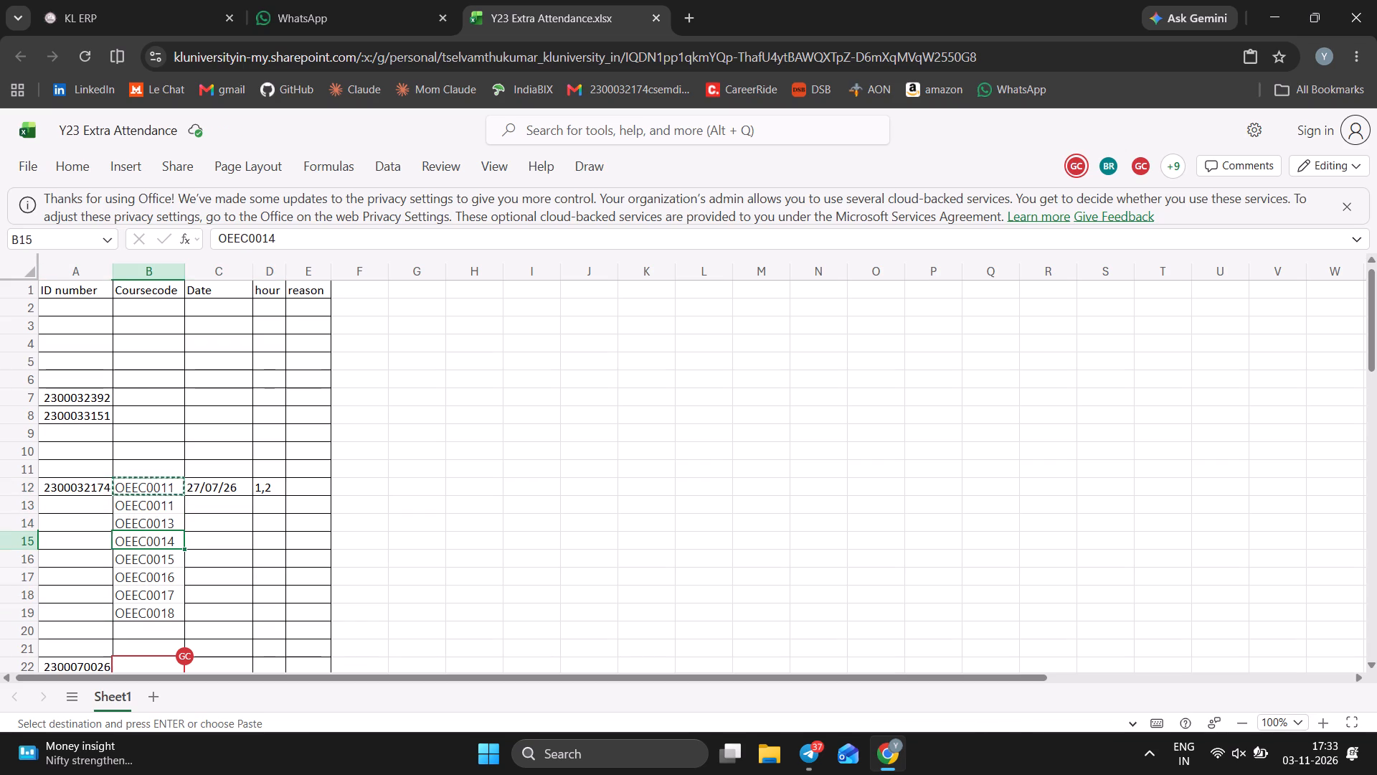
click(161, 527)
click(289, 239)
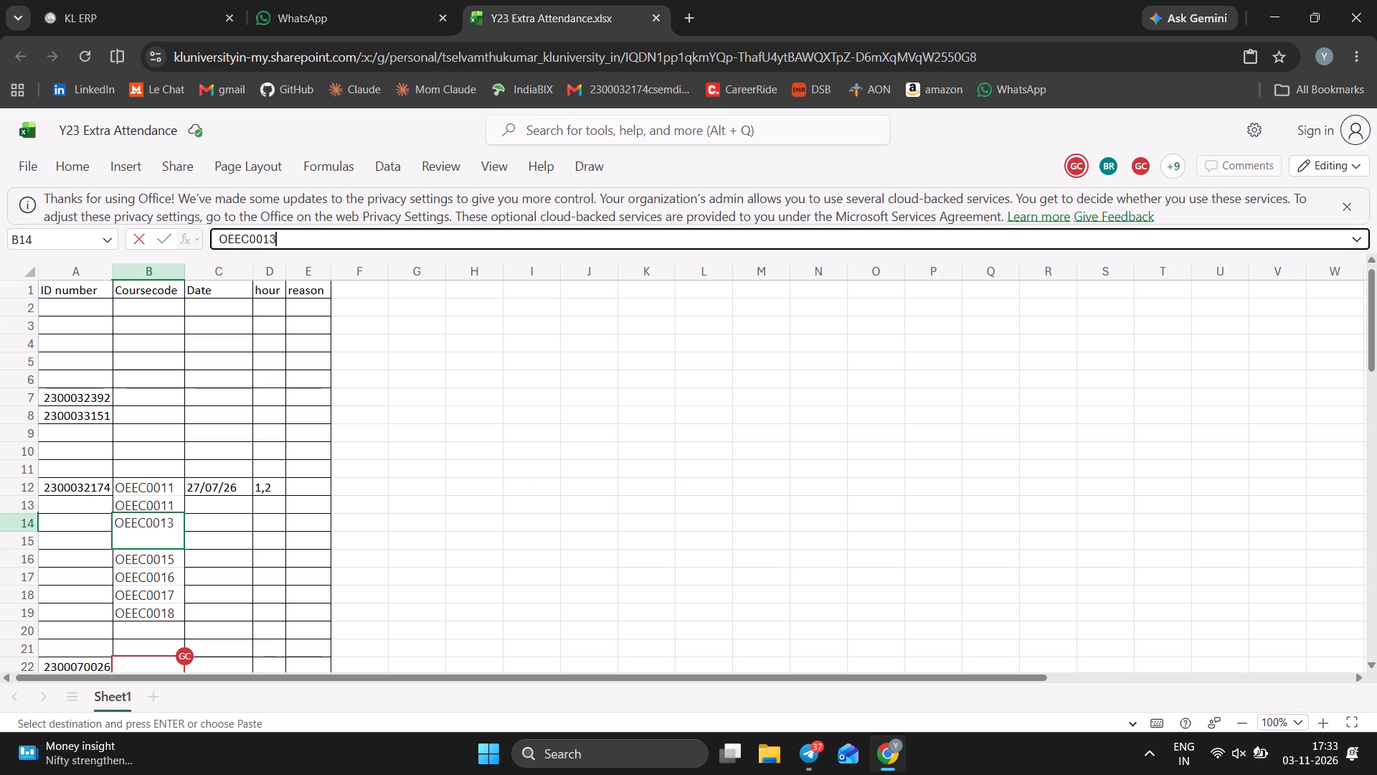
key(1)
key(BackSpace)
key(BackSpace)
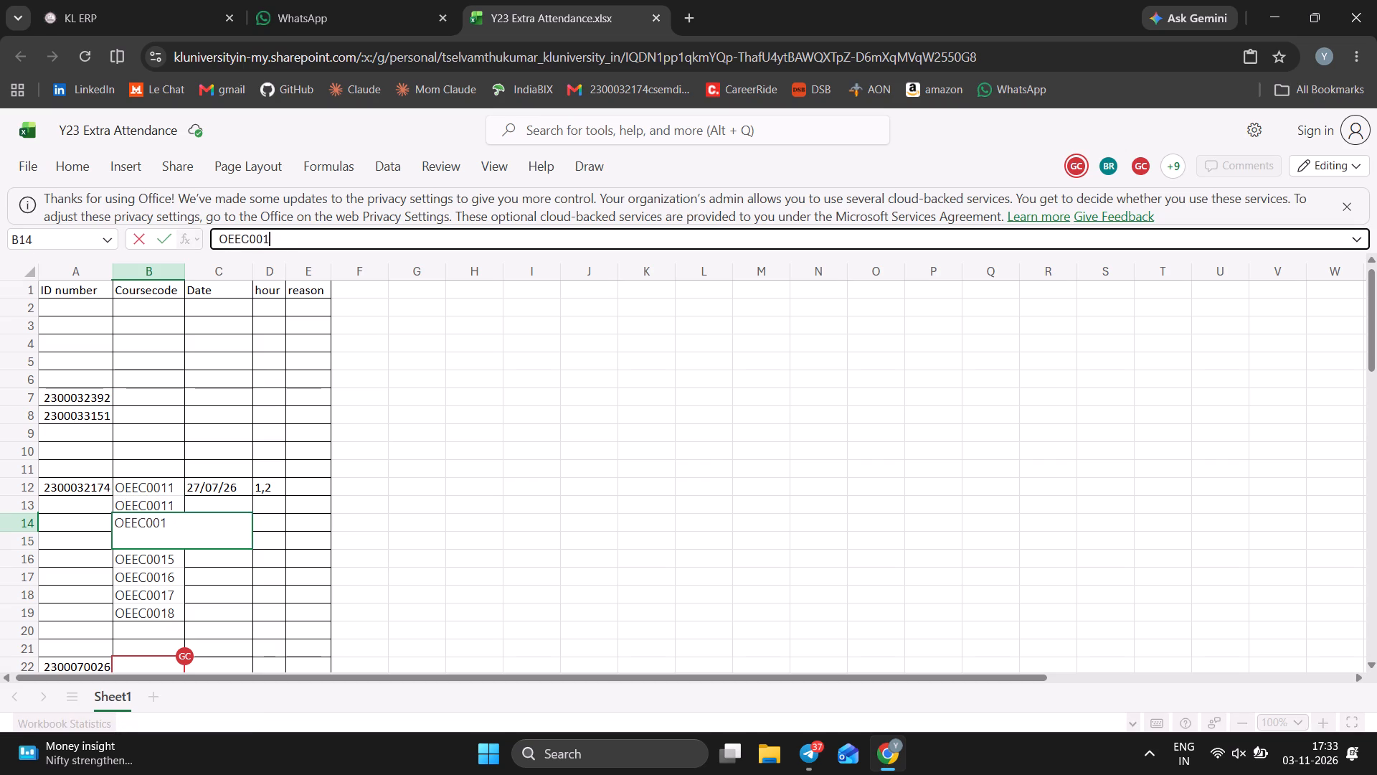
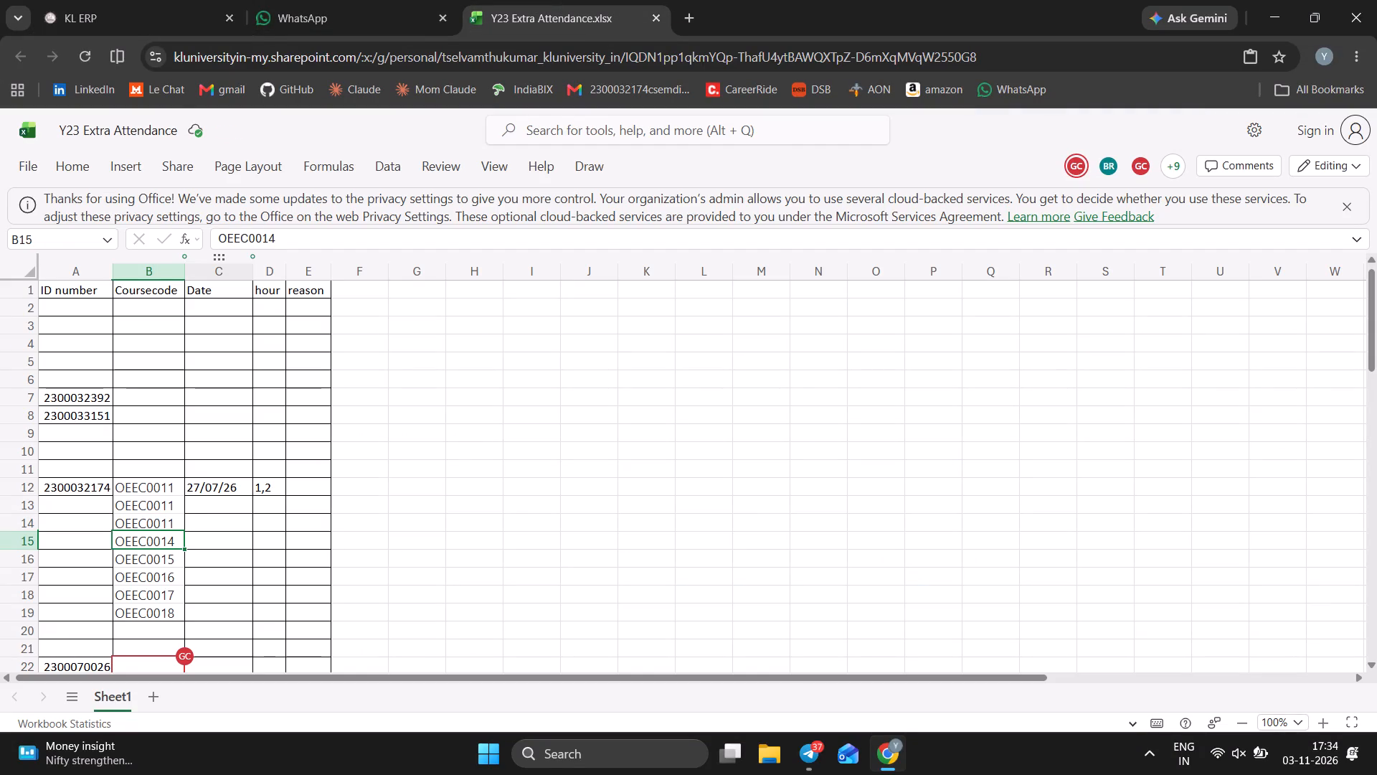
Change the course code in row 15 (B15) to OEEC0011.
click(280, 240)
key(BackSpace)
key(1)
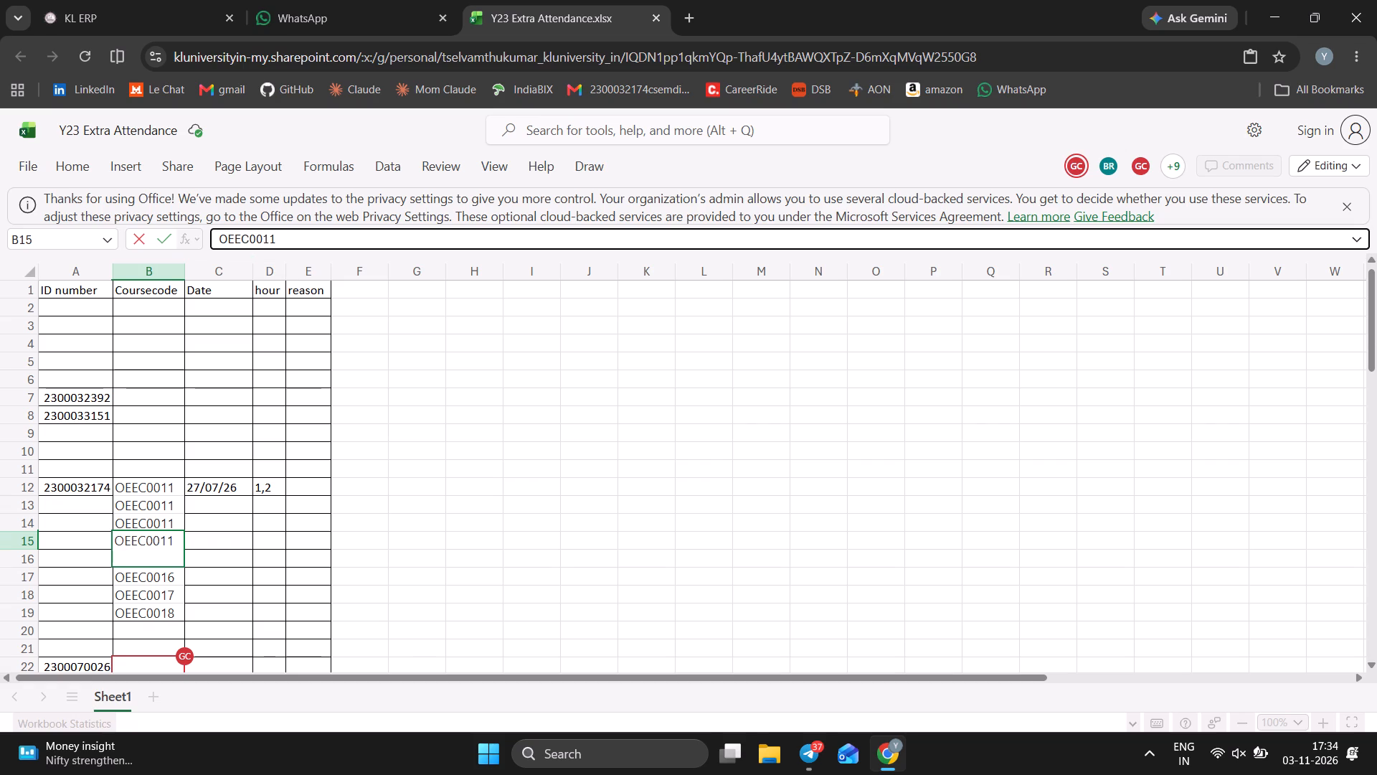
click(227, 441)
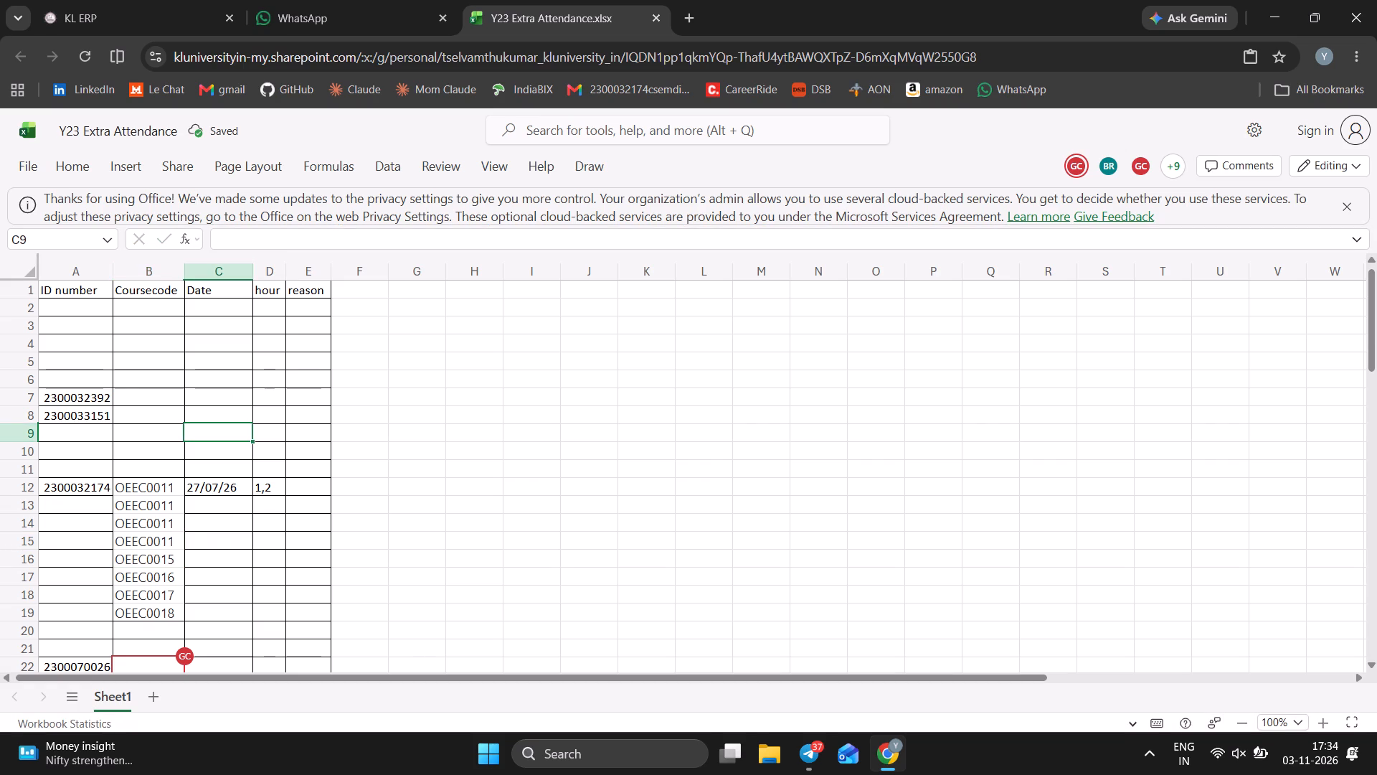
Change the course code in cell B16 to OEEC0011.
click(154, 564)
click(319, 231)
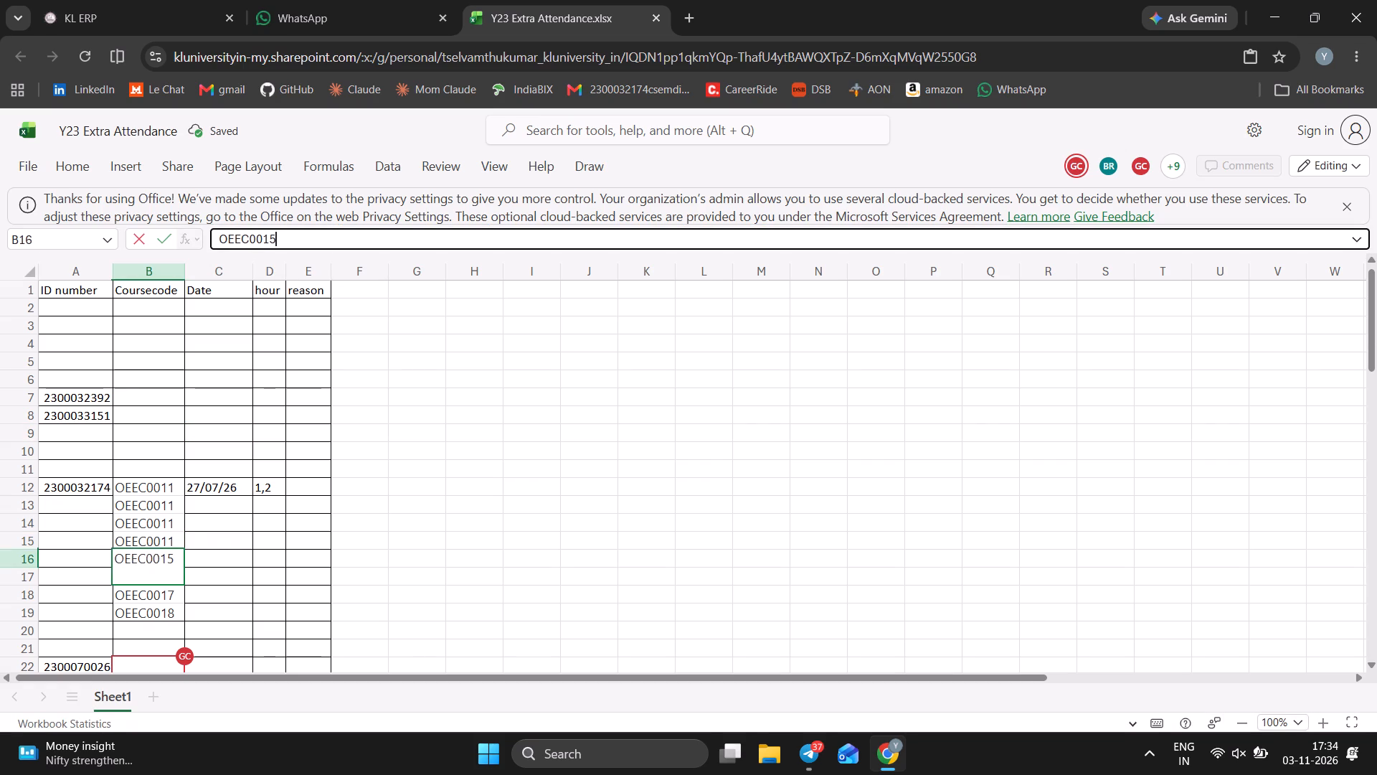
key(BackSpace)
key(1)
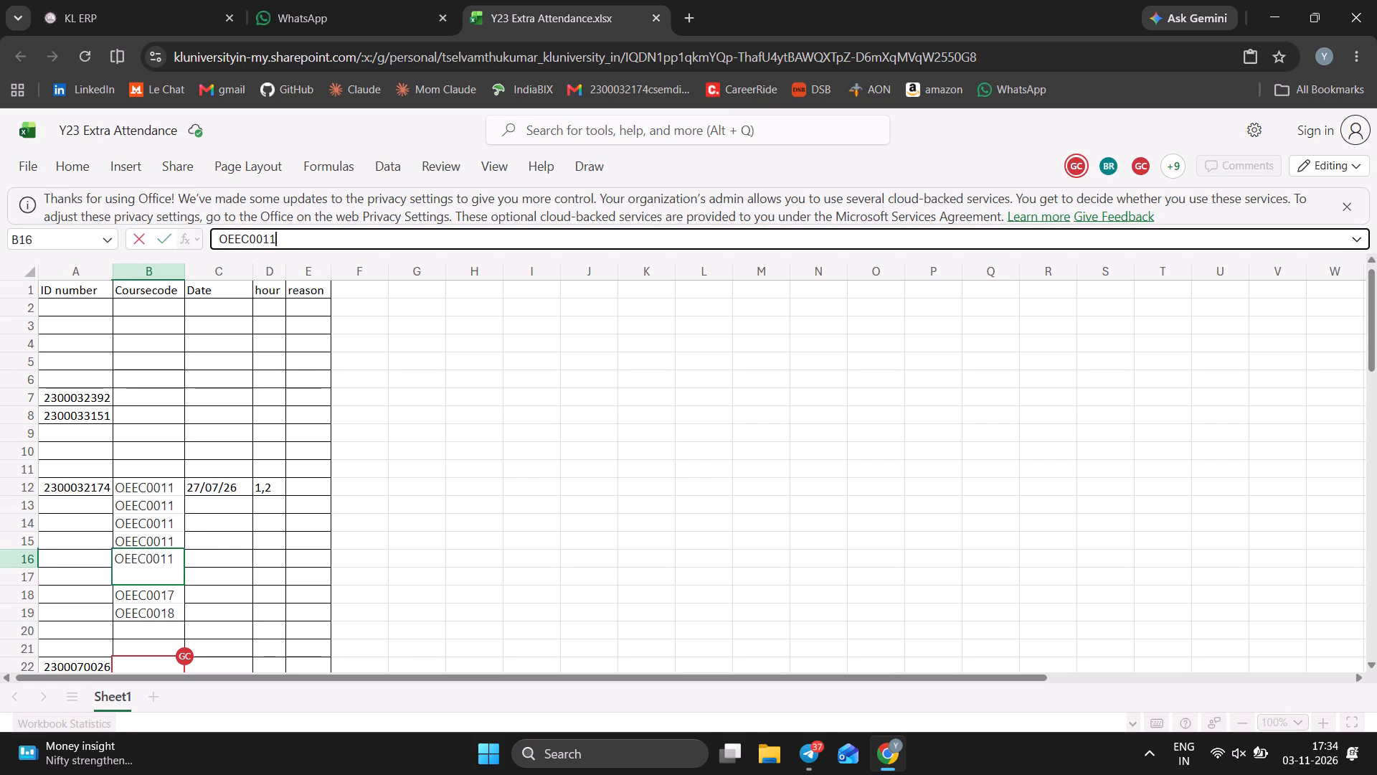
click(163, 372)
Open the course code in cell B17 for editing.
click(133, 581)
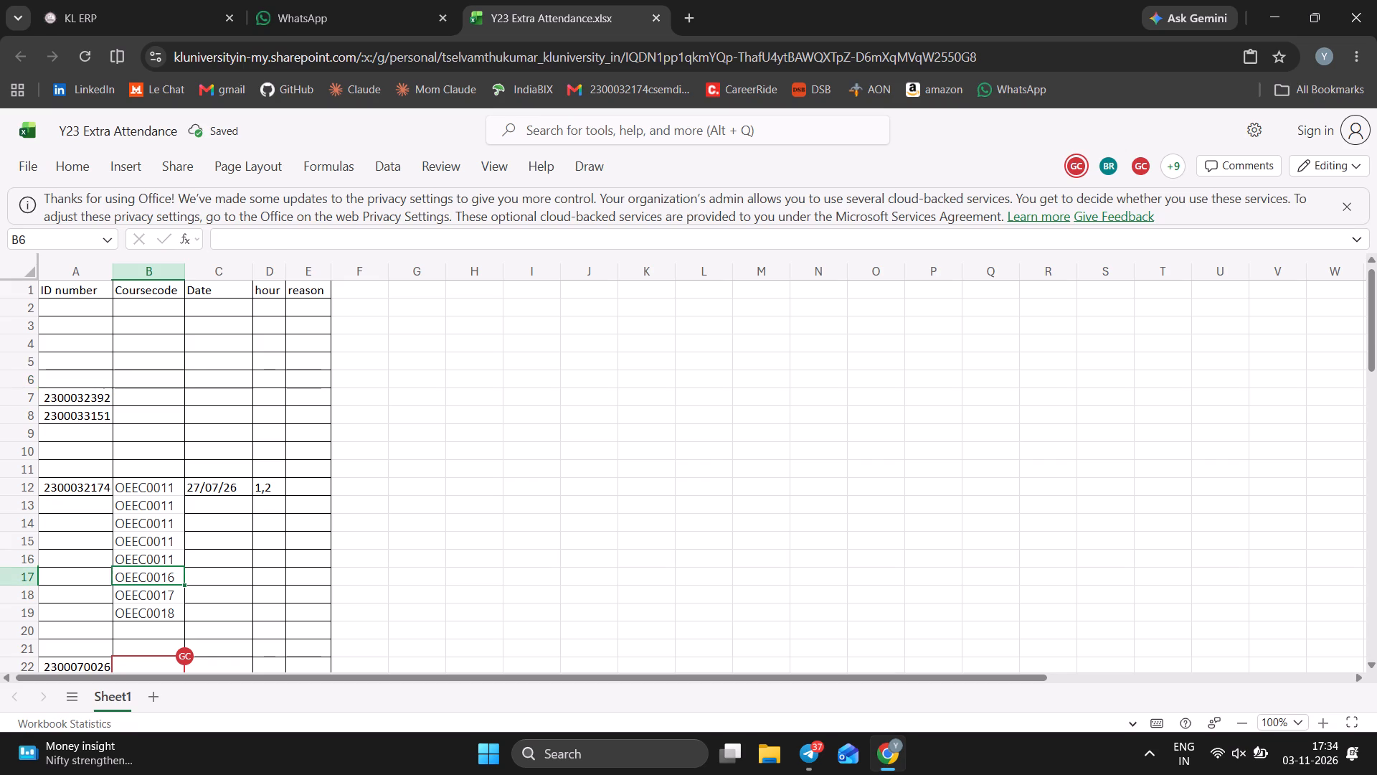
click(319, 243)
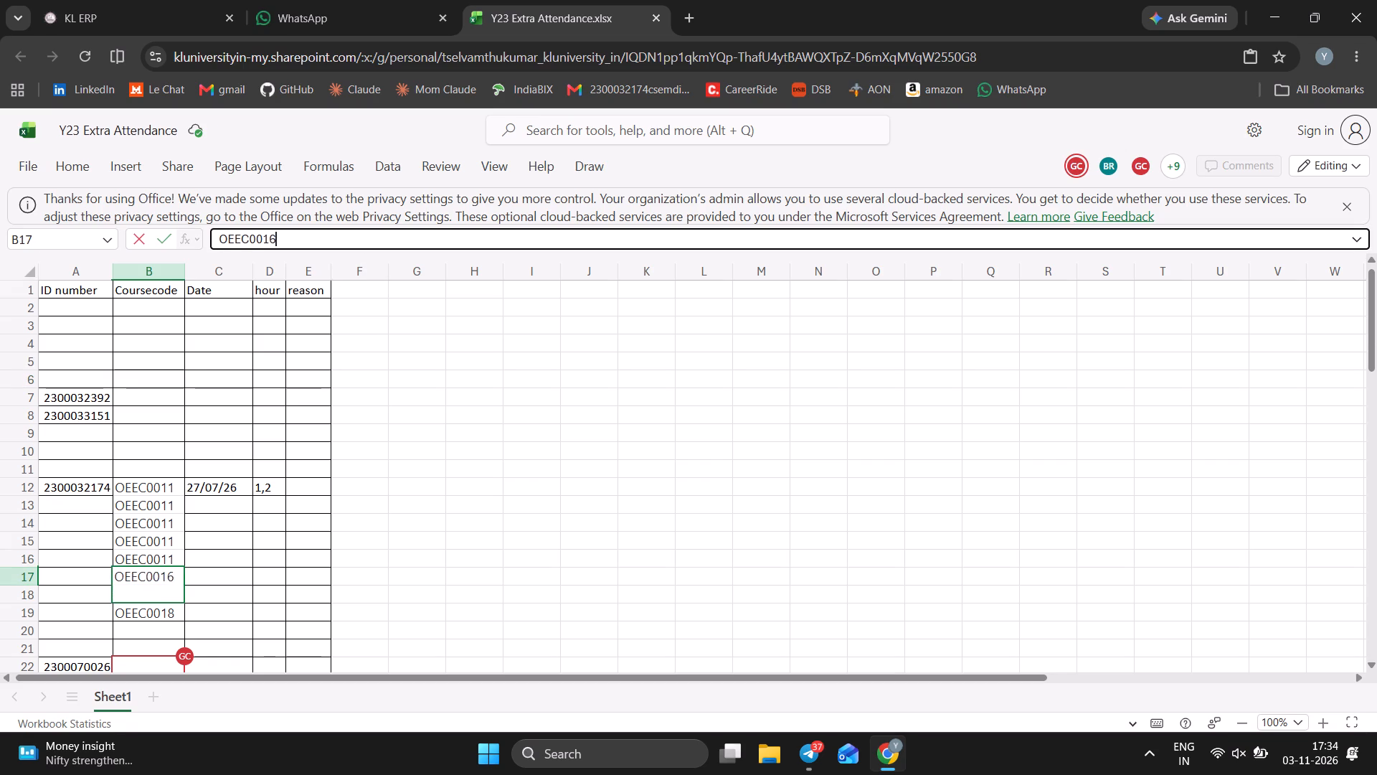
Change the course code in cell B17 to OEEC0011.
key(BackSpace)
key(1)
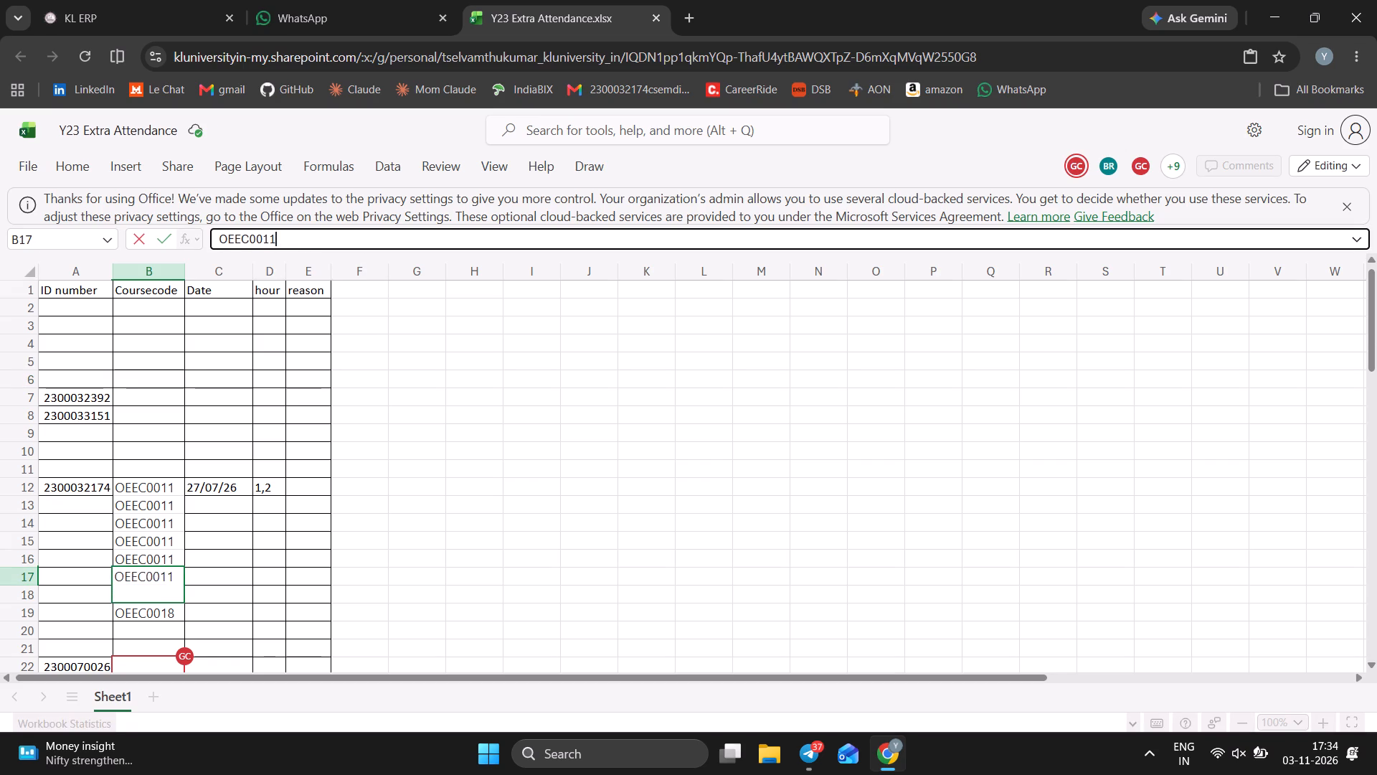
click(230, 390)
Change the course code in cell B18 to OEEC0011.
scroll(230, 390, down, 1)
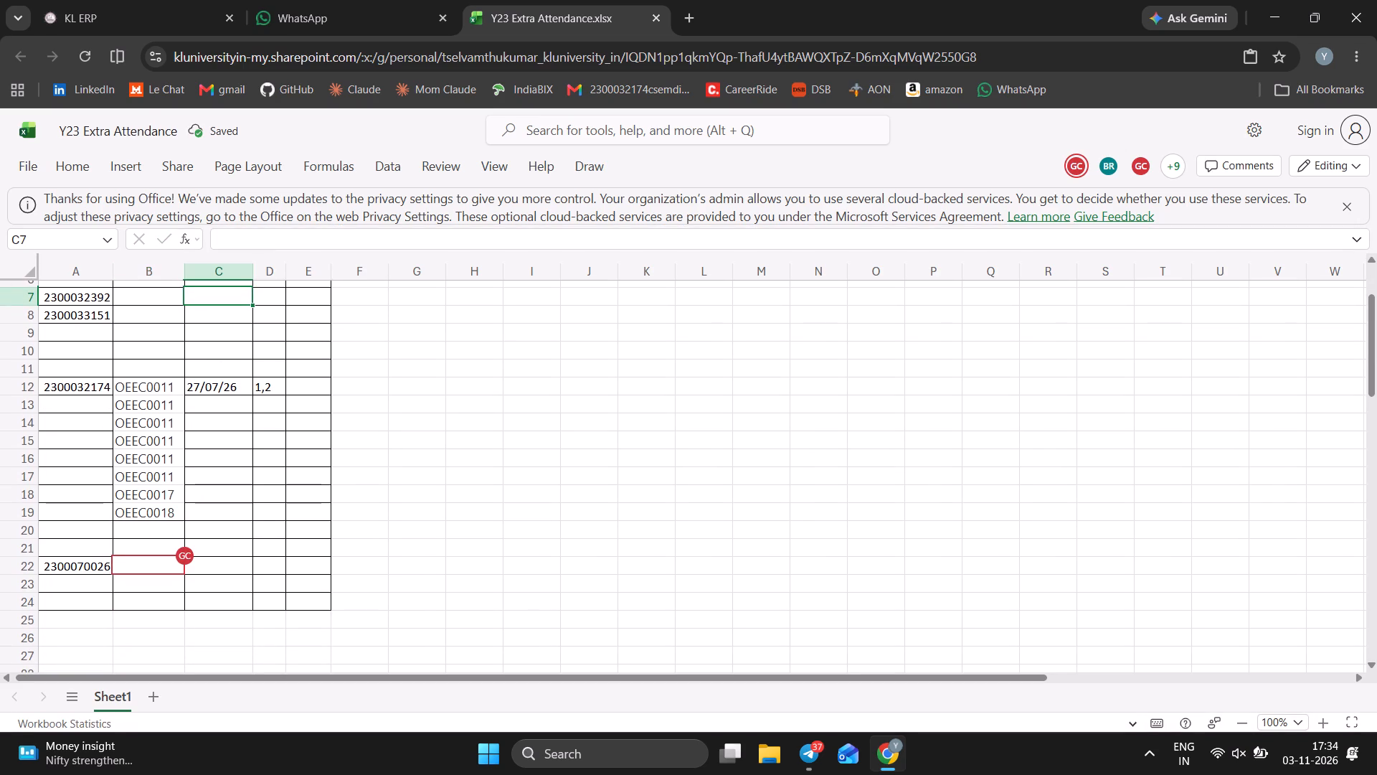
click(136, 501)
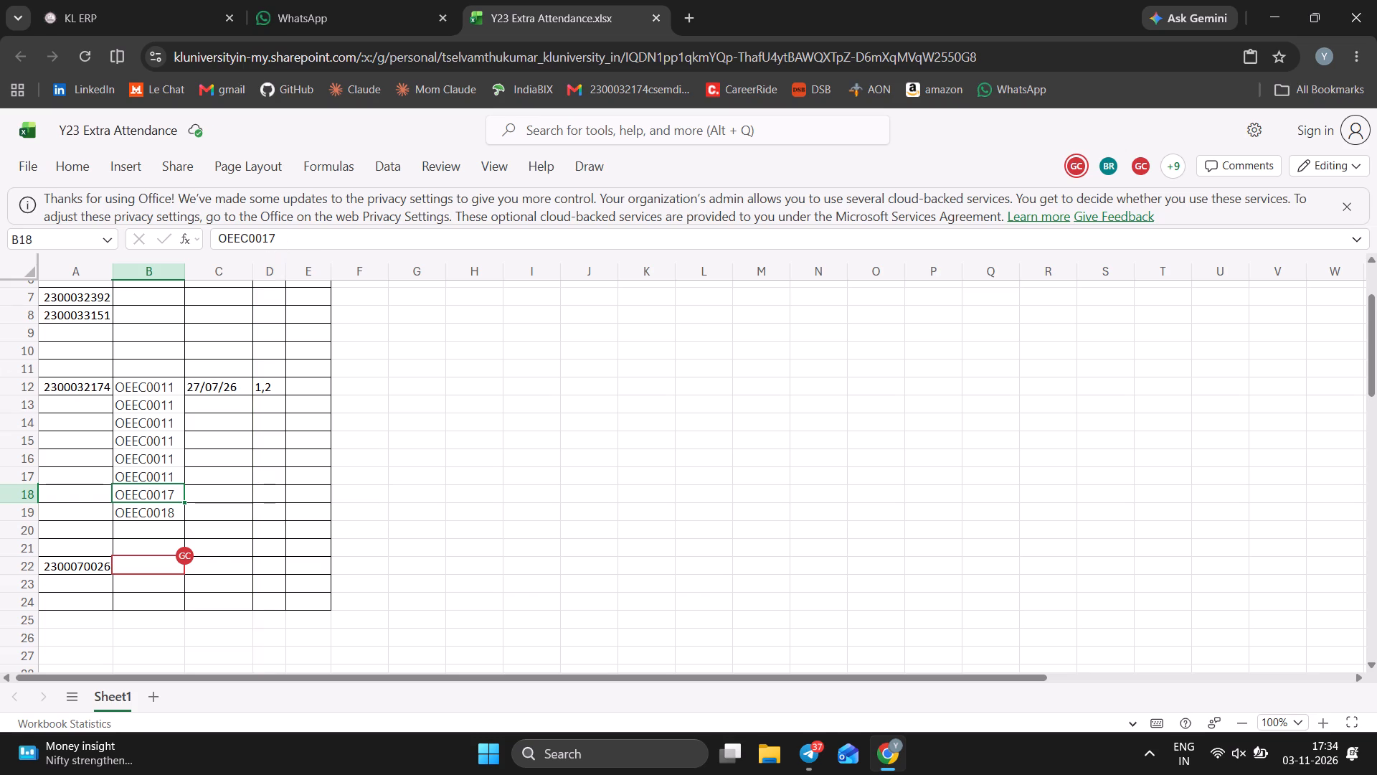
click(283, 240)
key(BackSpace)
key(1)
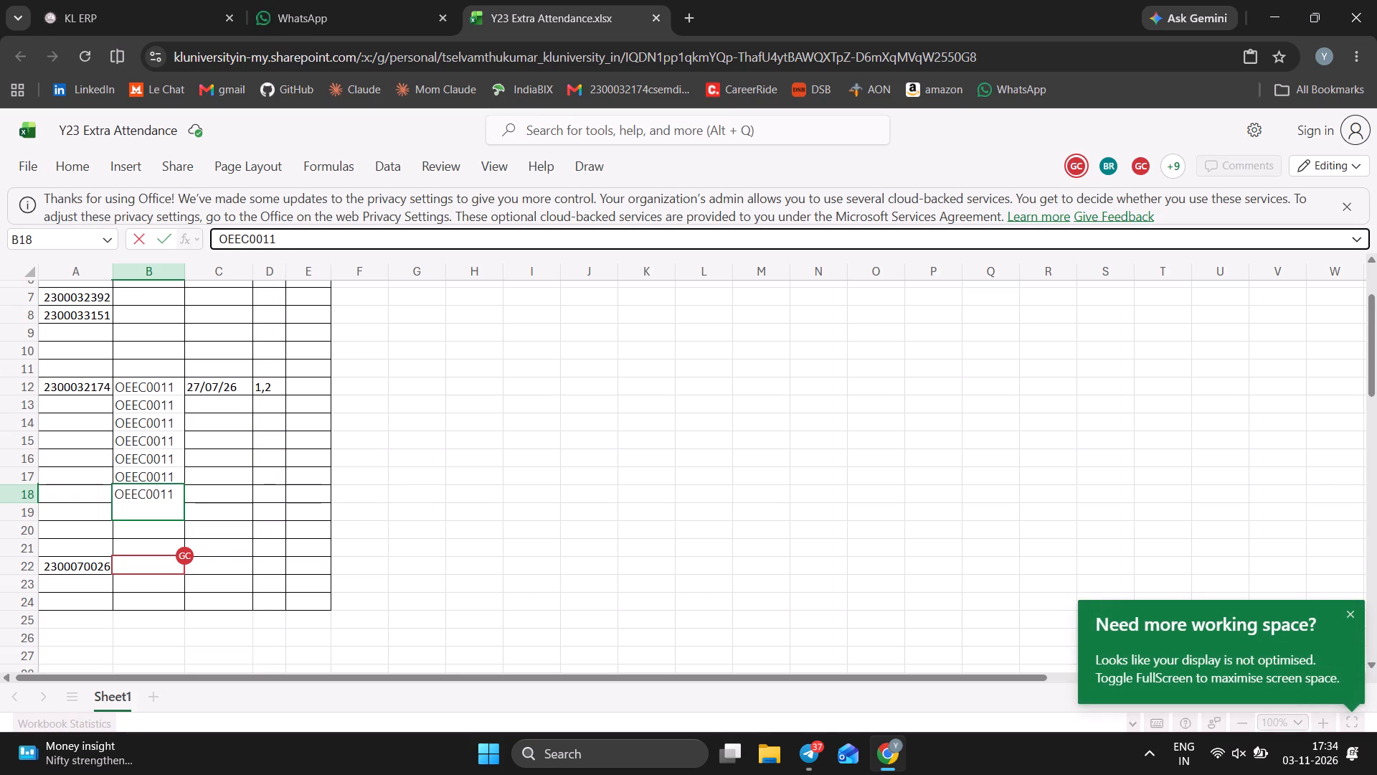
click(273, 314)
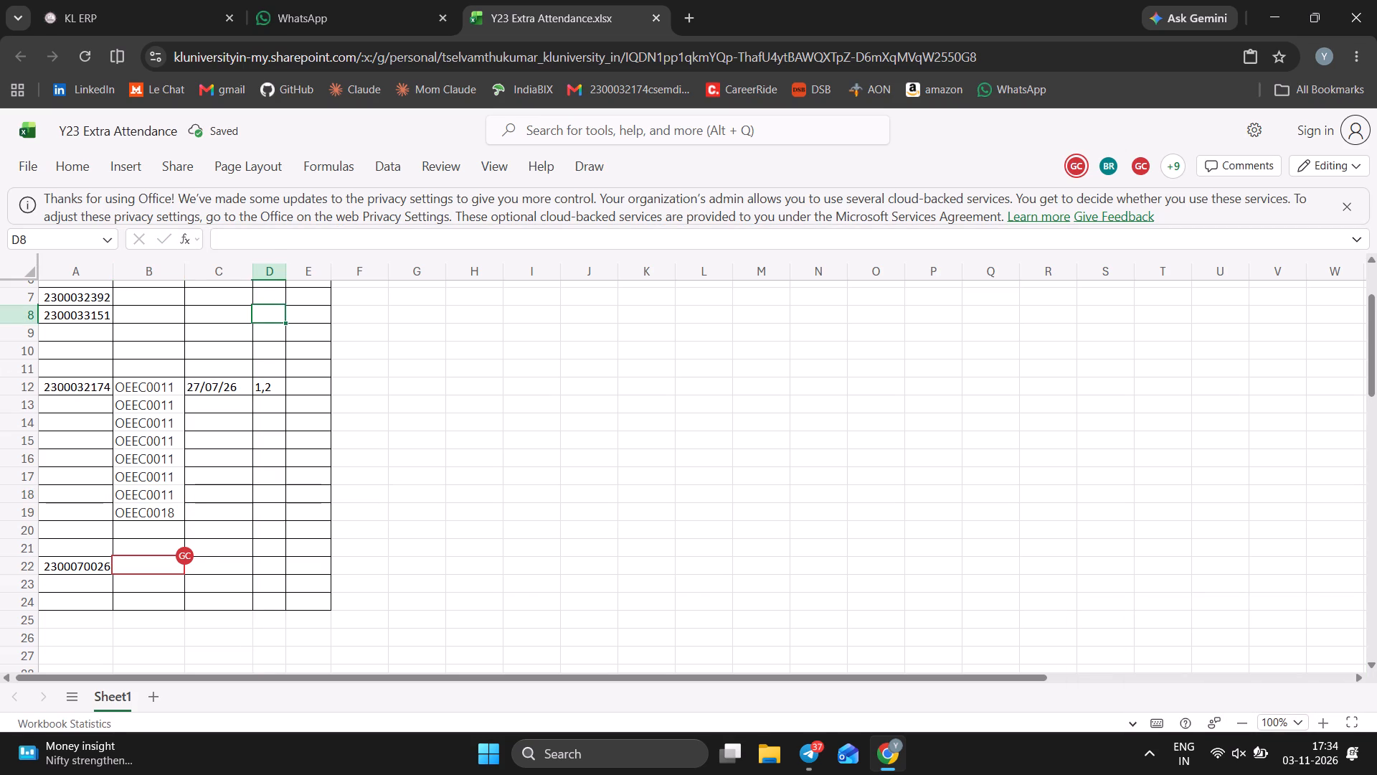
Correct the last filled course code, in cell B19, to OEEC0011.
click(161, 520)
click(335, 243)
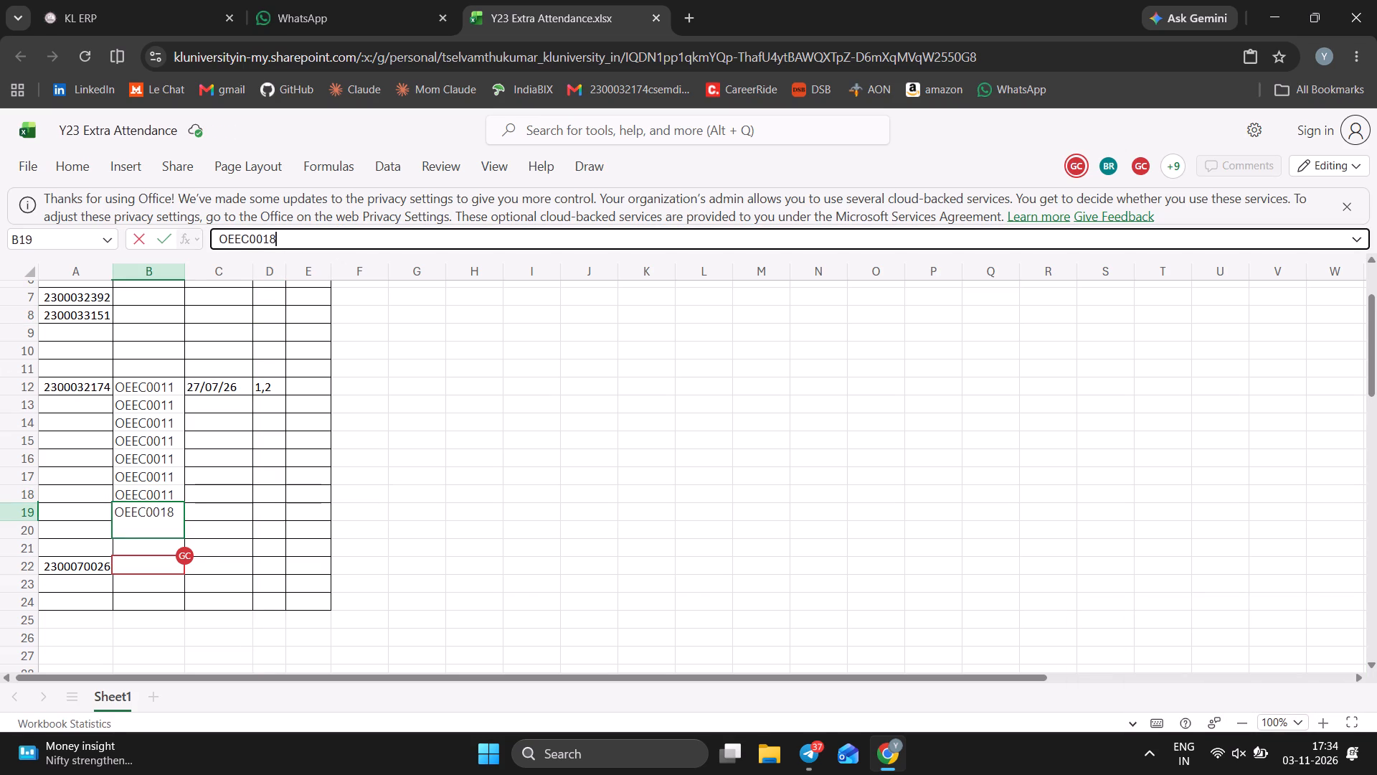
key(BackSpace)
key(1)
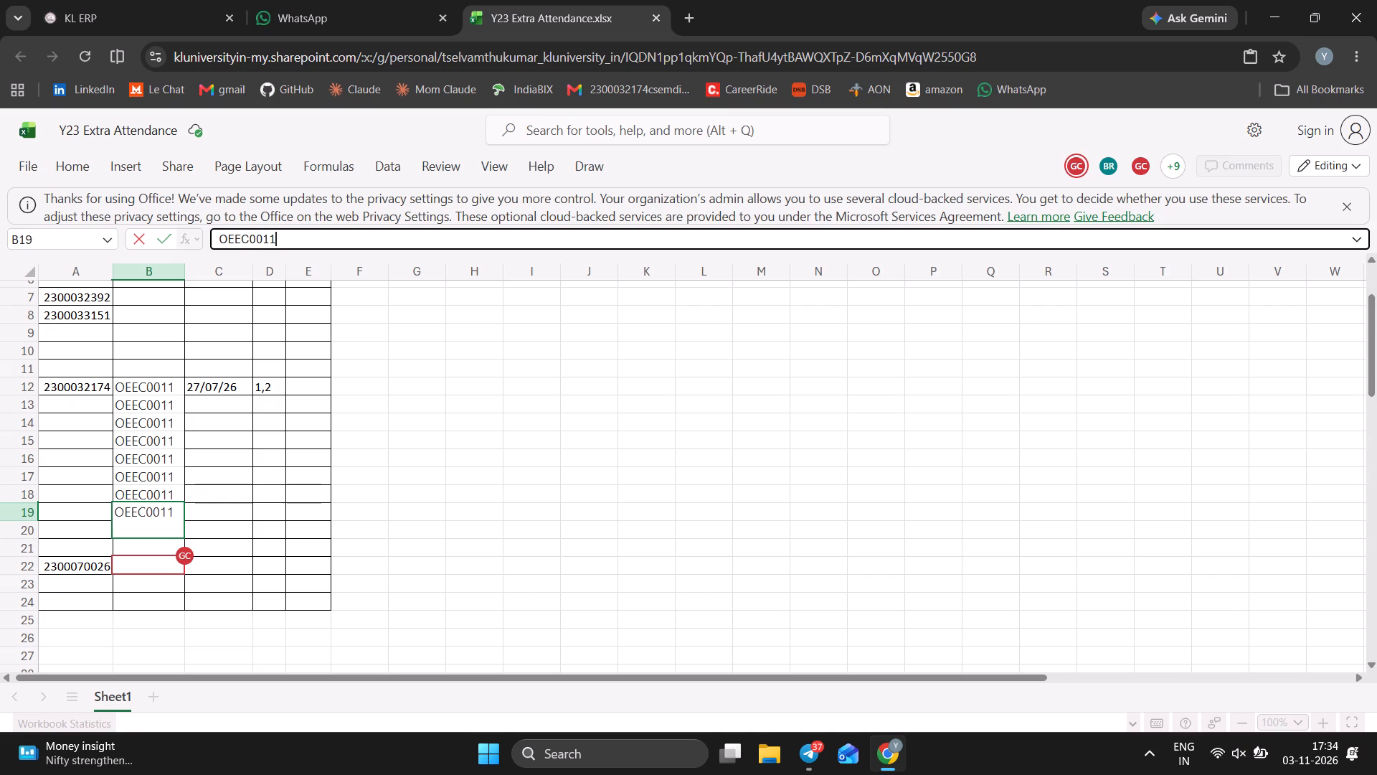
click(219, 460)
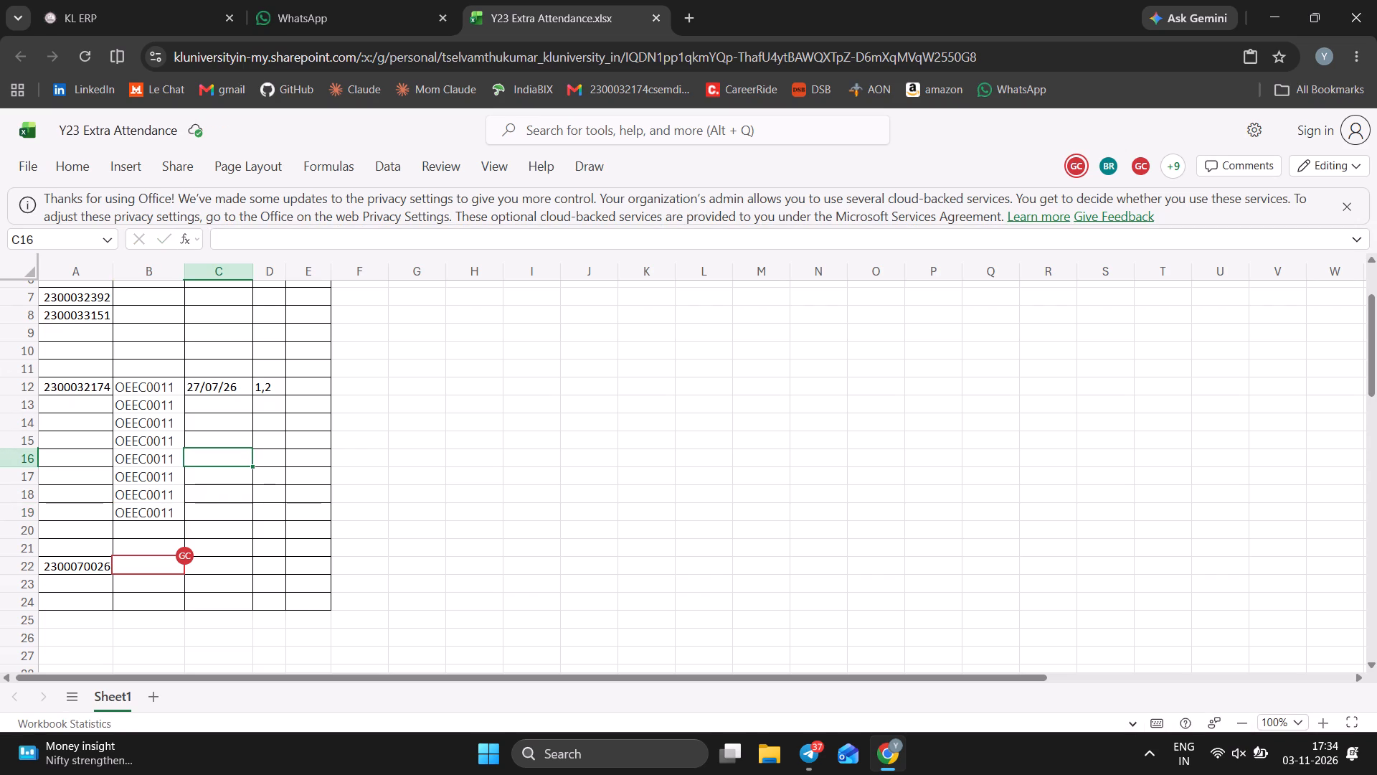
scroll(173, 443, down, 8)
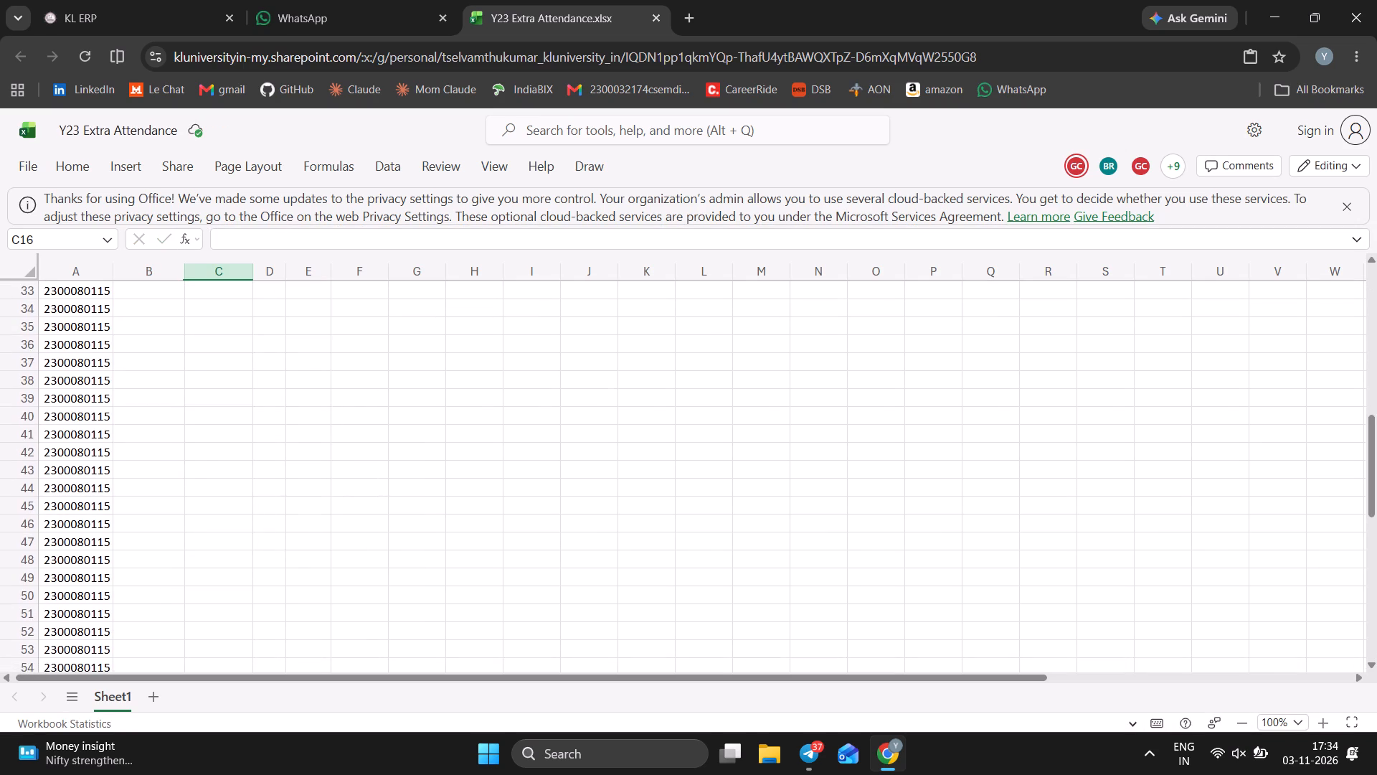
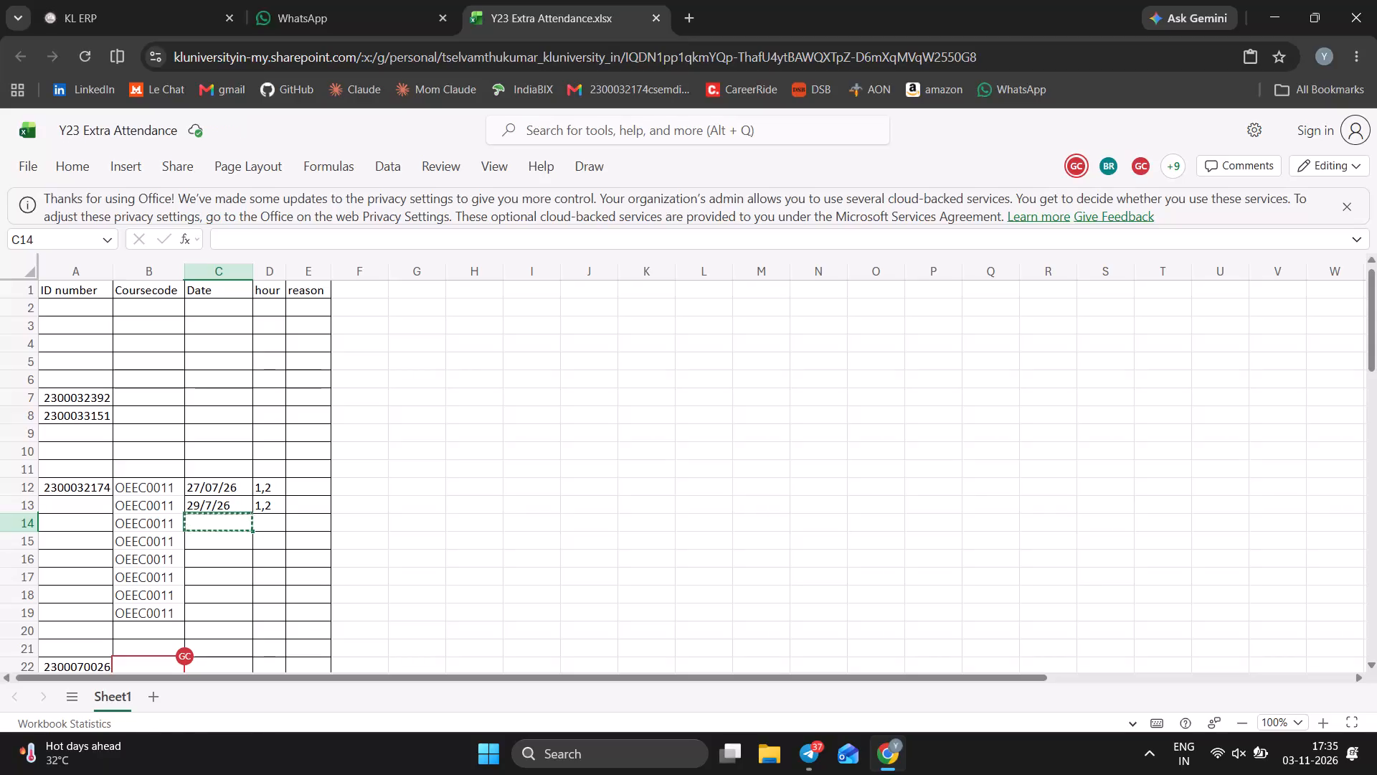
Undo the last two sheet edits, including the hour entry 1,2 in row 13 (D13).
click(372, 525)
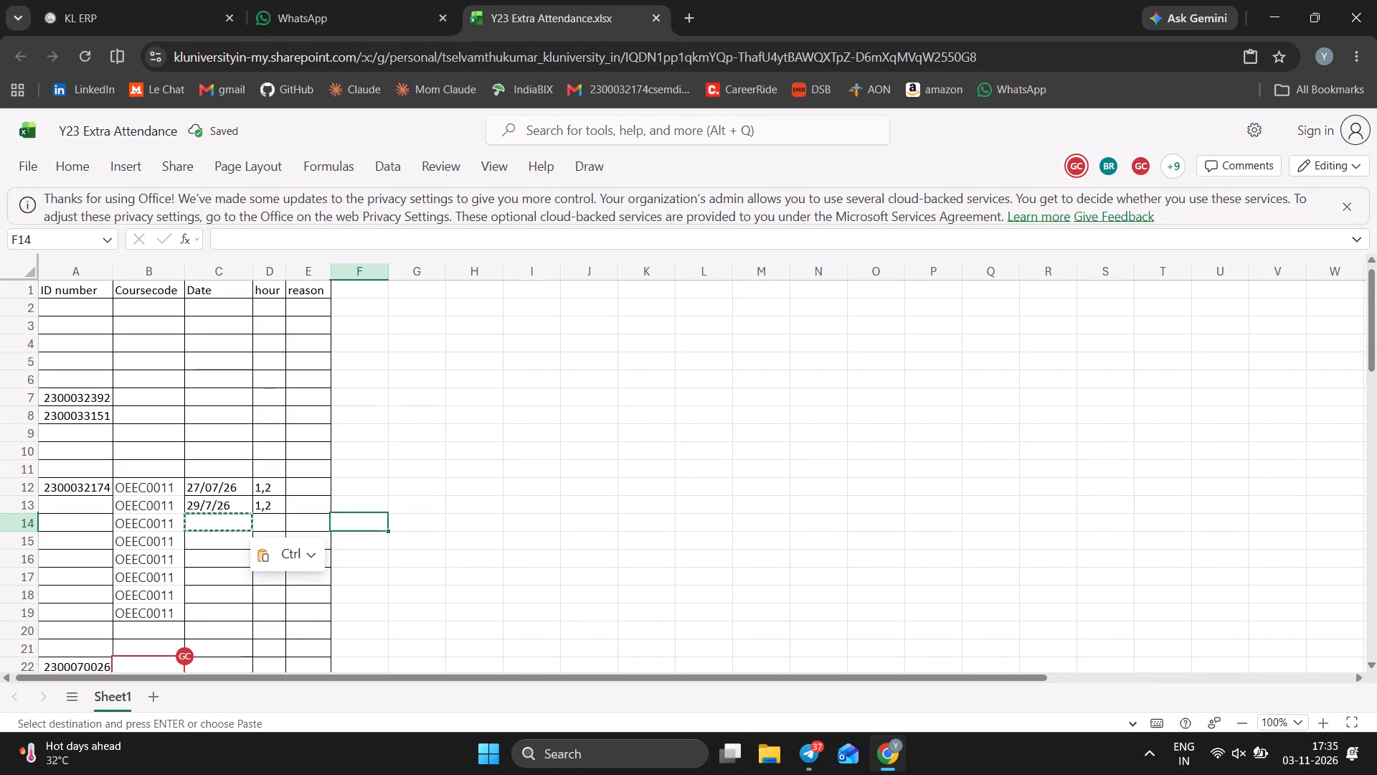
key(ctrl+z)
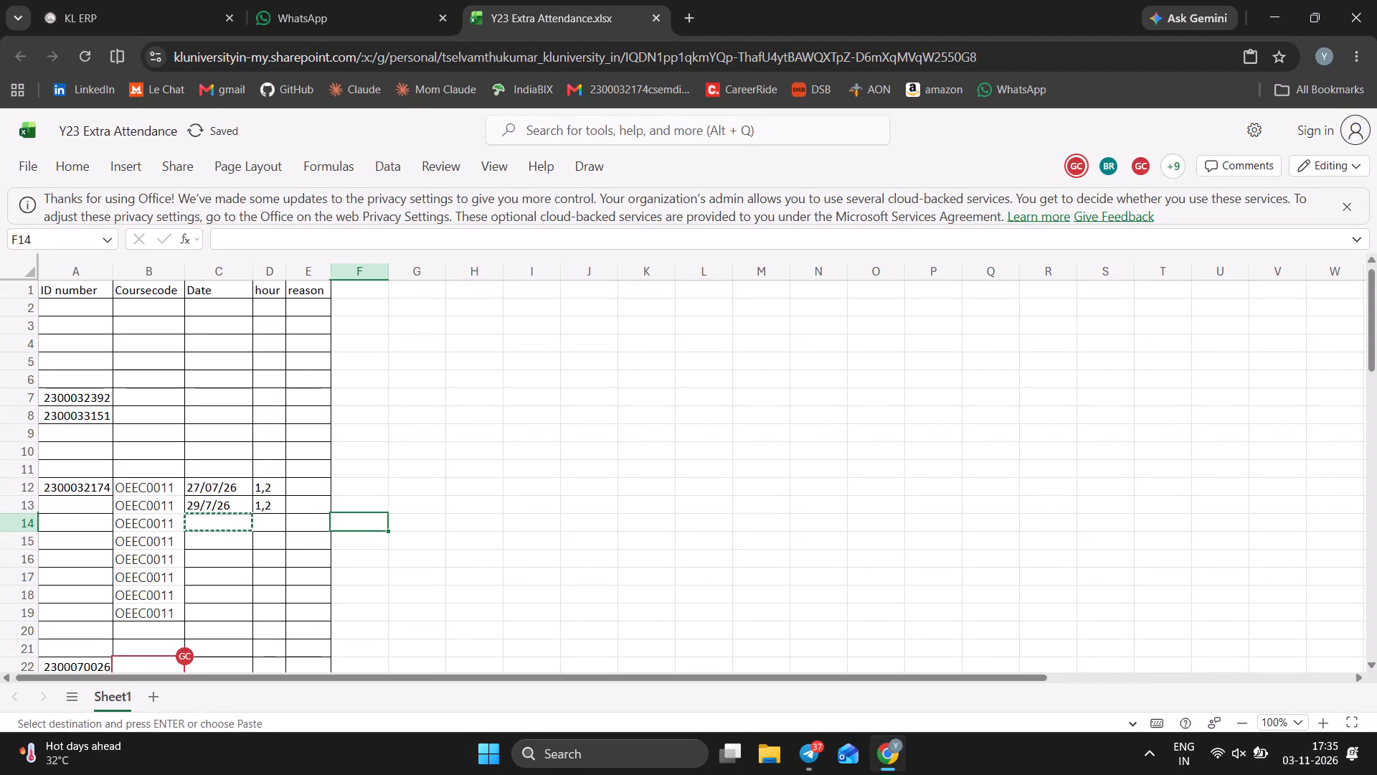
key(ctrl+z)
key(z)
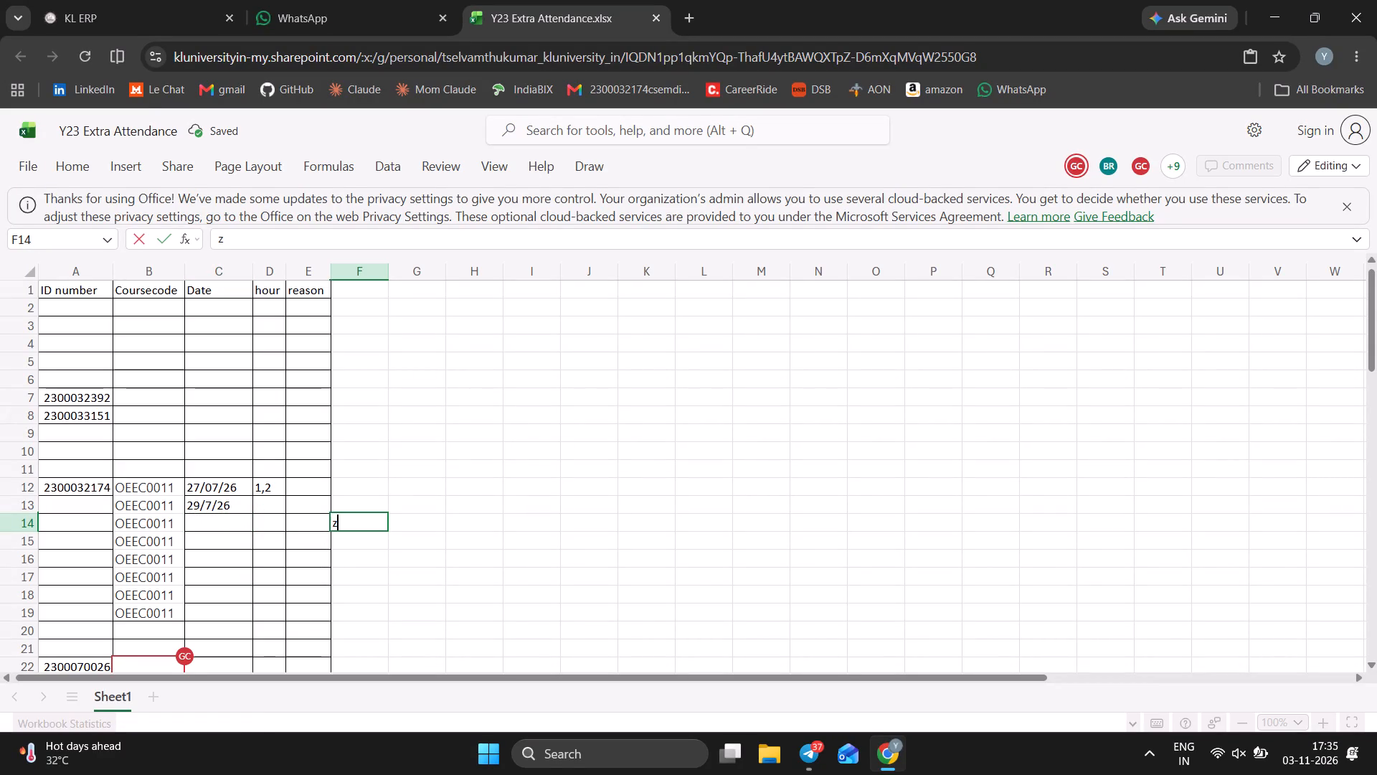
key(BackSpace)
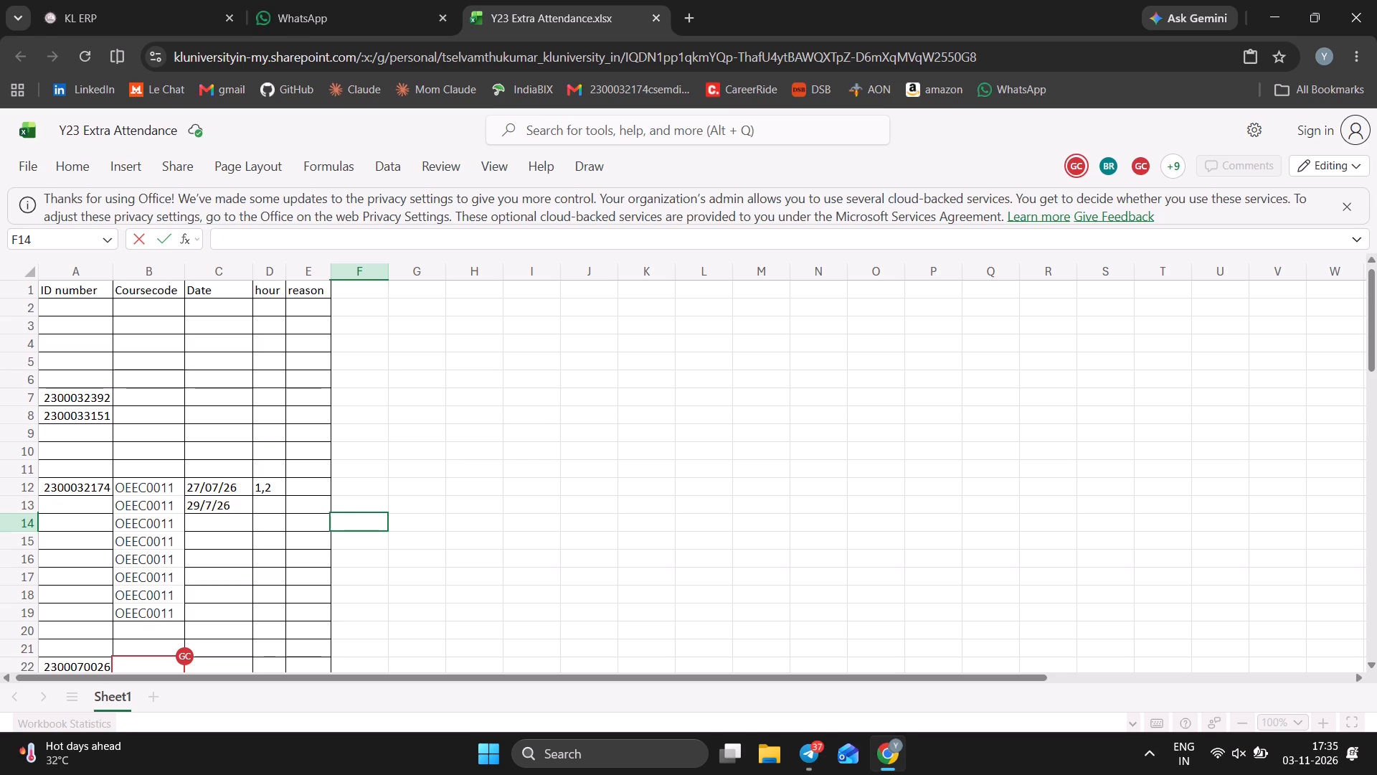
Try to paste the copied content into the empty date cell in row 14 (C14).
click(225, 529)
key(ctrl+v)
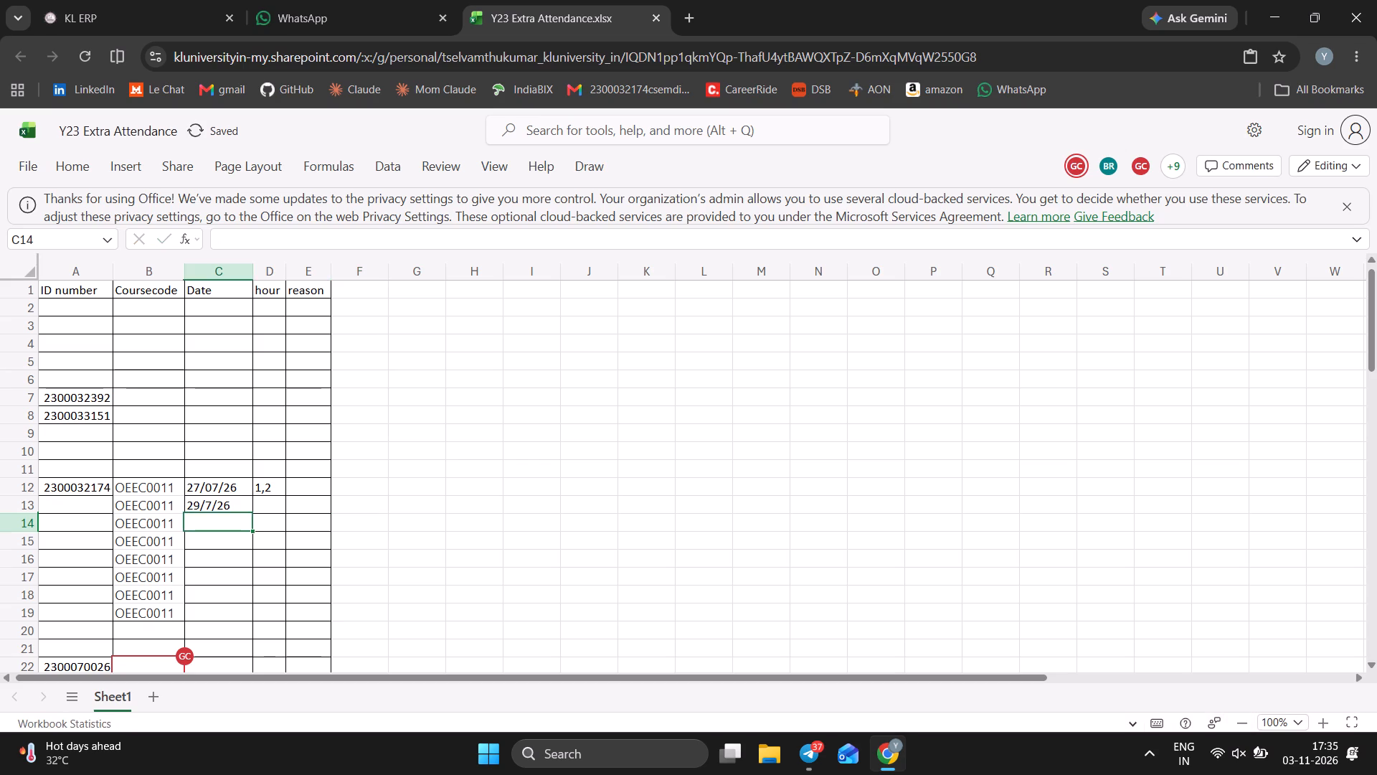
click(210, 528)
click(294, 246)
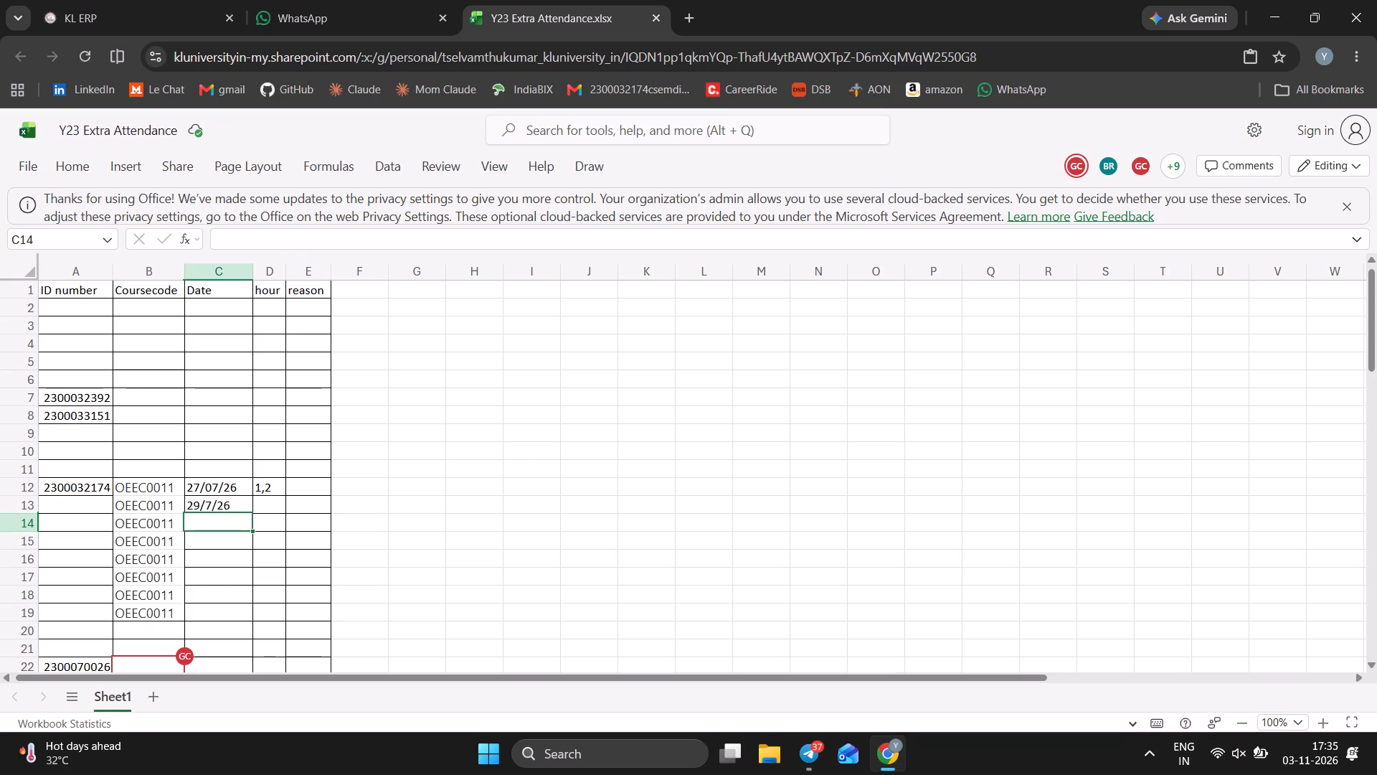
click(288, 232)
key(ctrl+v)
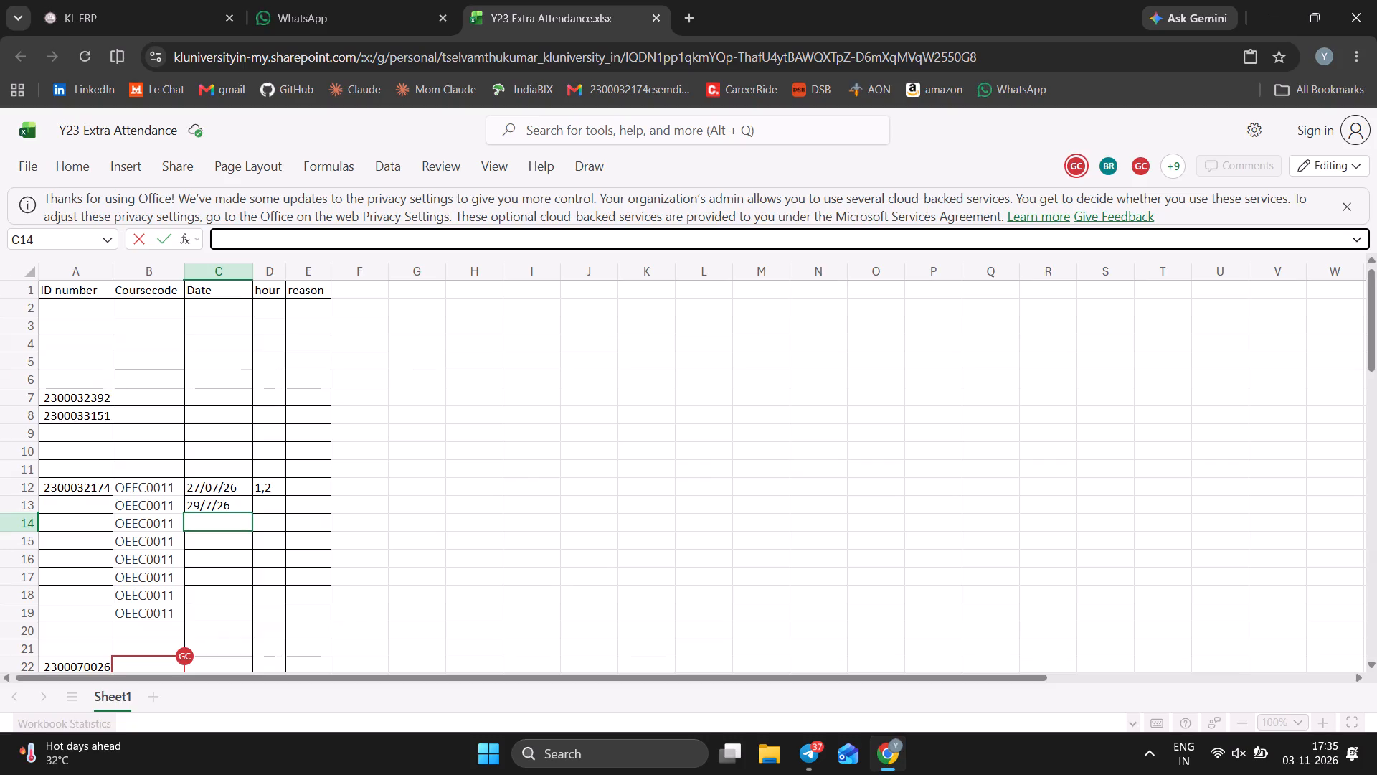
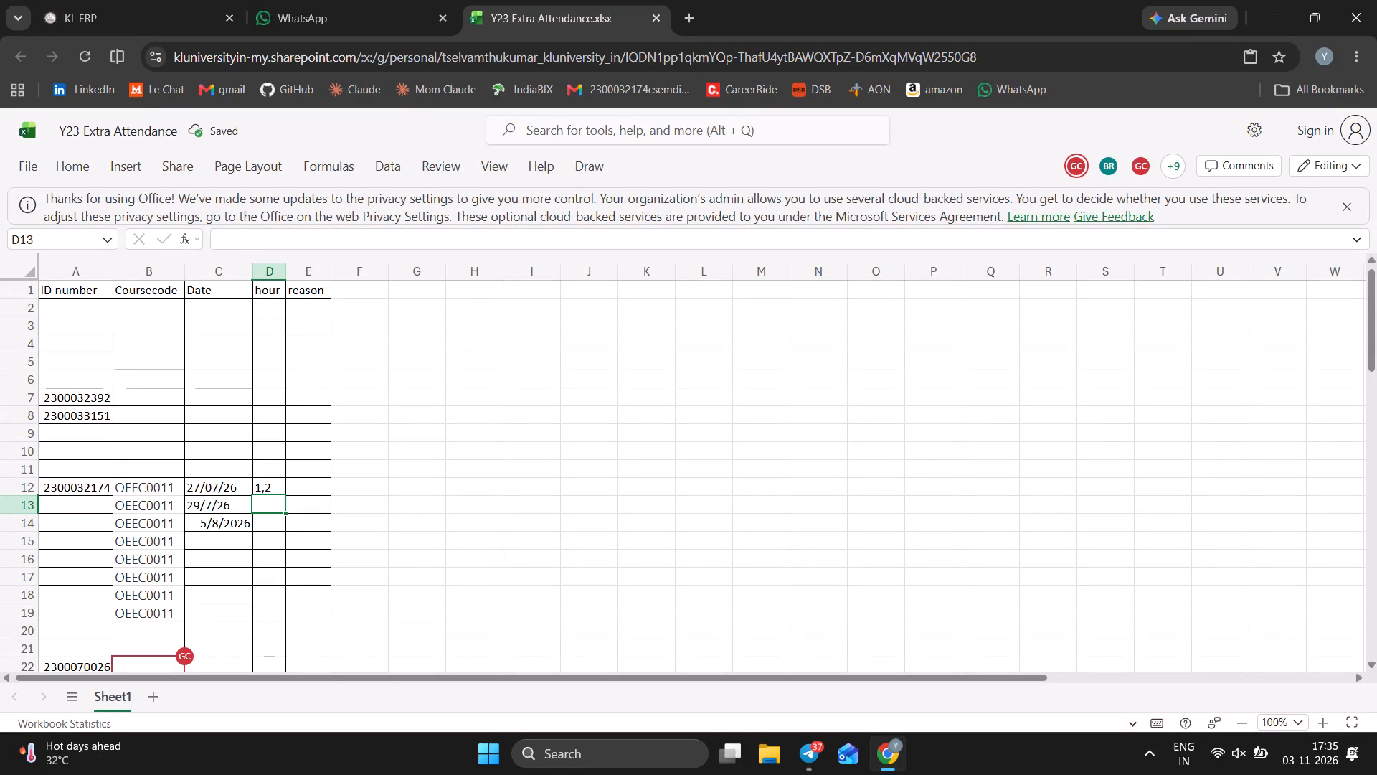
Enter 1,2 as the hours in cell D13, for the 29/7/26 attendance entry.
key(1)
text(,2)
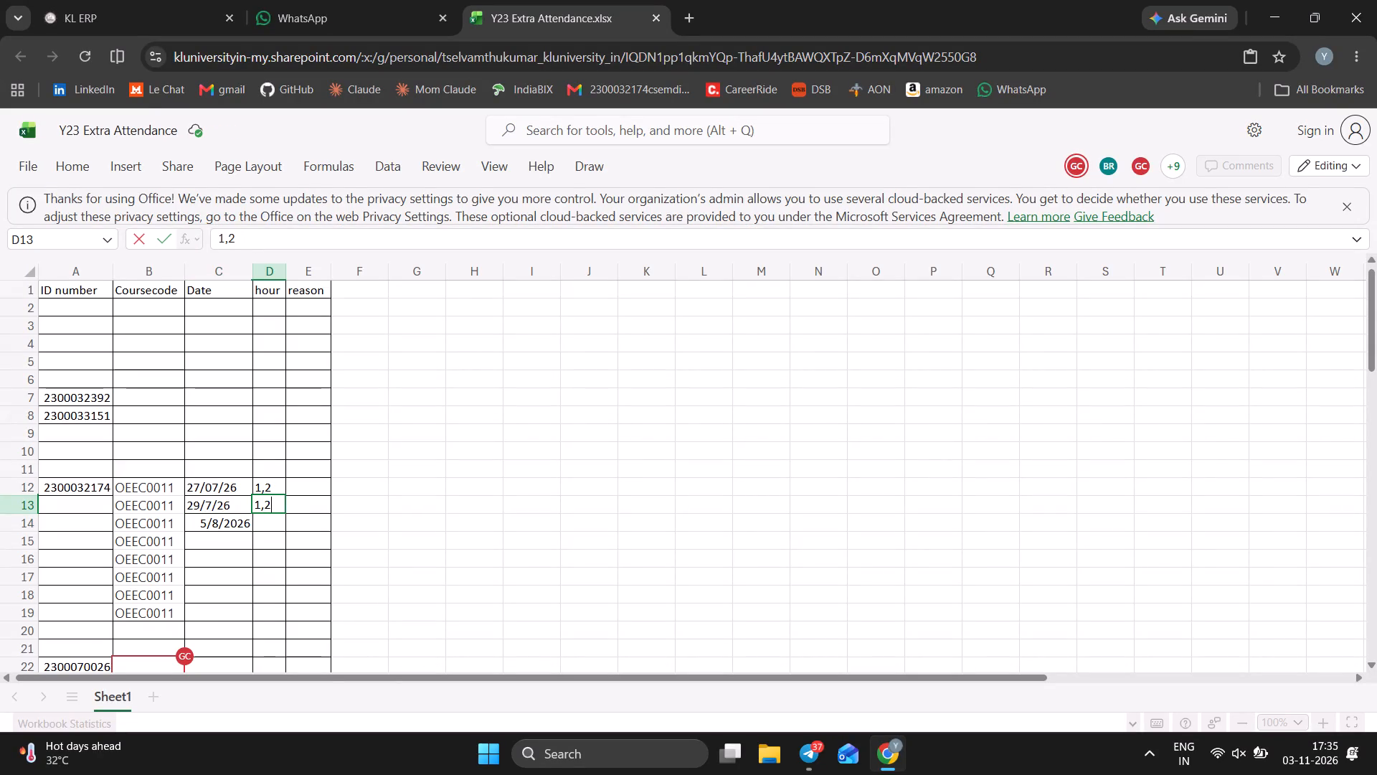
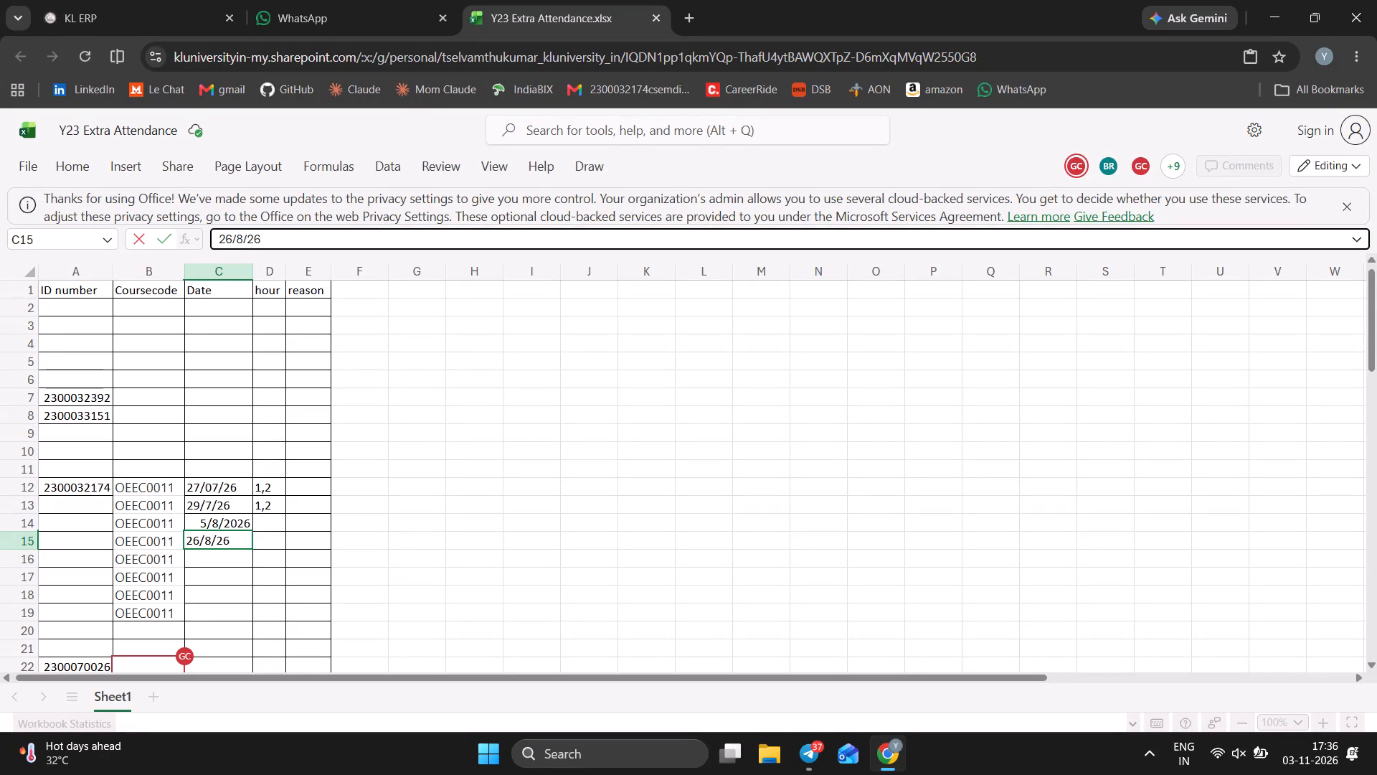
Enter the attendance hours for the 5/8/2026 entry in cell D14, beginning with hour 1 and a comma.
click(265, 520)
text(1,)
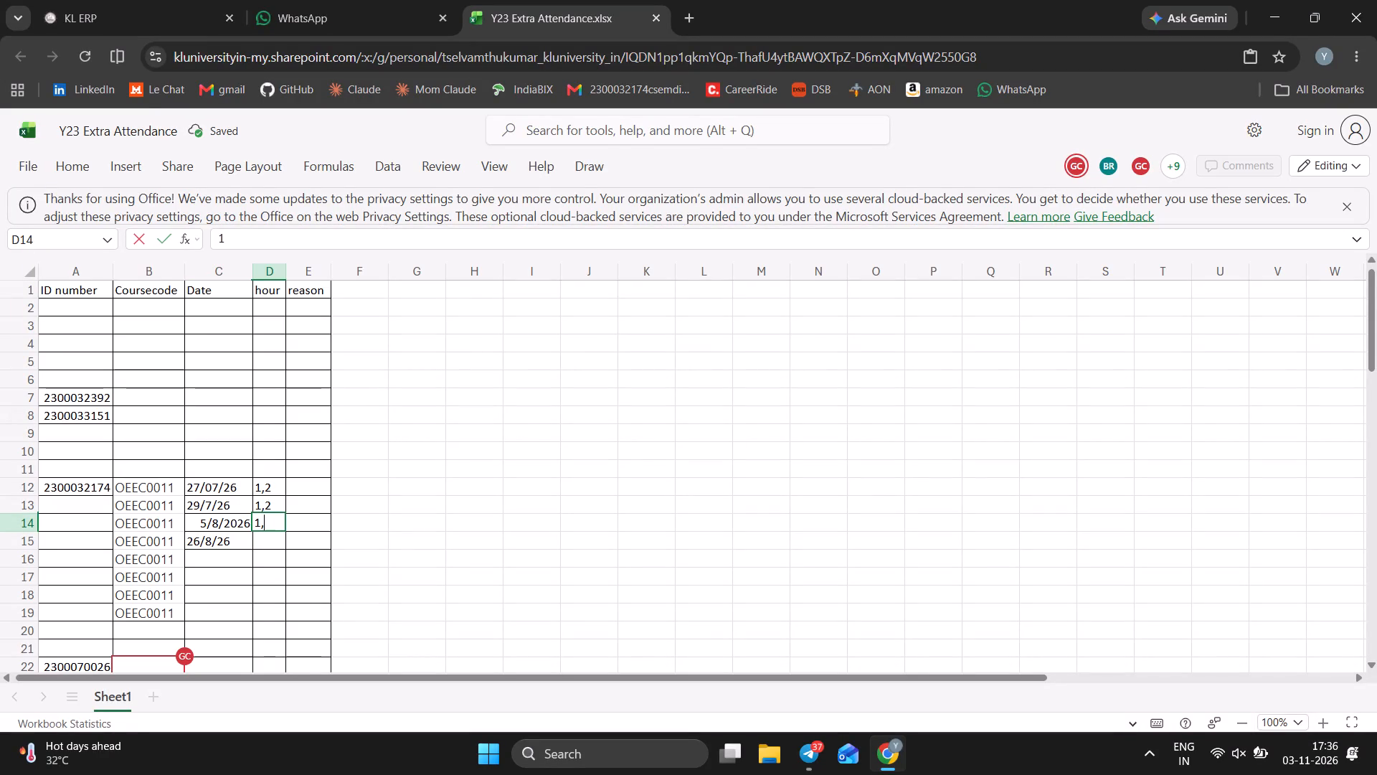
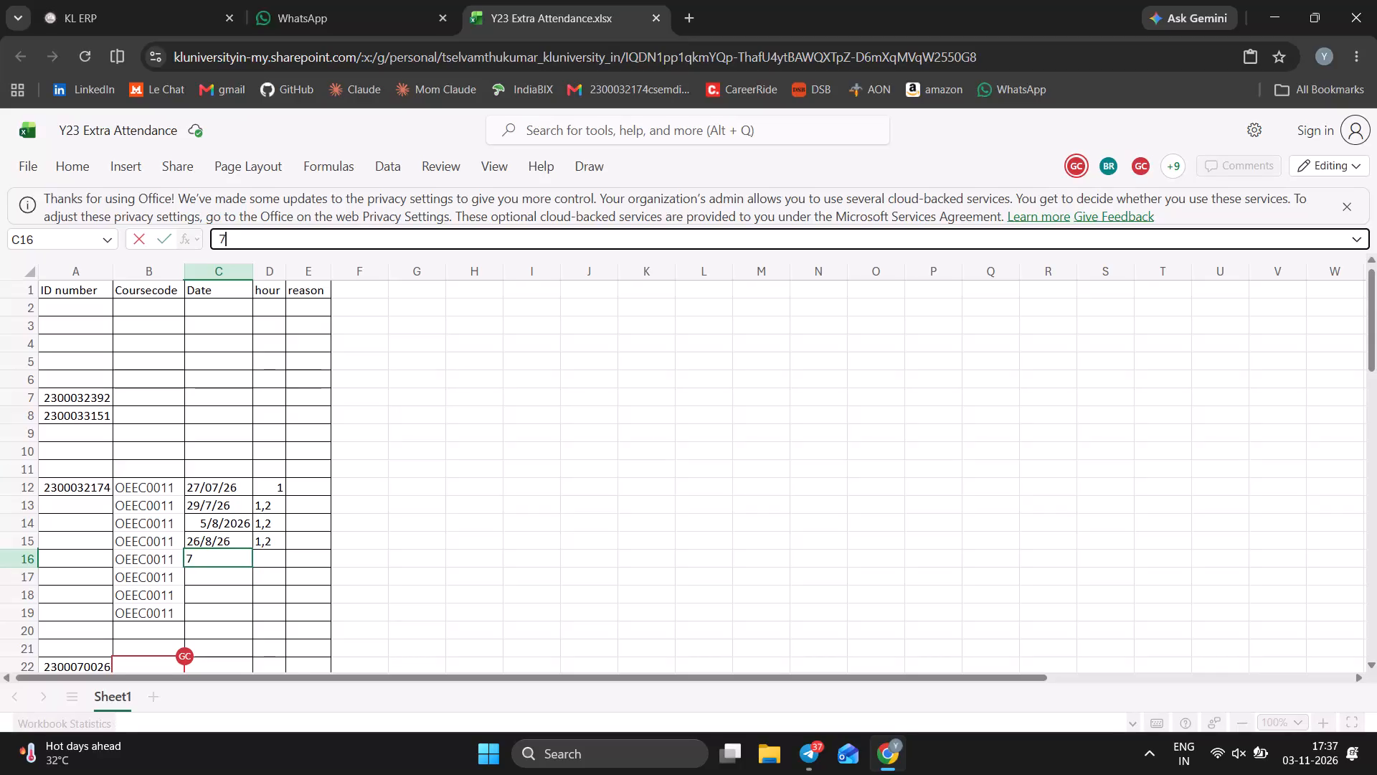
Enter the date 7/10/26 in C16 and hour 1 in D16 for the OEEC0011 entry in row 16.
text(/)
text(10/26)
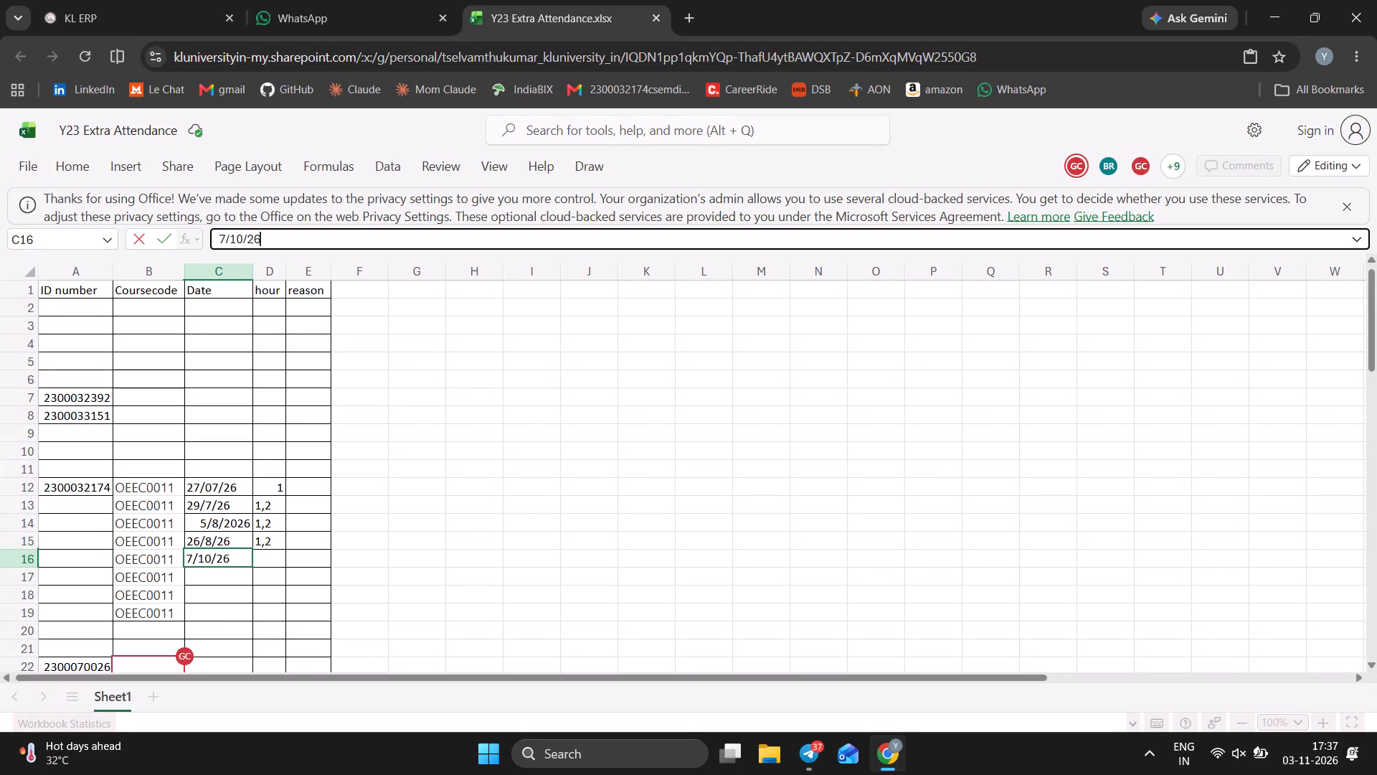
click(271, 559)
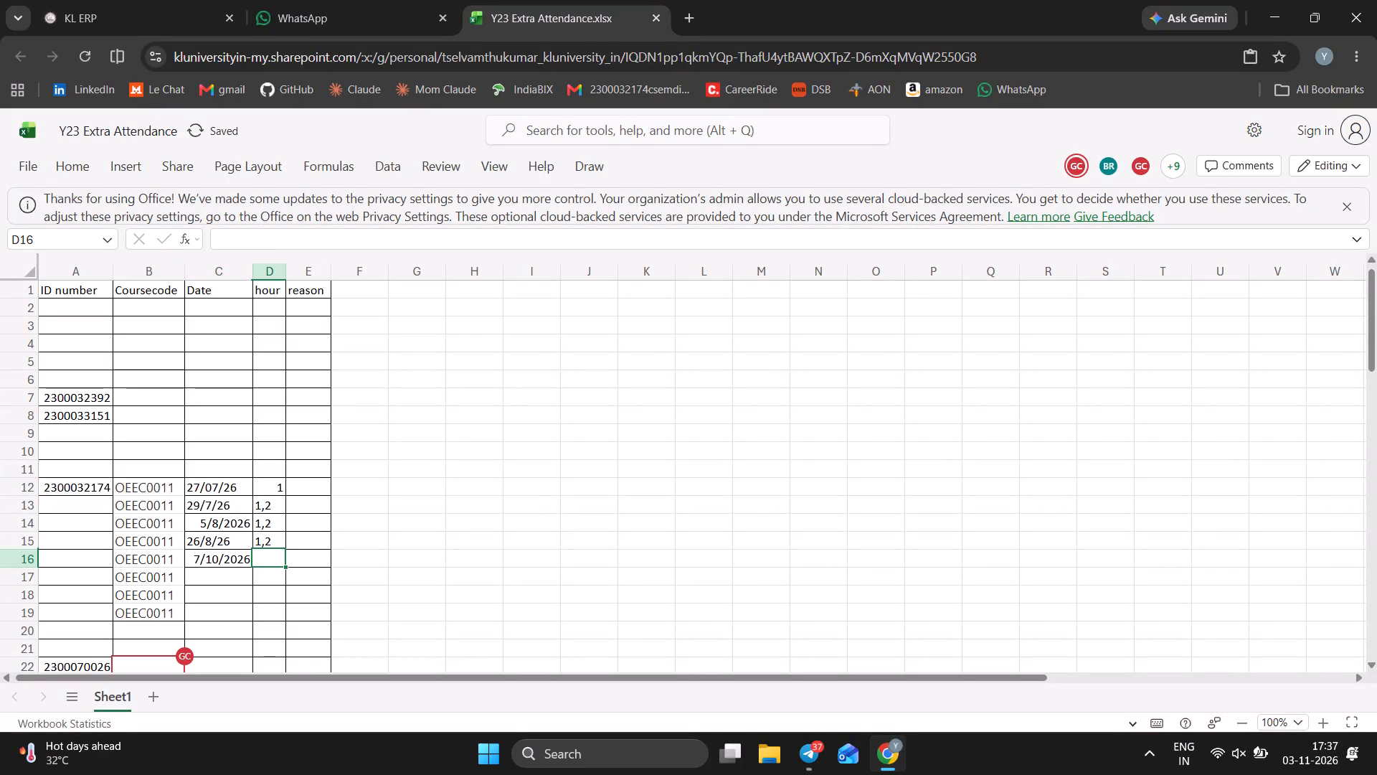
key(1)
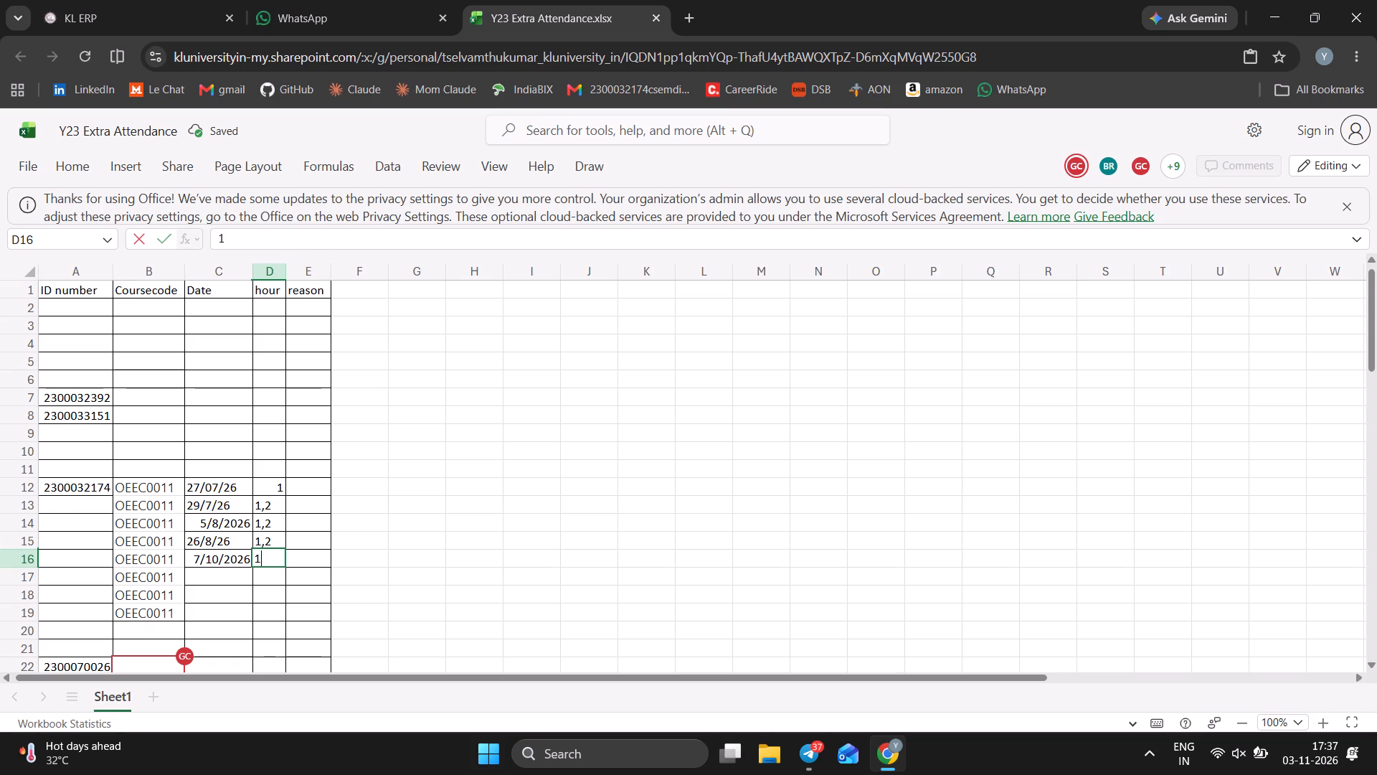
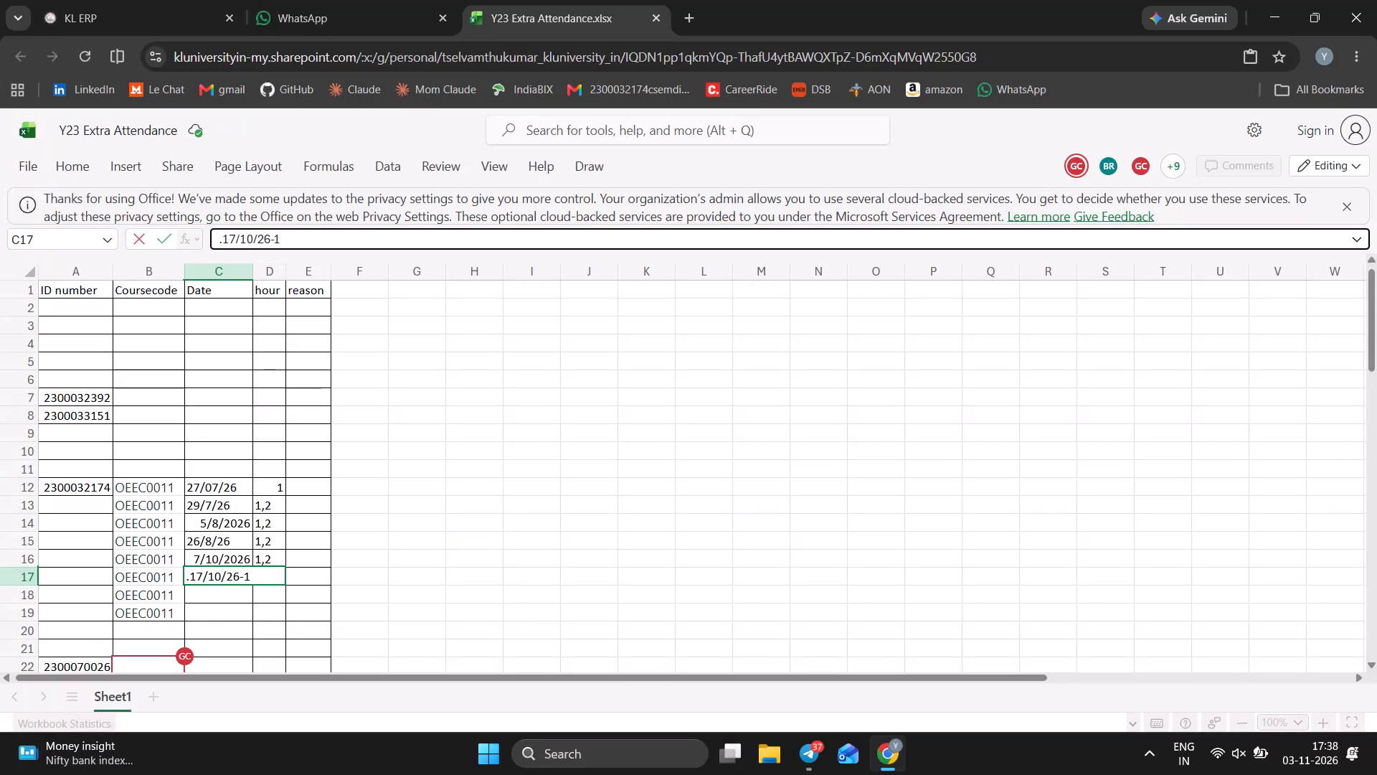
Trim the pasted text in cell C17 so the date reads 17/10/26.
key(BackSpace)
key(BackSpace)
key(Left)
key(Left)
key(Left)
key(Left)
key(Left)
key(Left)
key(Left)
key(Left)
key(BackSpace)
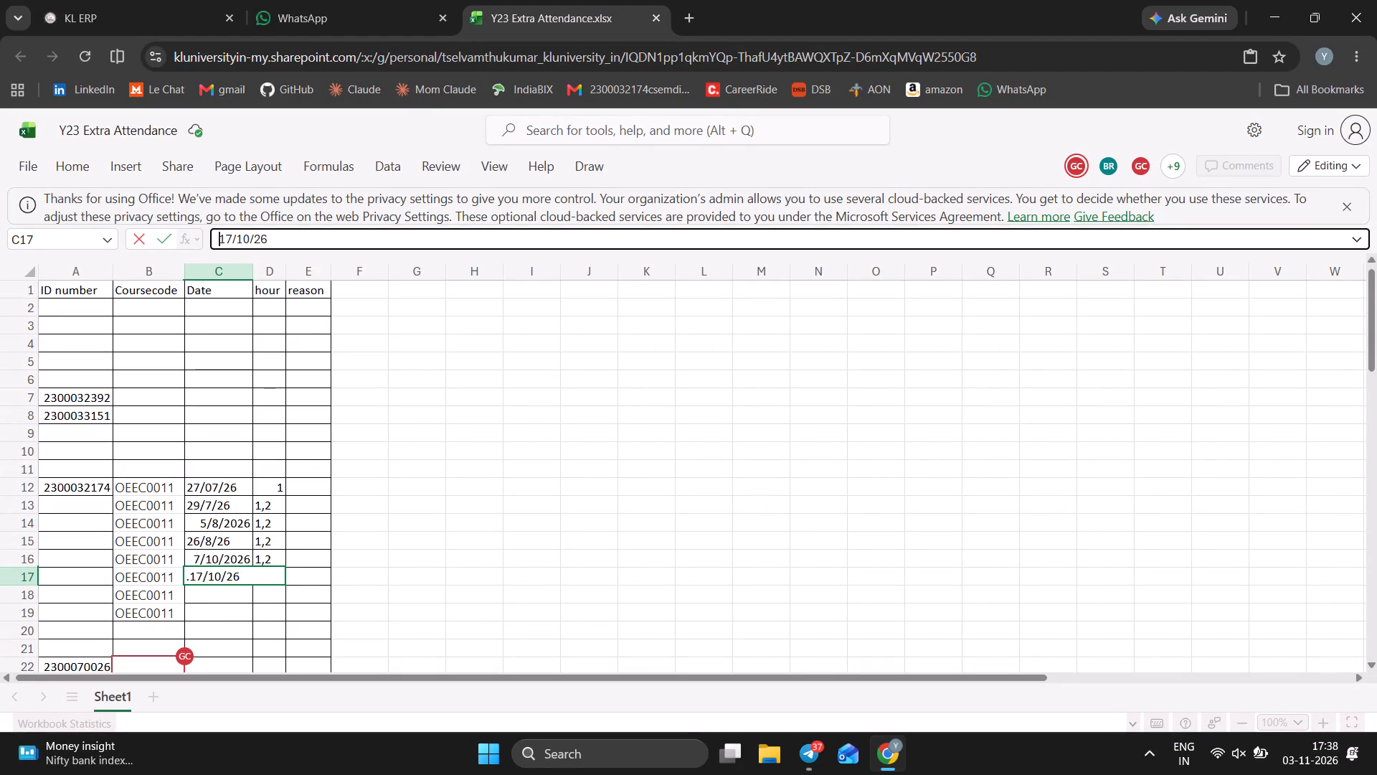
click(314, 570)
Select the empty hour cell D17 for the 17/10/26 entry.
click(274, 581)
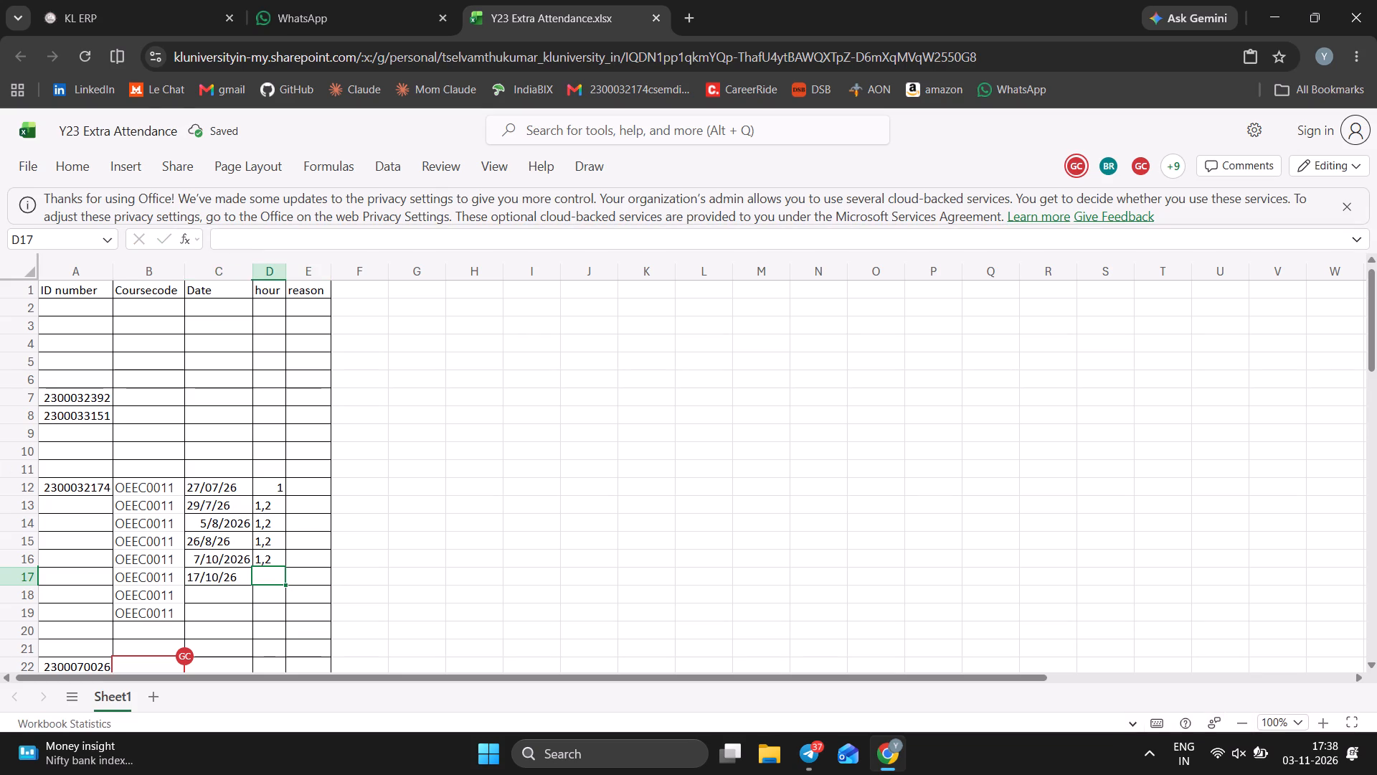
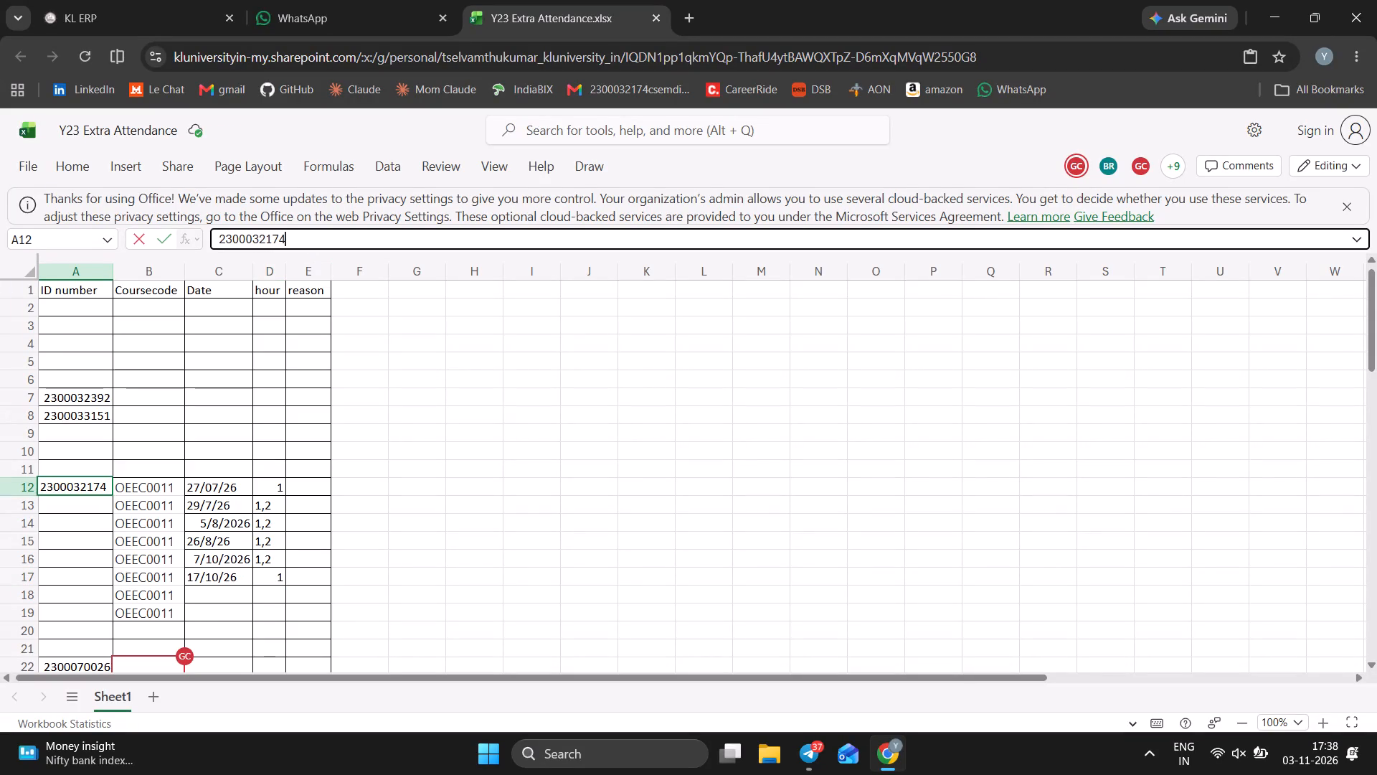
Copy the student's ID number from A12 into cells A13 through A17.
key(ctrl+a)
key(ctrl+c)
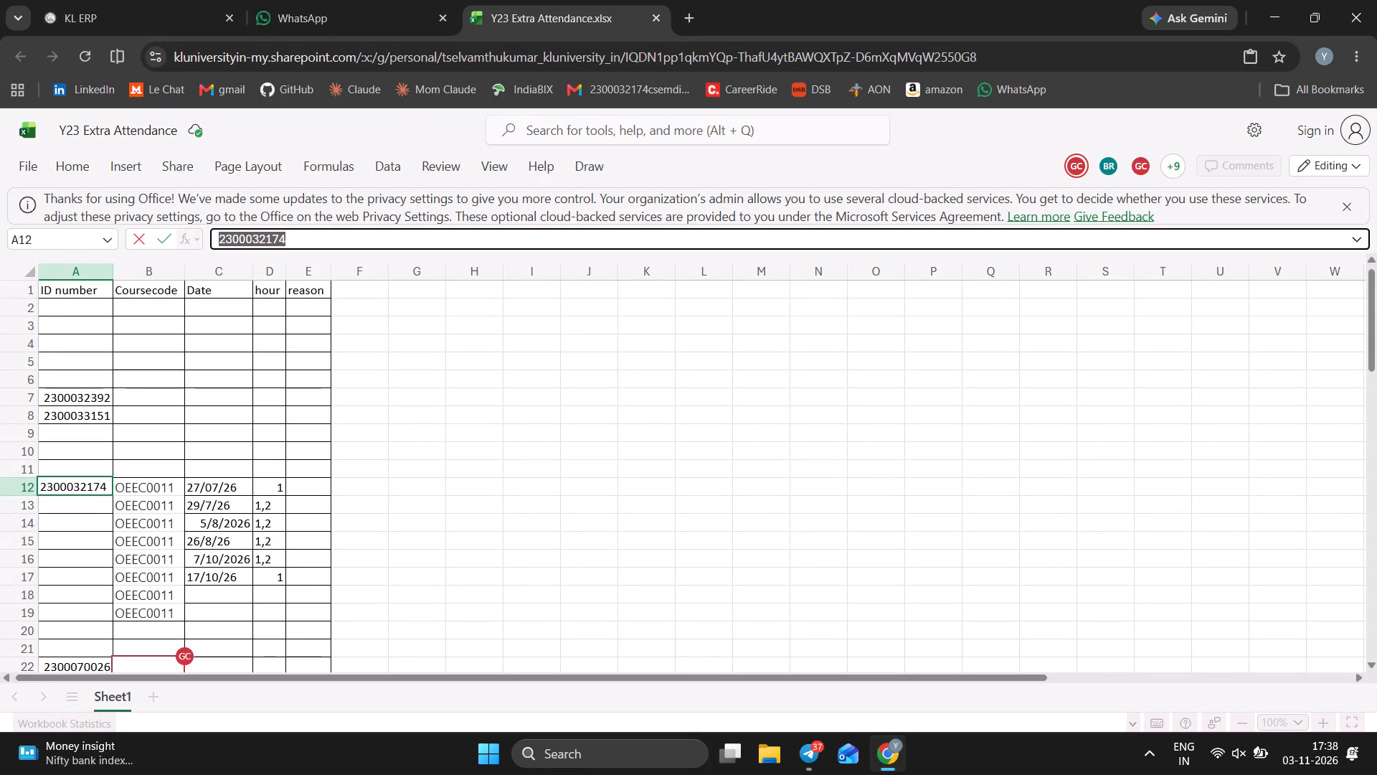
click(65, 505)
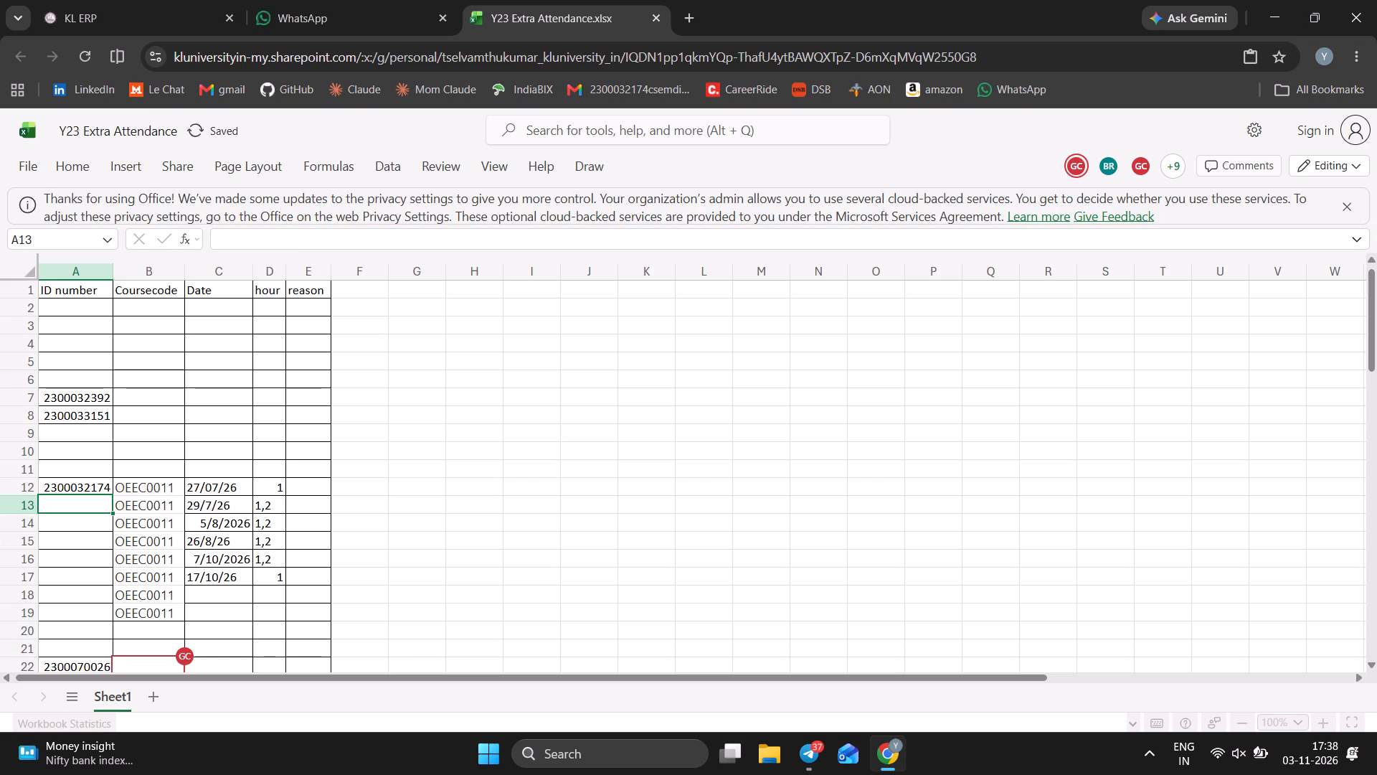
key(ctrl+v)
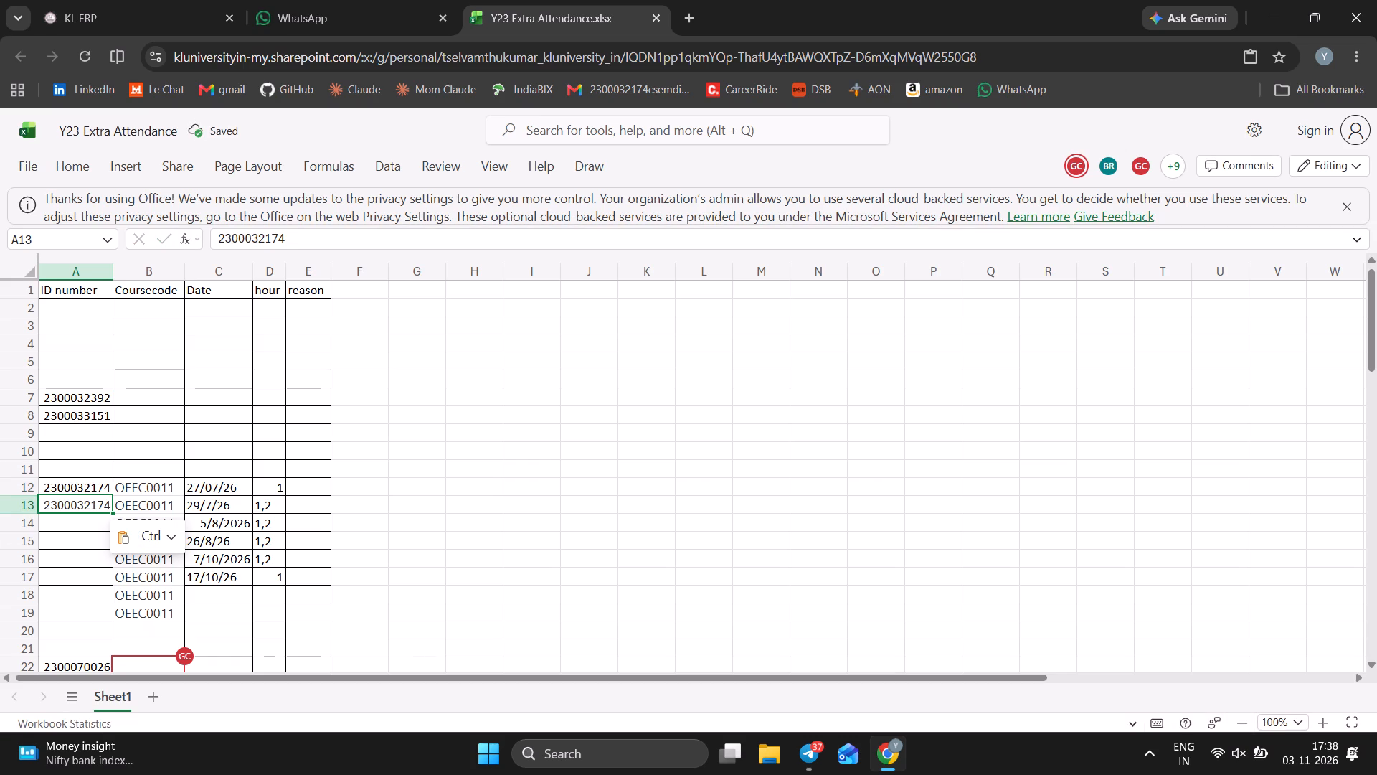
click(60, 520)
key(ctrl+v)
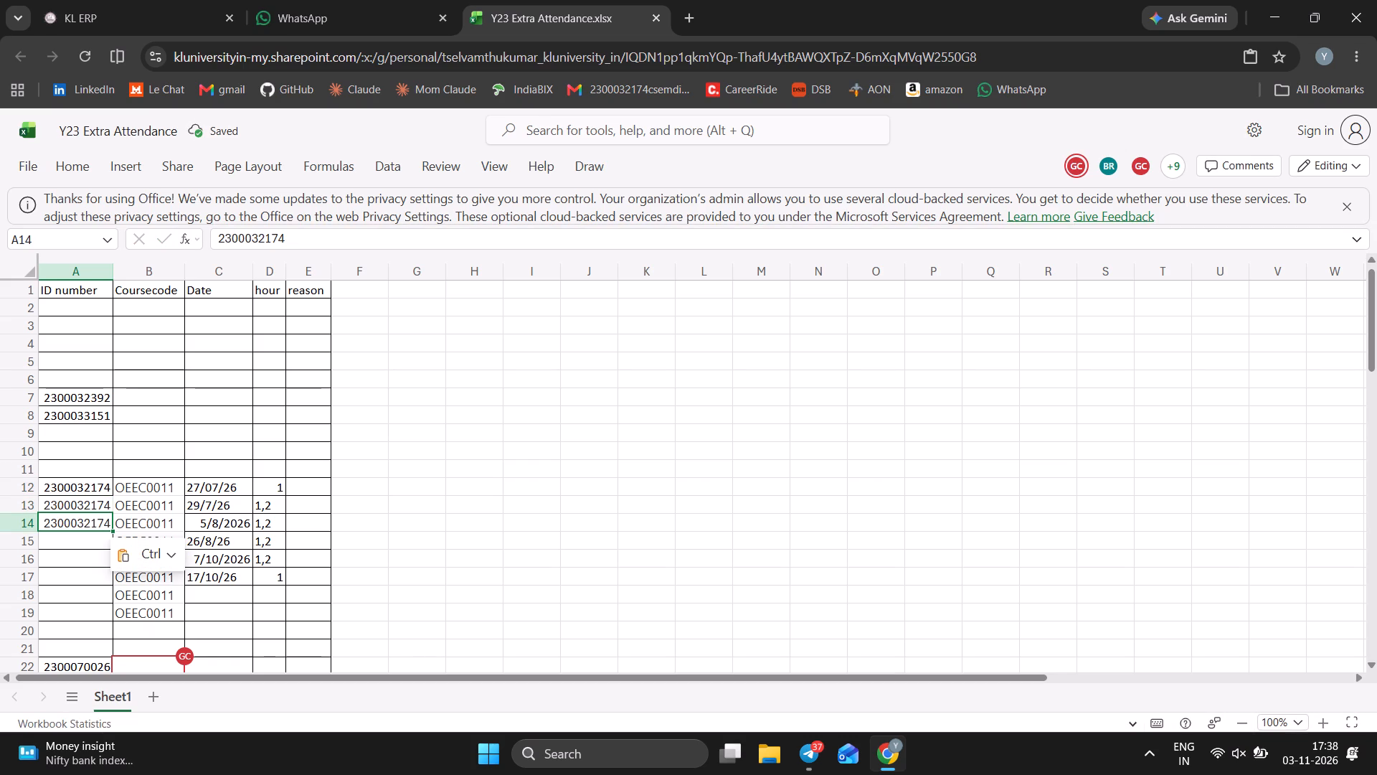
click(55, 541)
key(ctrl+v)
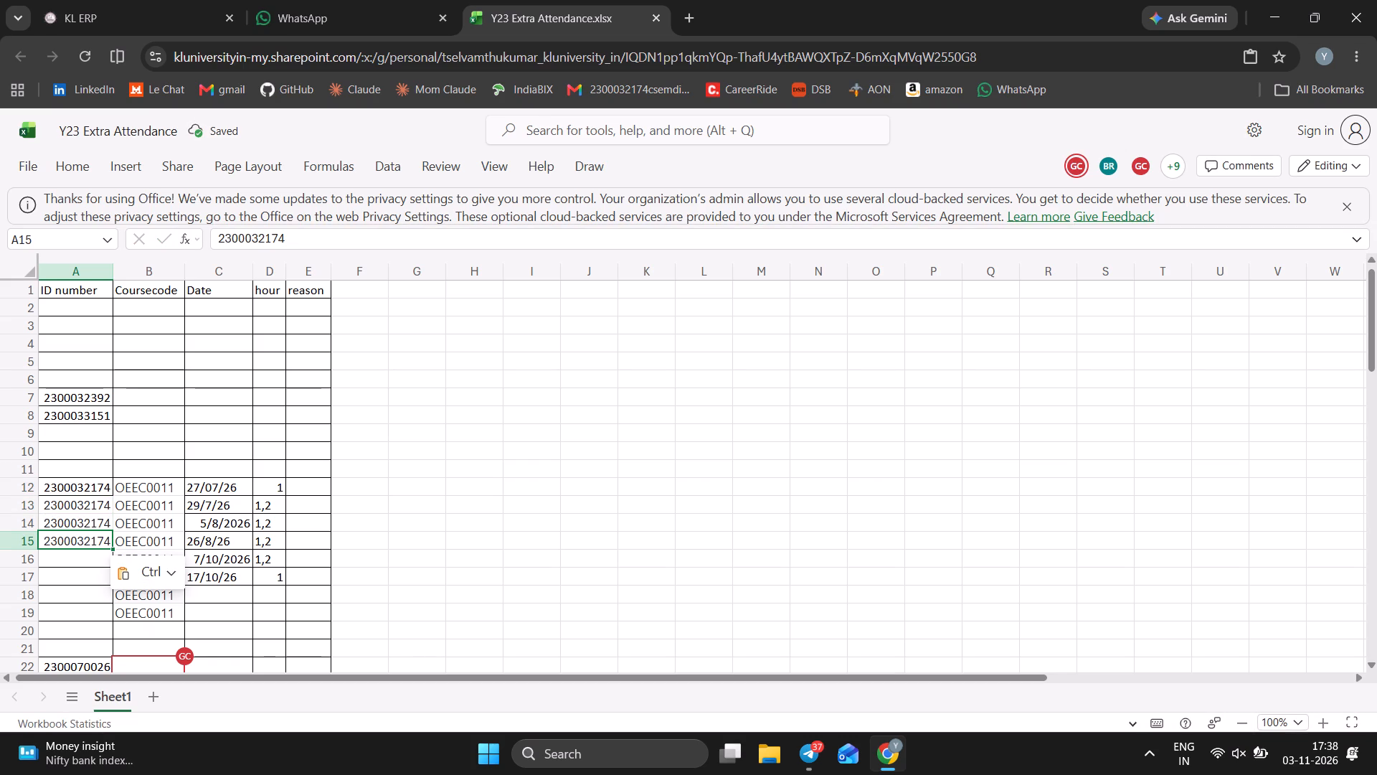
click(62, 563)
key(ctrl+v)
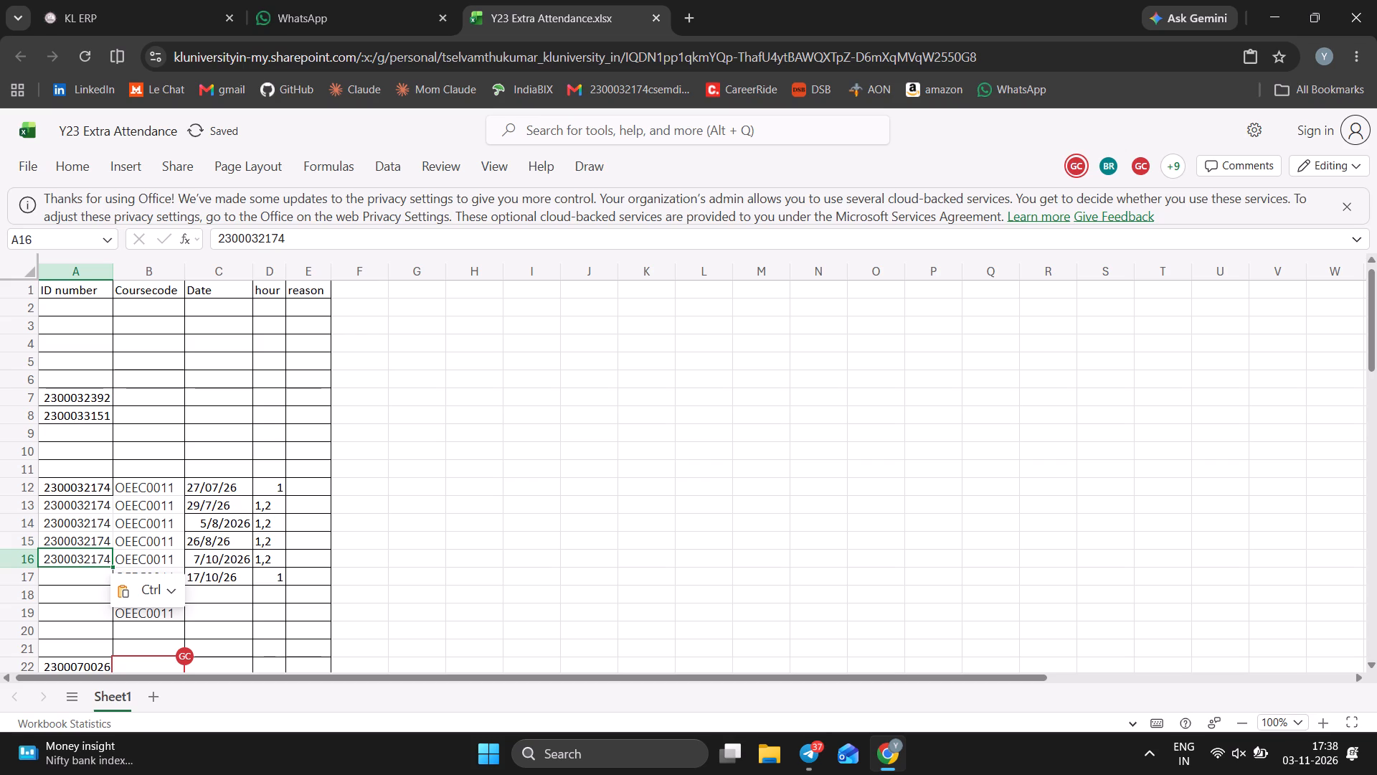
click(57, 582)
key(ctrl+v)
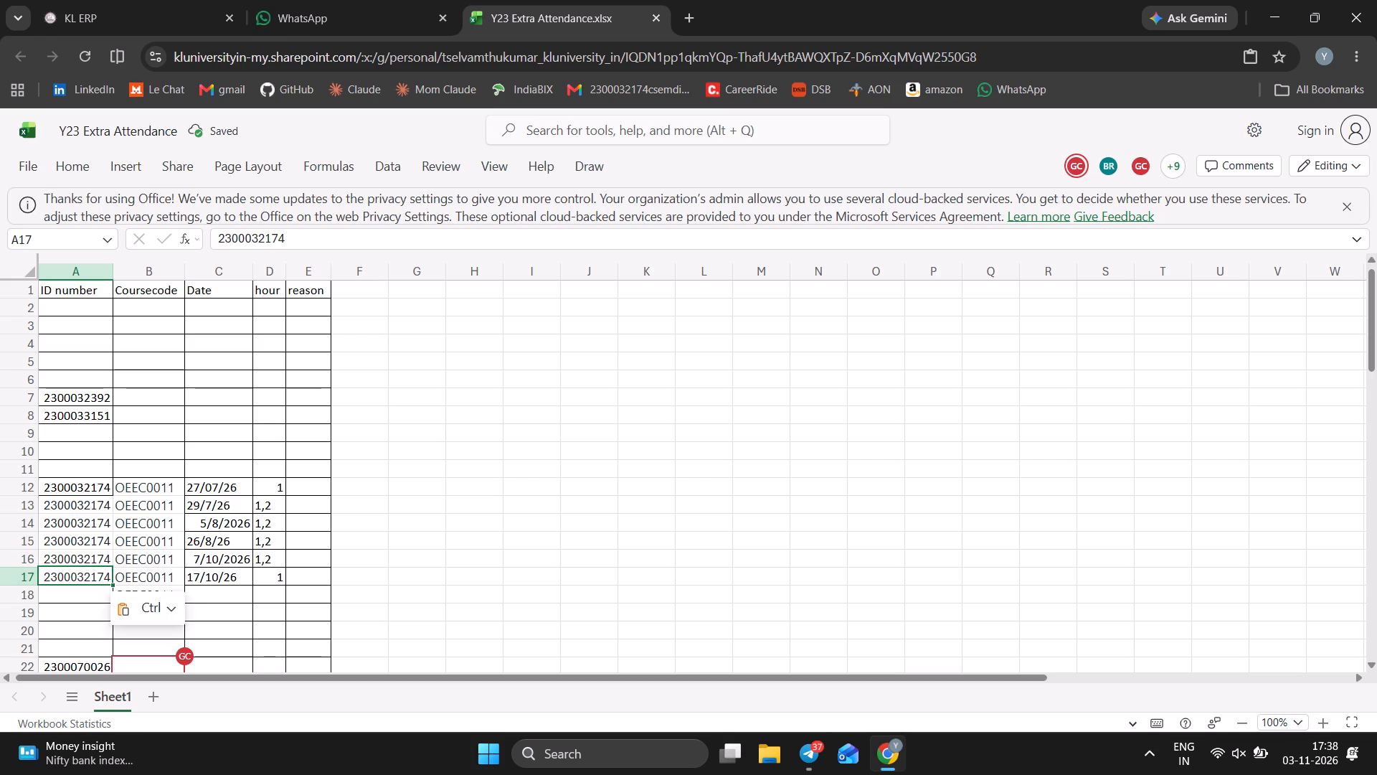
Dismiss the paste options and clear the leftover OEEC0011 course codes from cells B18 and B19.
click(351, 588)
click(222, 620)
scroll(222, 620, down, 2)
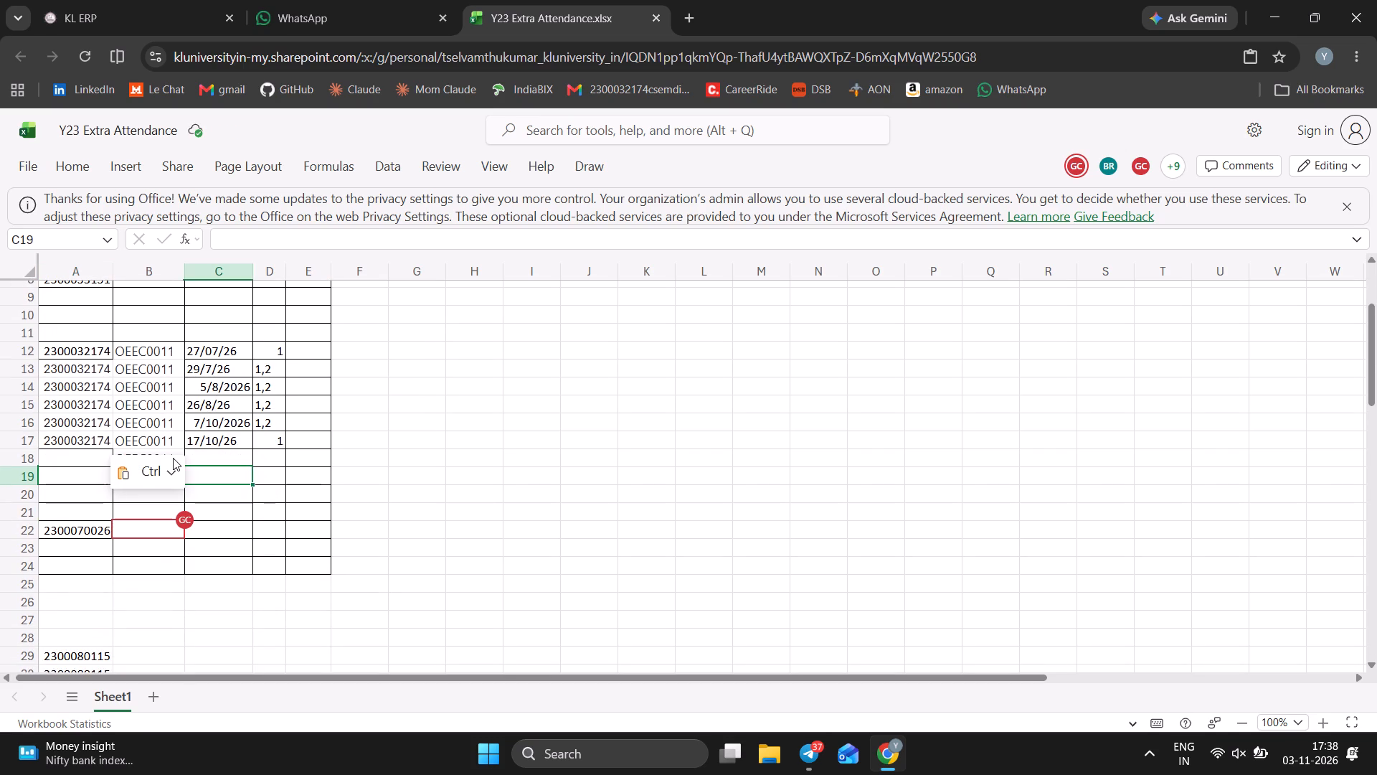
click(171, 472)
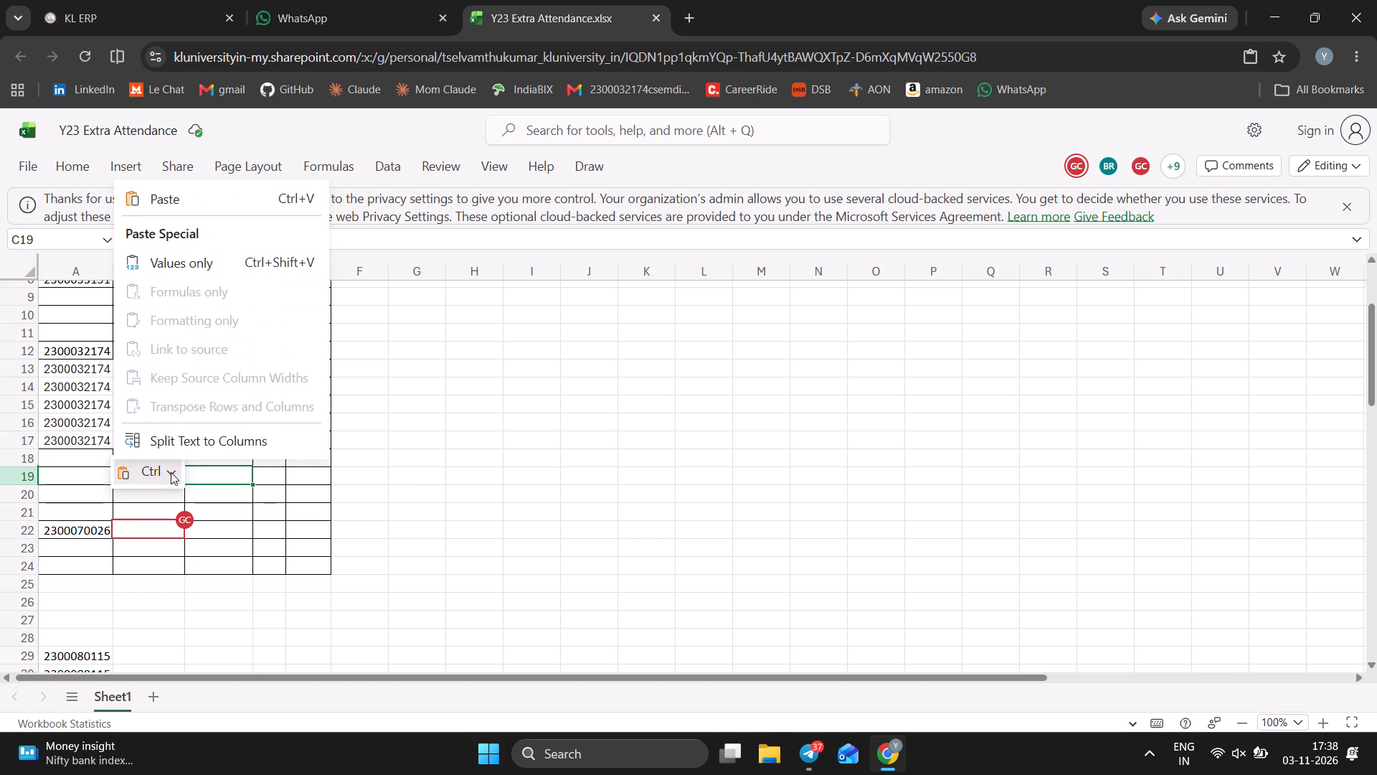
click(395, 454)
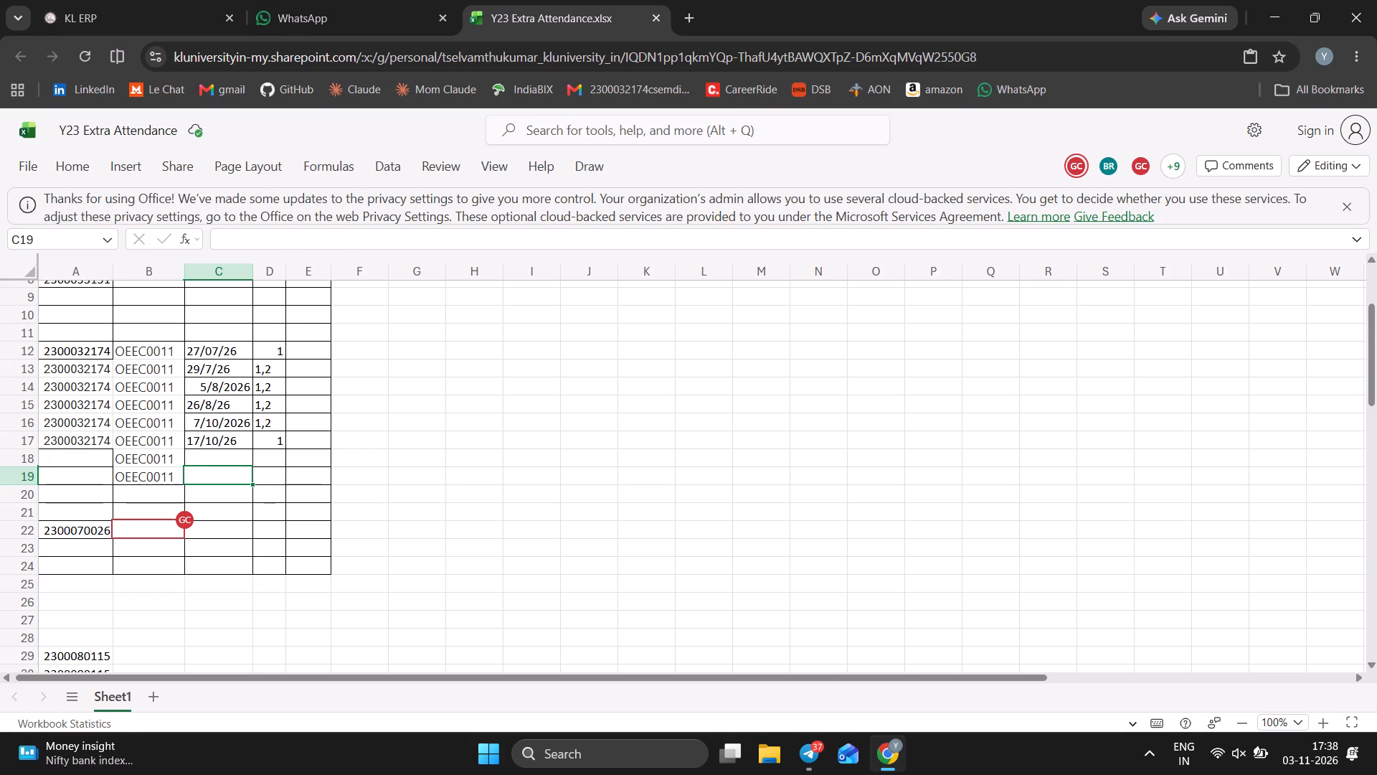
click(165, 456)
key(BackSpace)
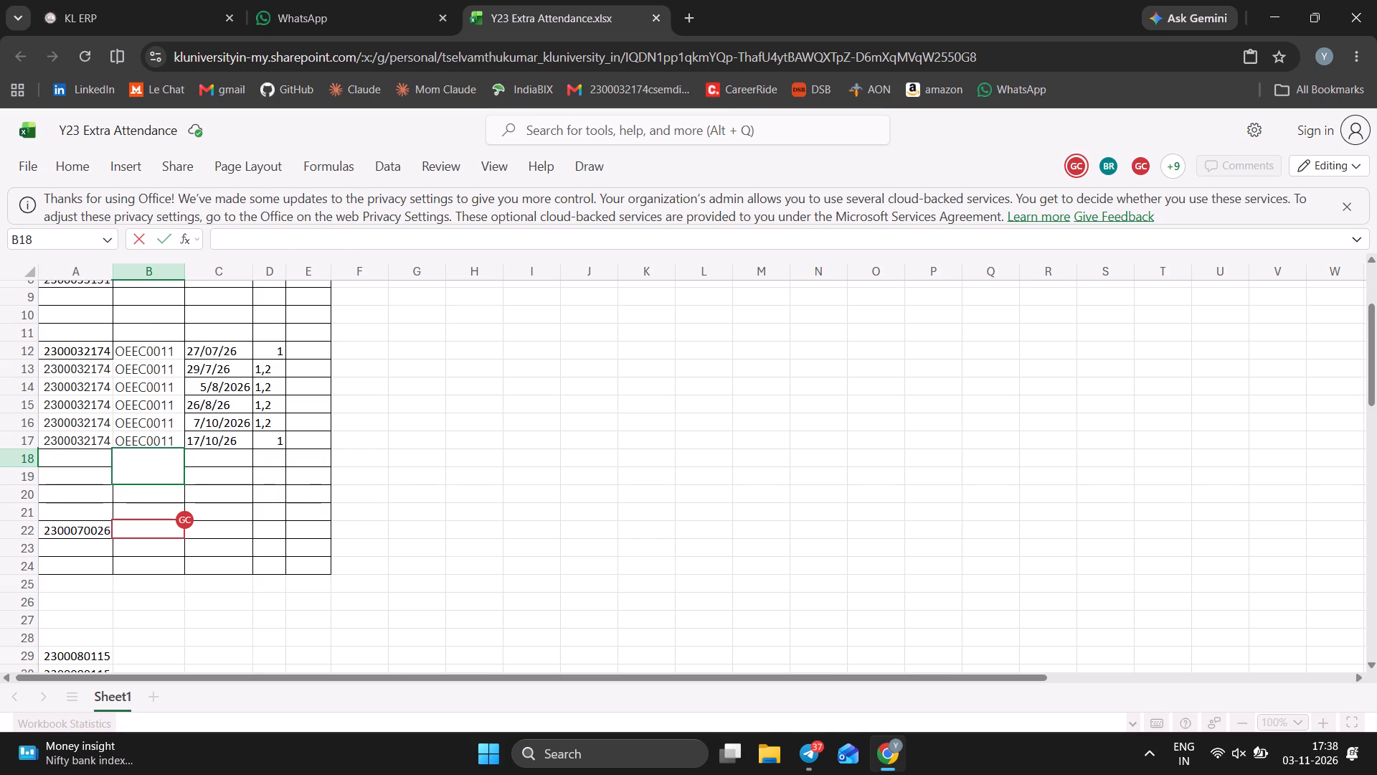
click(465, 462)
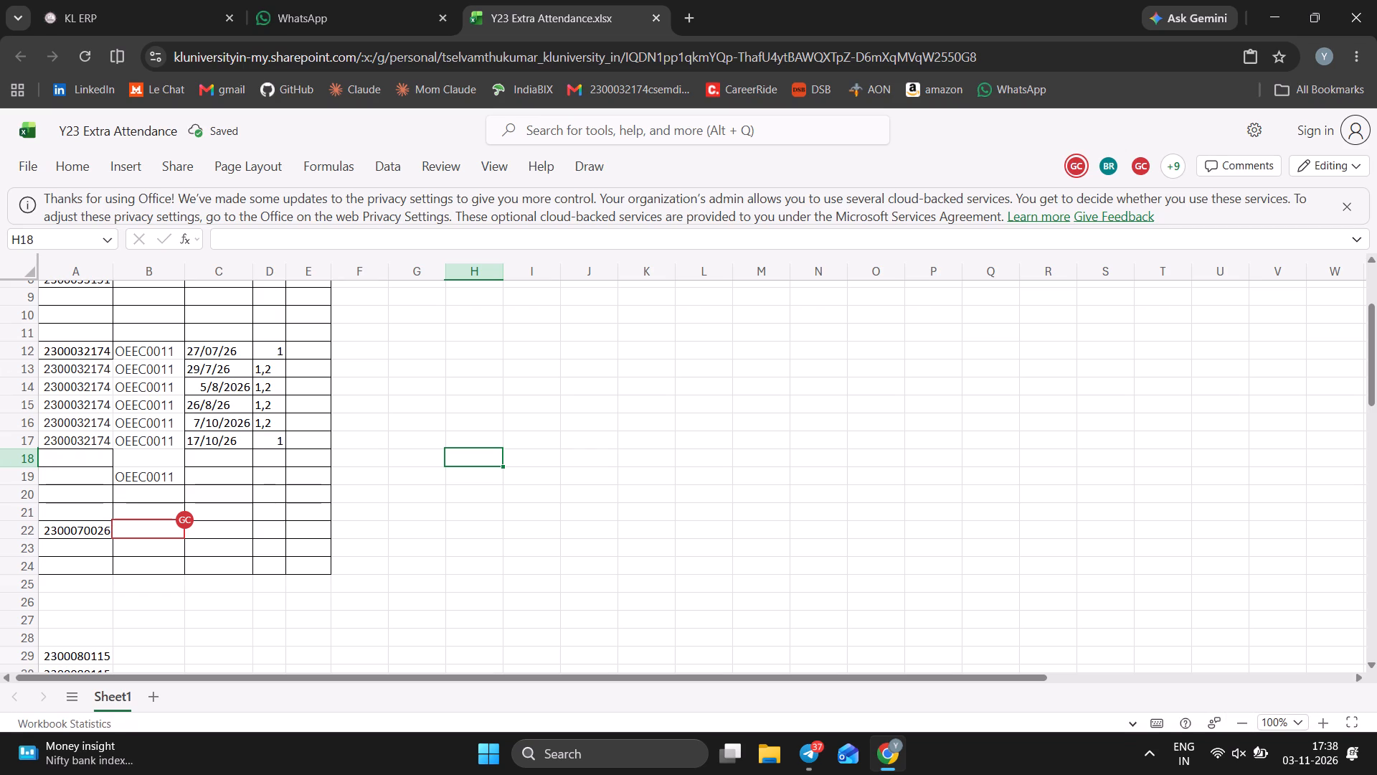
click(174, 477)
key(BackSpace)
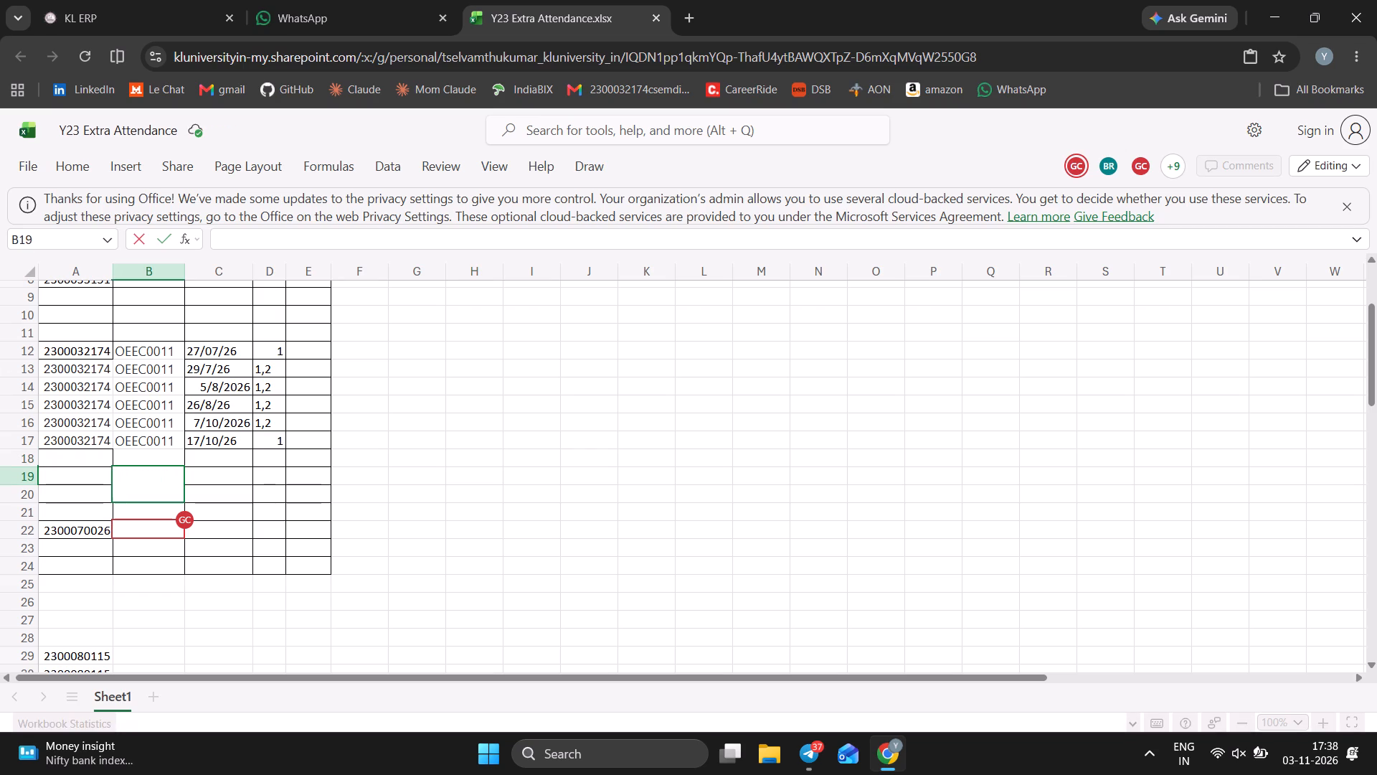
click(430, 505)
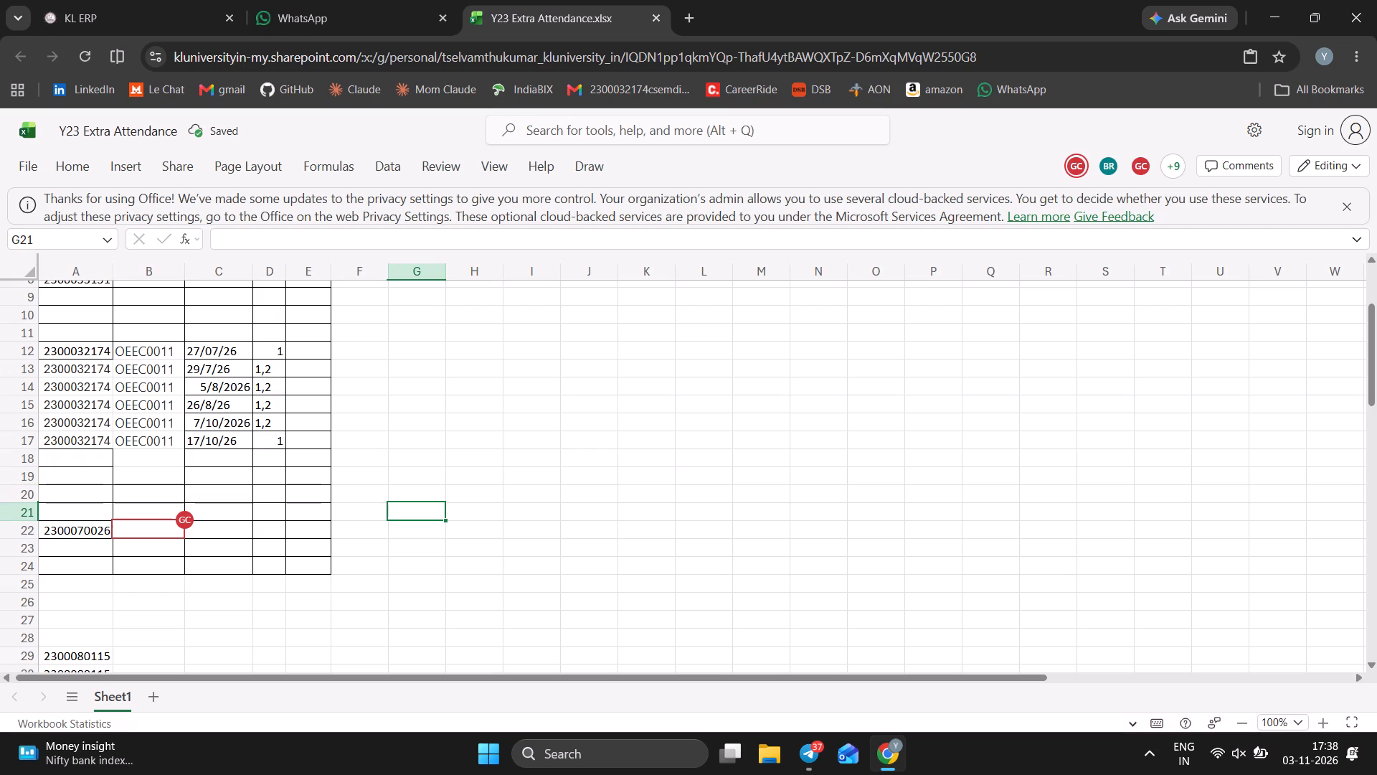
Review the filled attendance entries in rows 12 to 17 and the other students' rows below them.
click(402, 426)
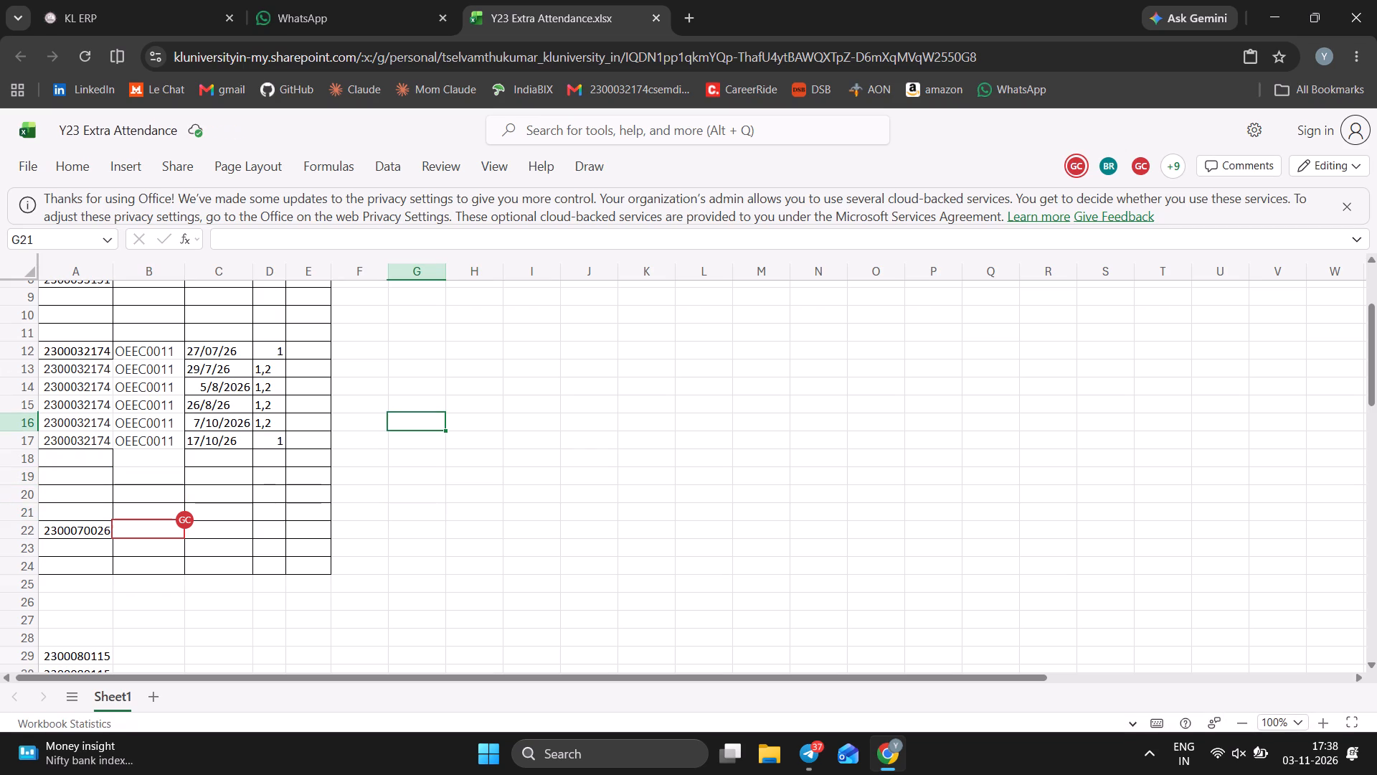
scroll(402, 426, up, 1)
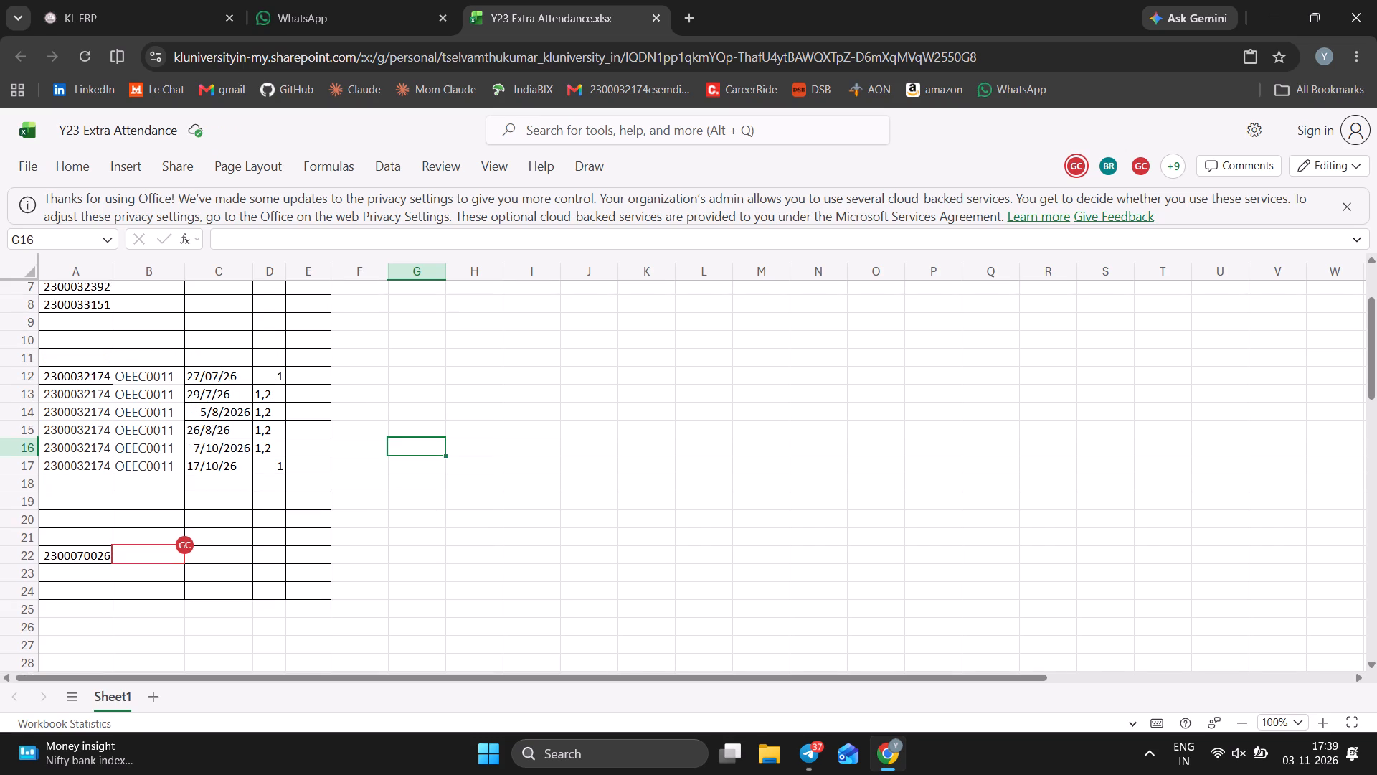
scroll(402, 426, up, 4)
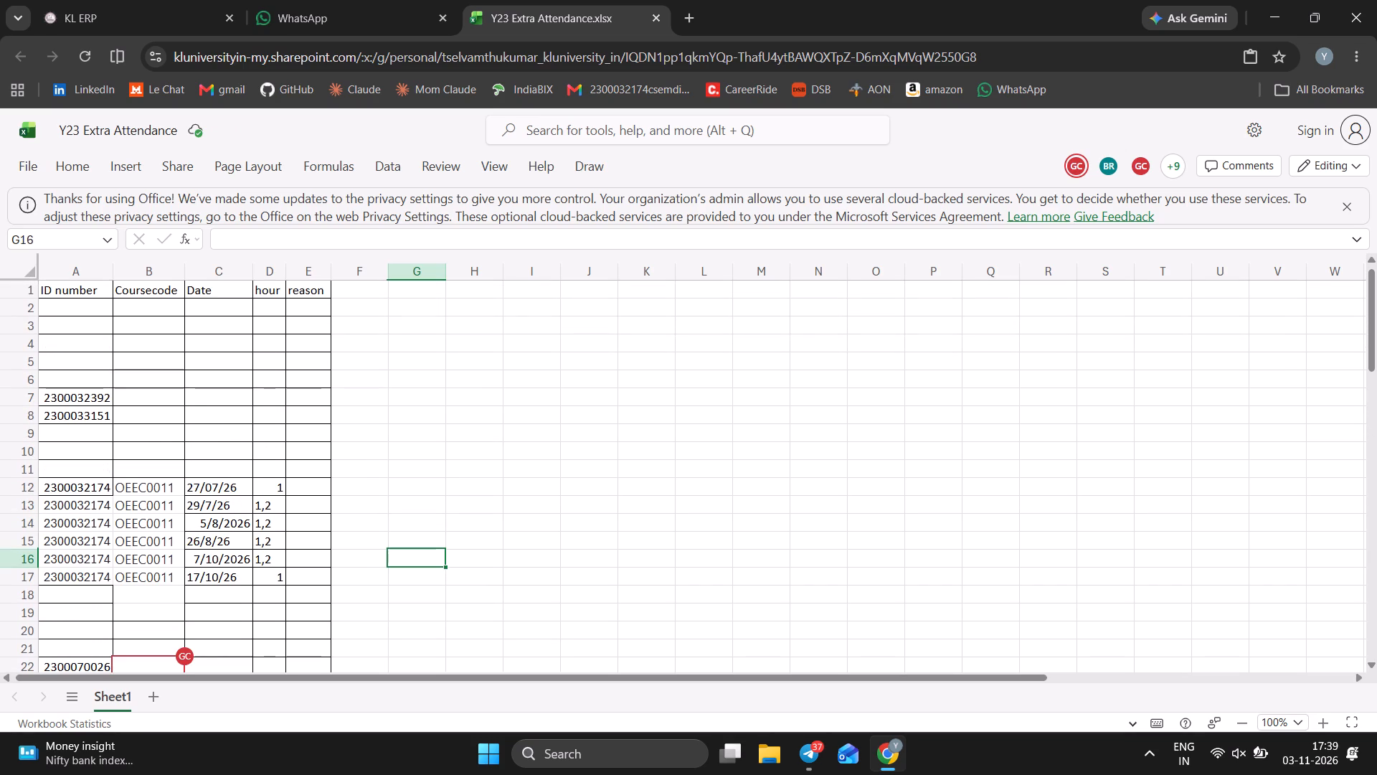
scroll(350, 406, down, 3)
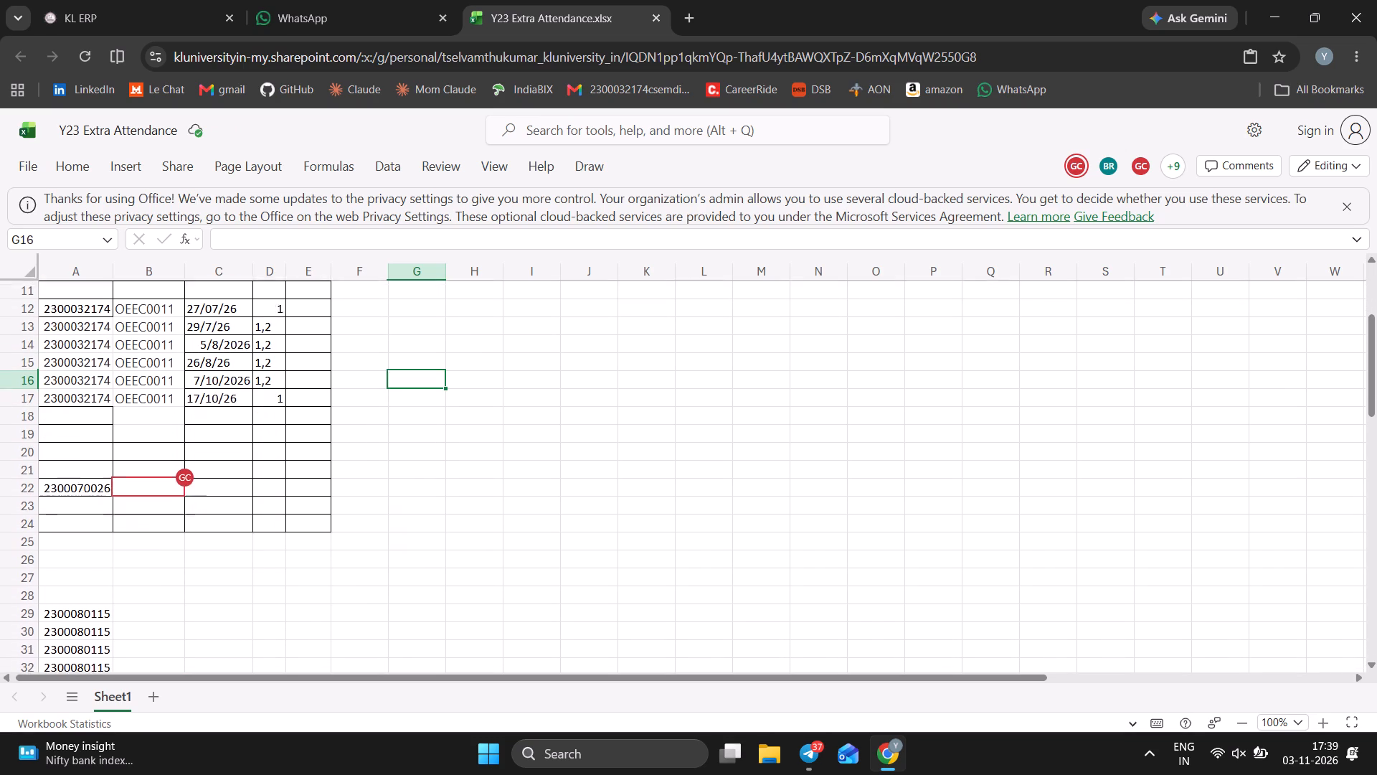
scroll(350, 406, down, 3)
scroll(350, 406, up, 1)
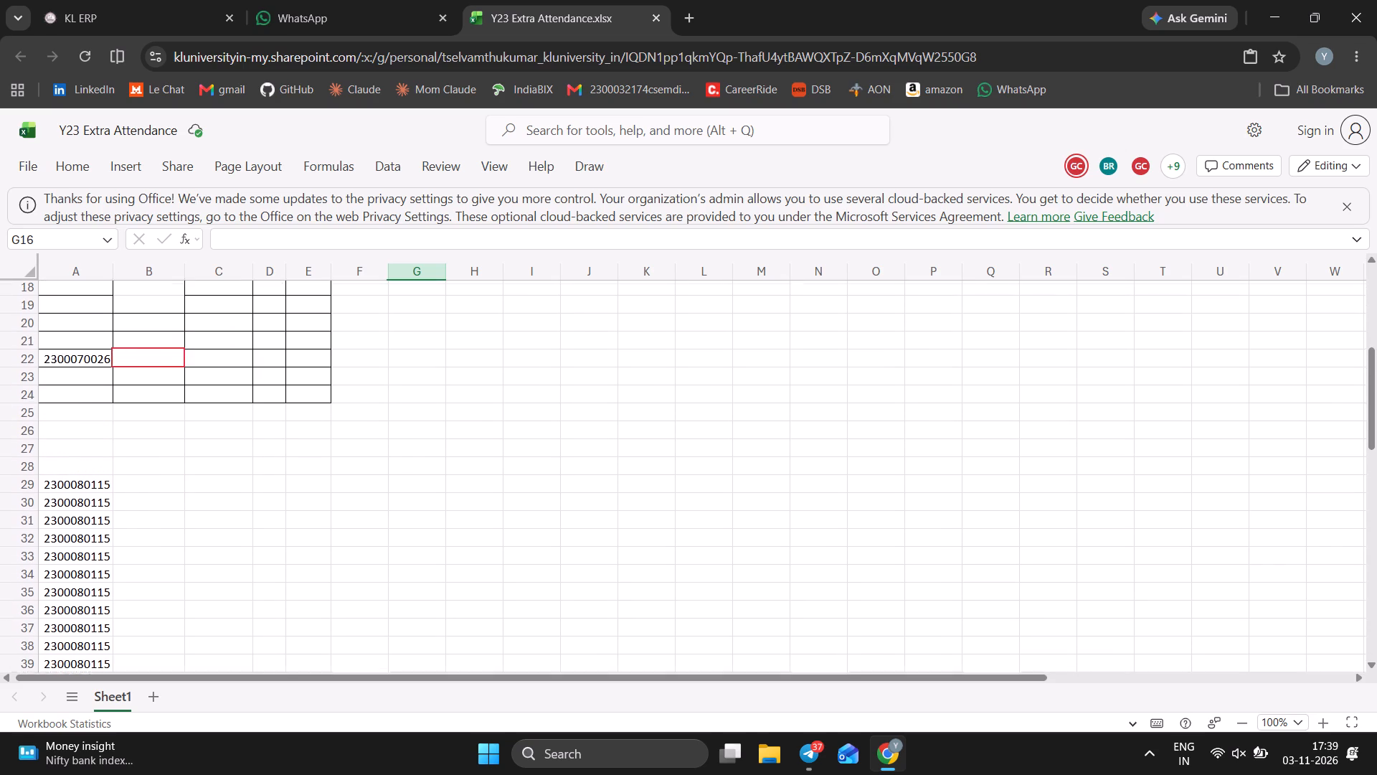
scroll(350, 406, up, 1)
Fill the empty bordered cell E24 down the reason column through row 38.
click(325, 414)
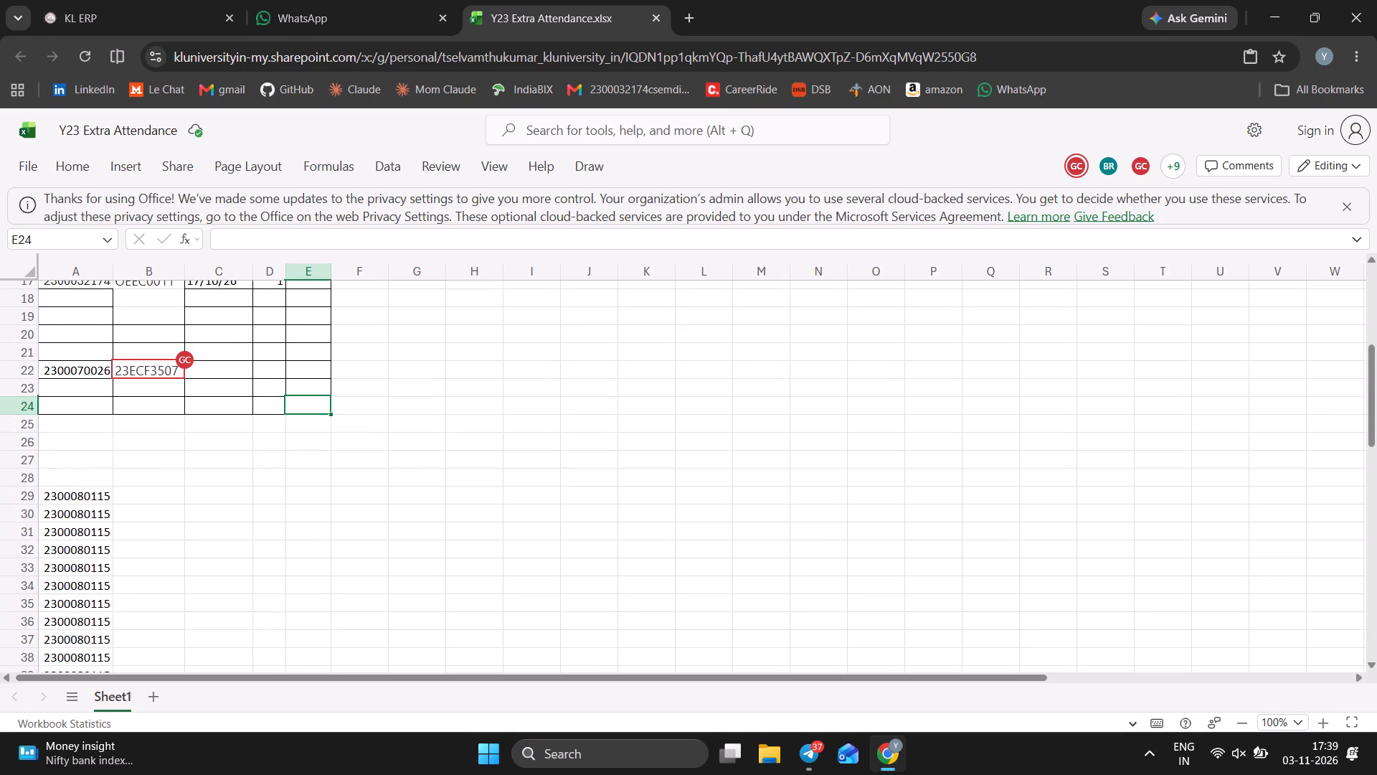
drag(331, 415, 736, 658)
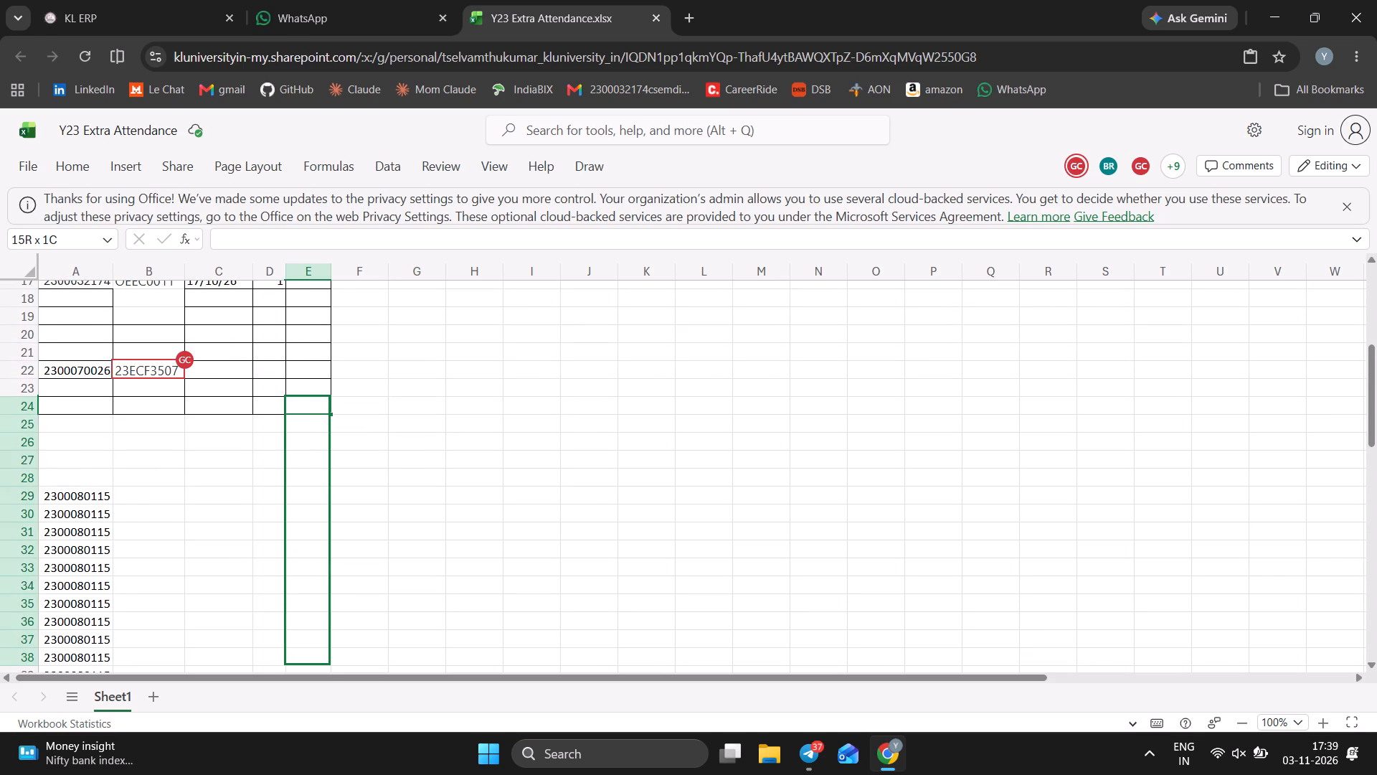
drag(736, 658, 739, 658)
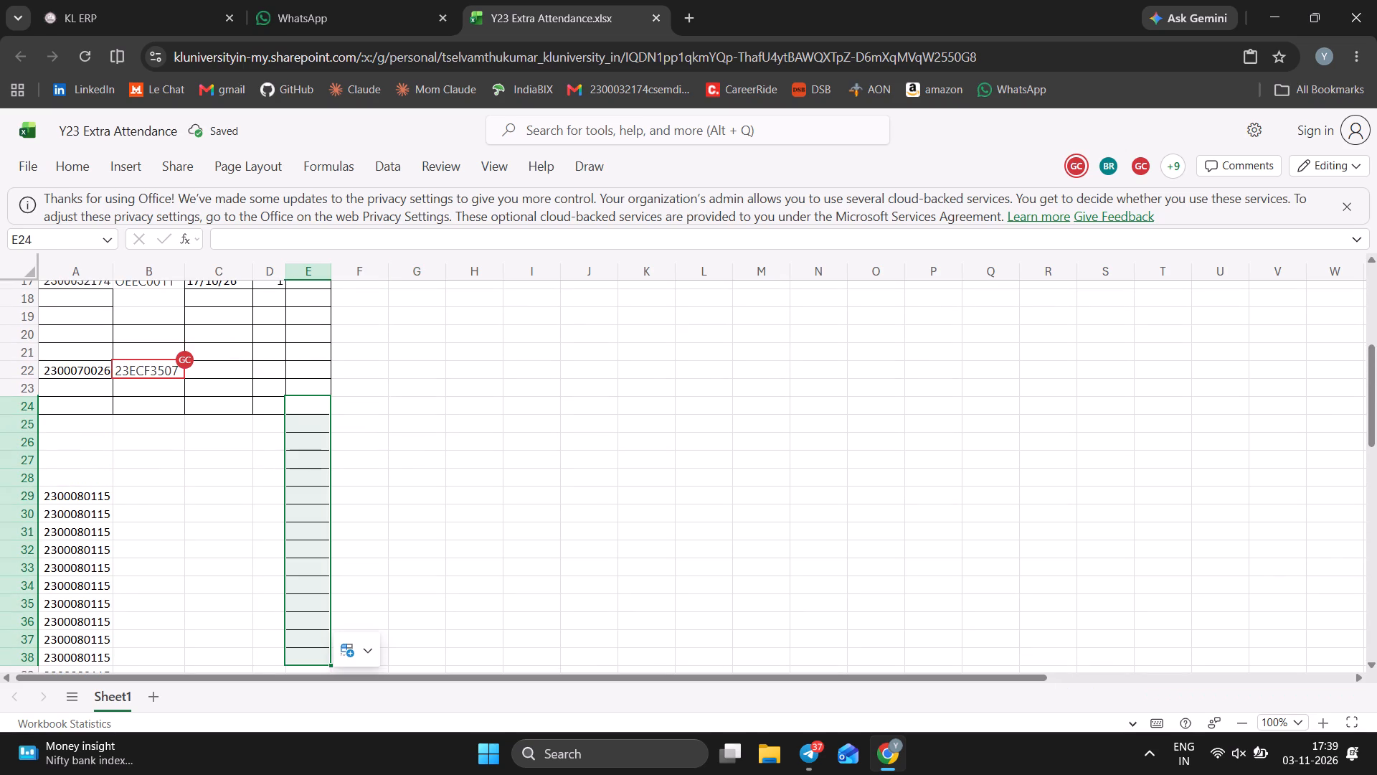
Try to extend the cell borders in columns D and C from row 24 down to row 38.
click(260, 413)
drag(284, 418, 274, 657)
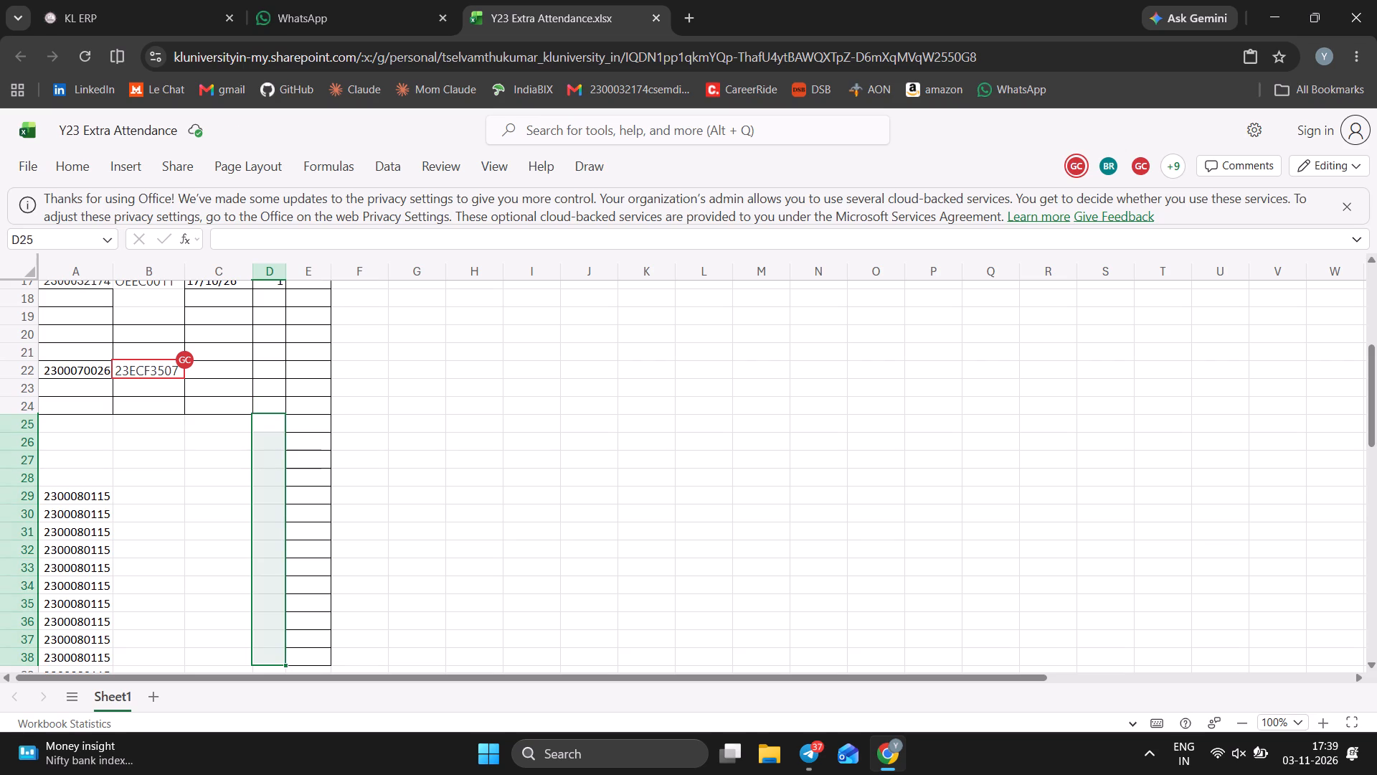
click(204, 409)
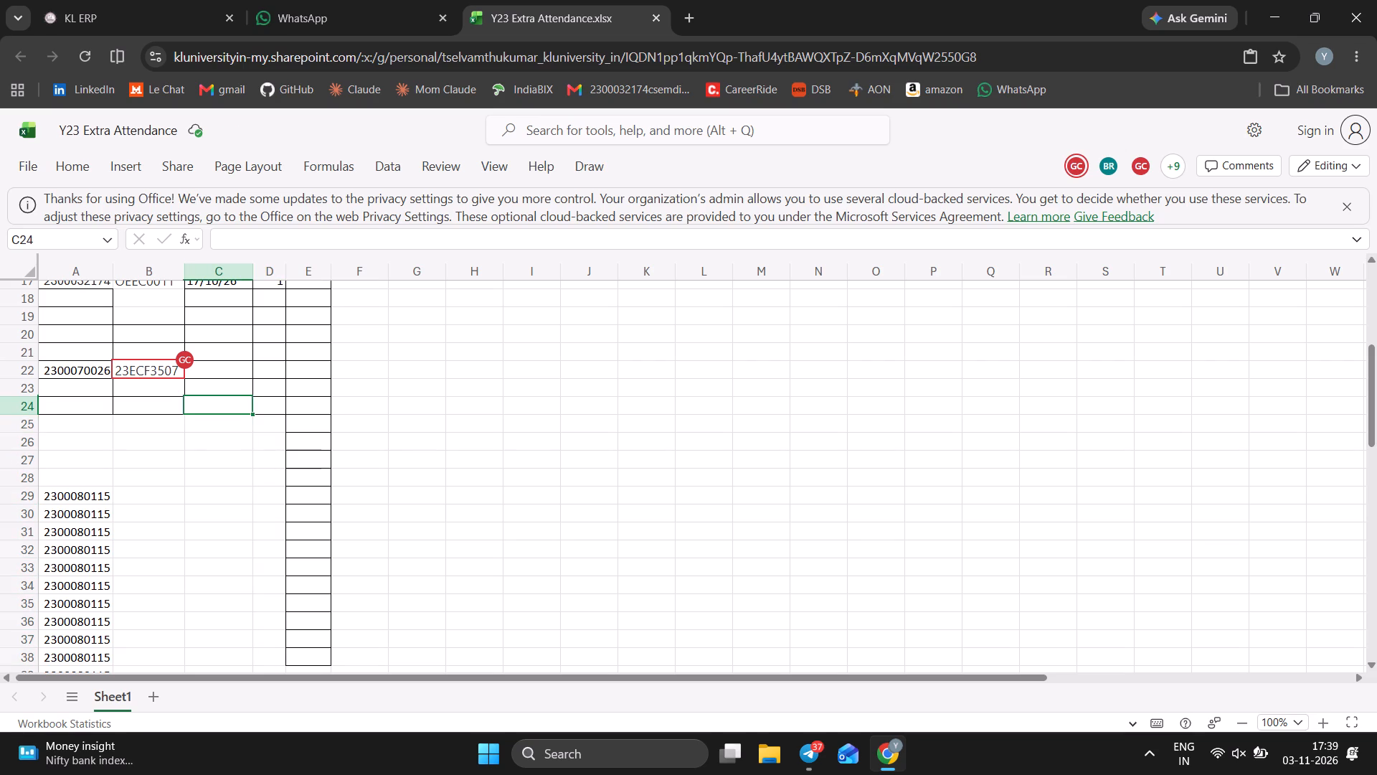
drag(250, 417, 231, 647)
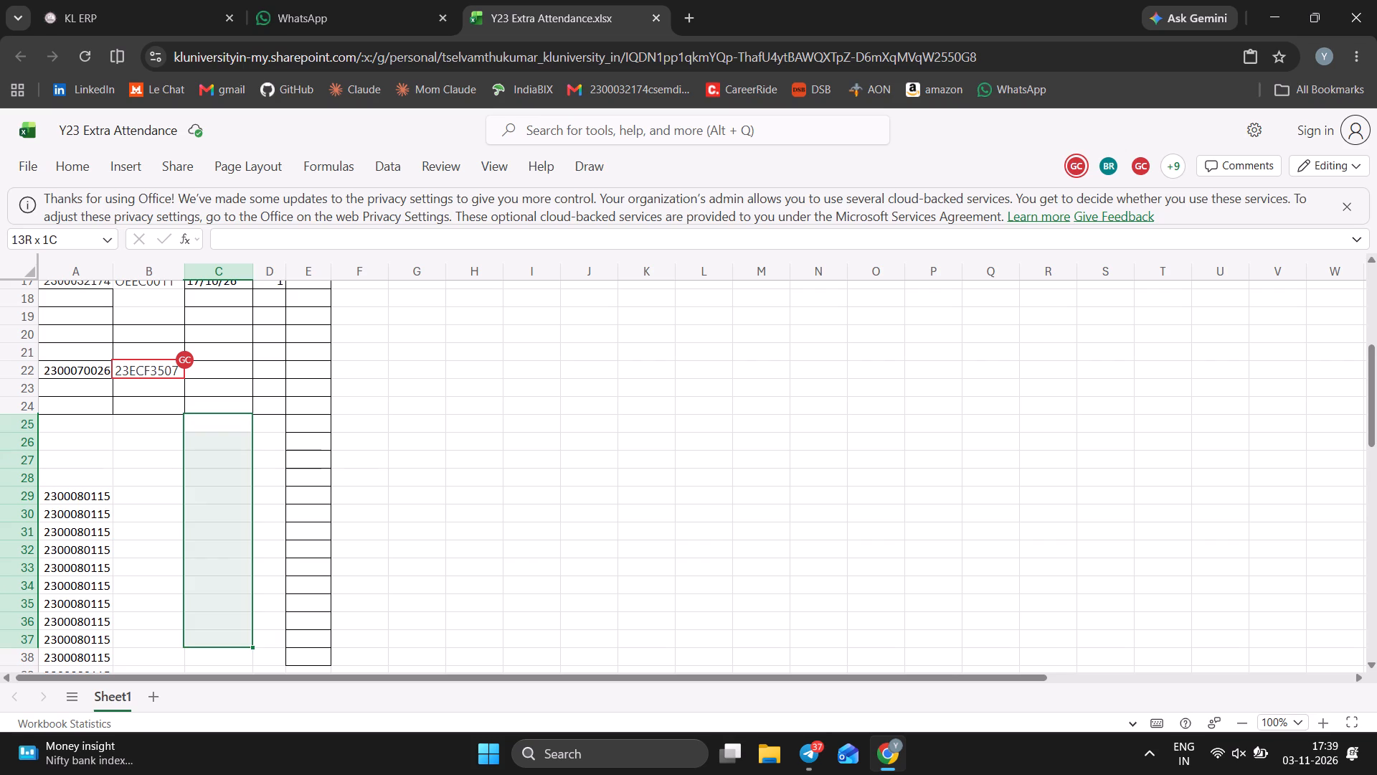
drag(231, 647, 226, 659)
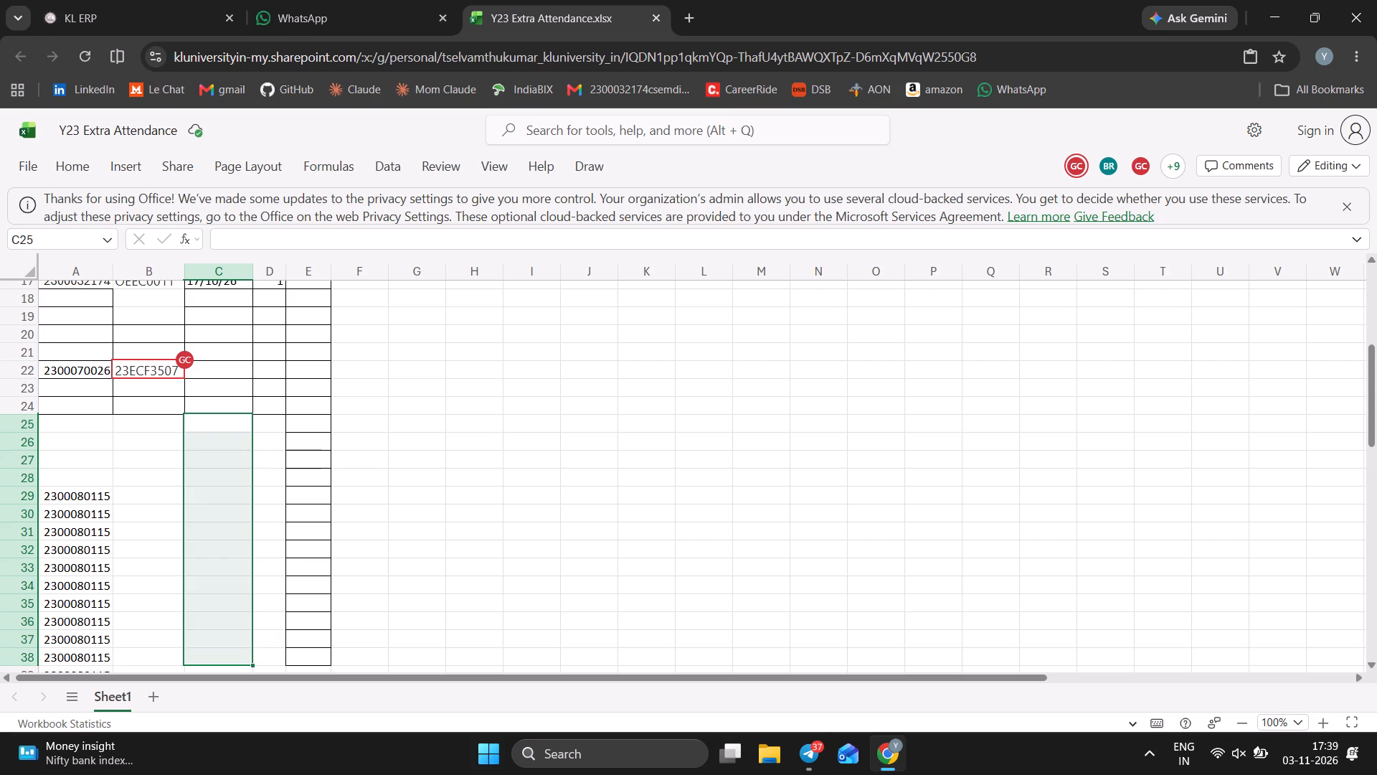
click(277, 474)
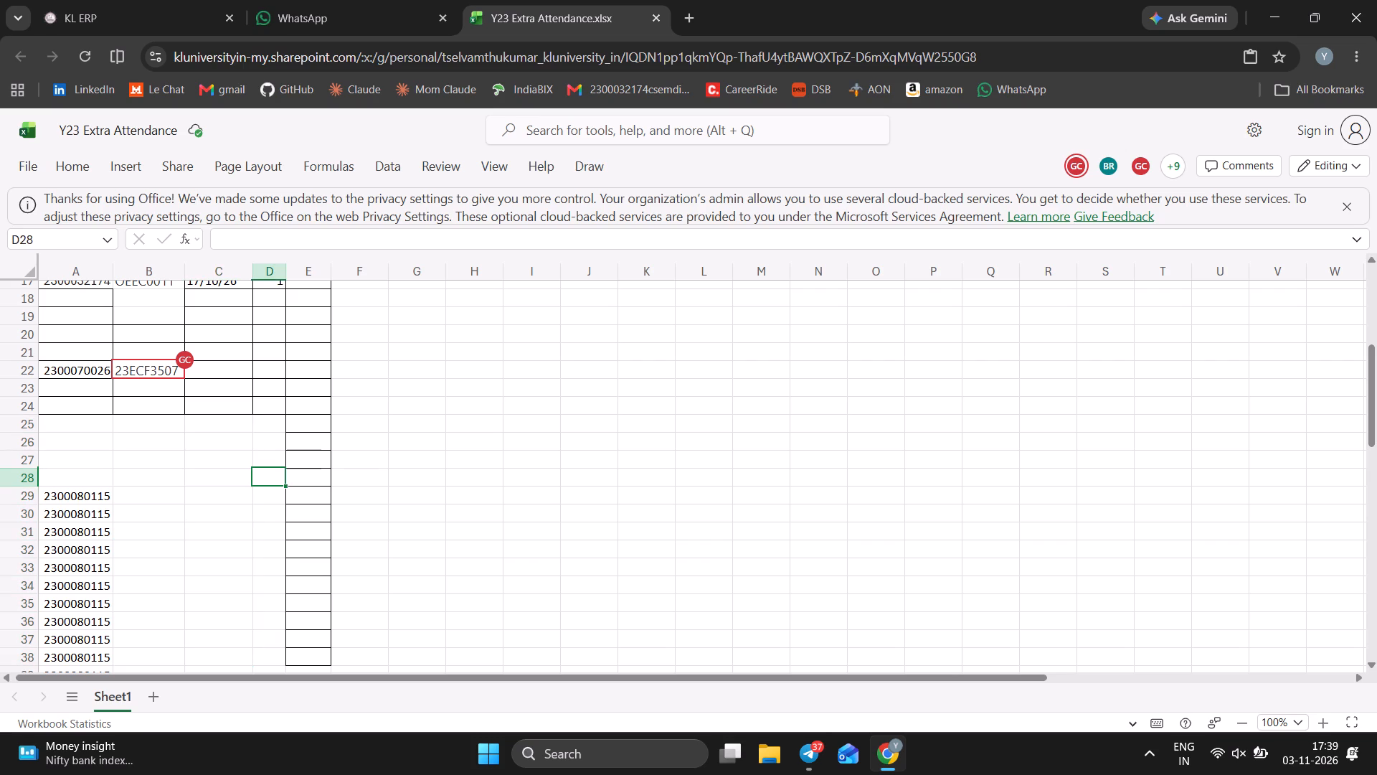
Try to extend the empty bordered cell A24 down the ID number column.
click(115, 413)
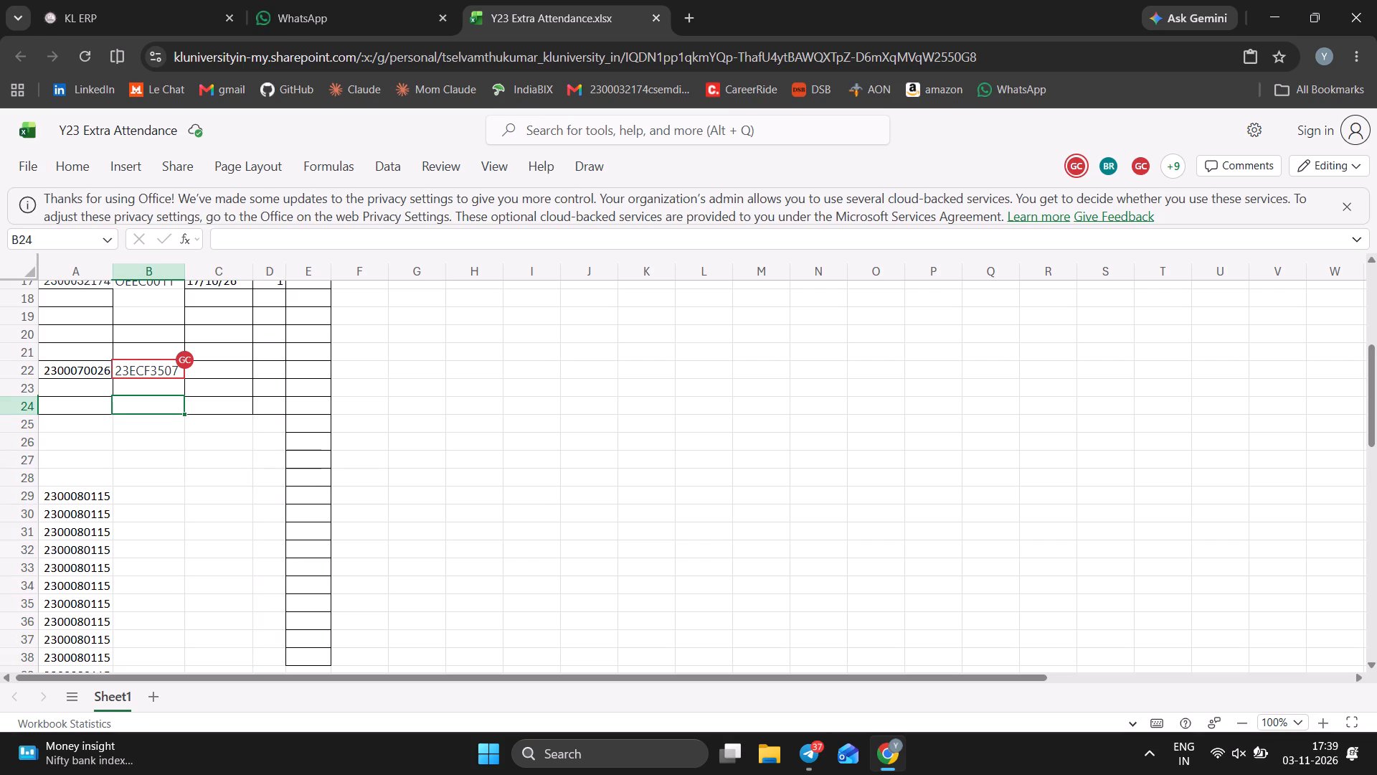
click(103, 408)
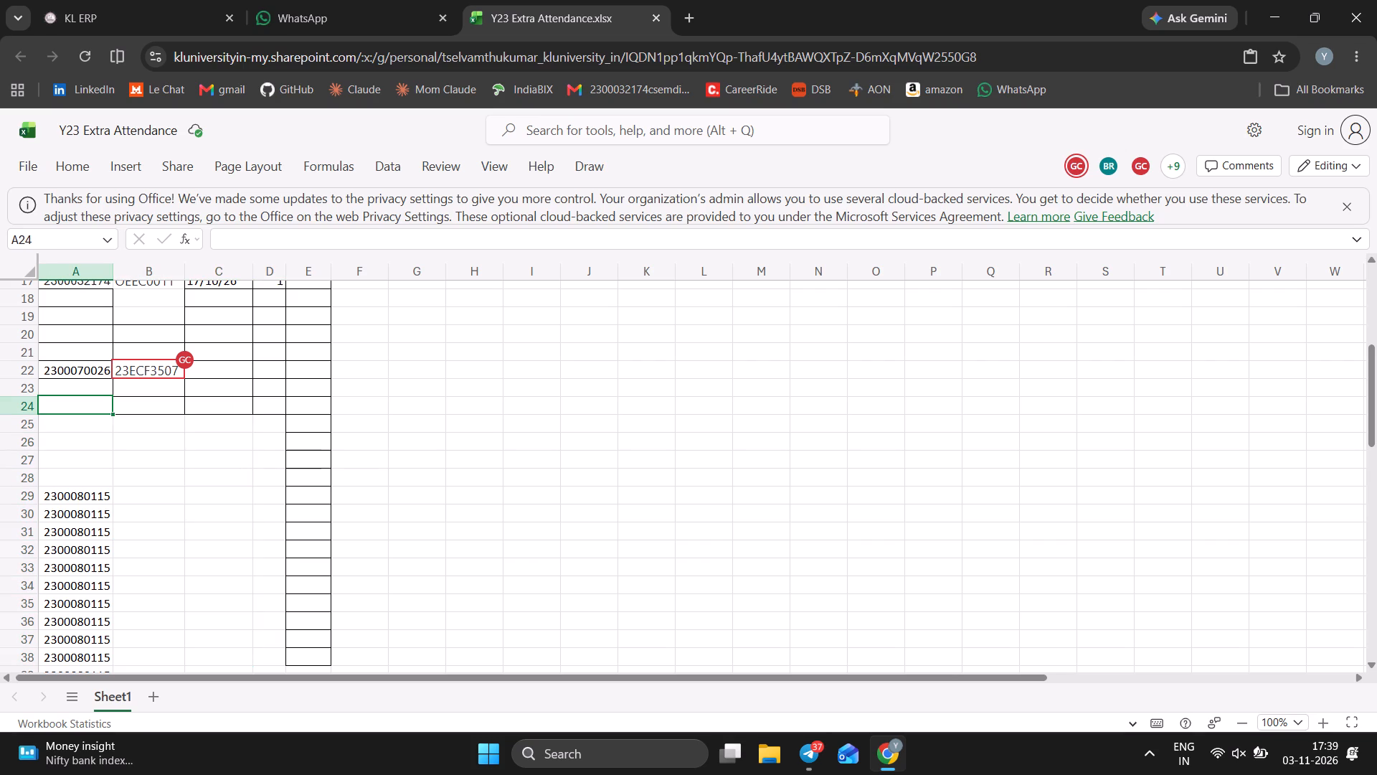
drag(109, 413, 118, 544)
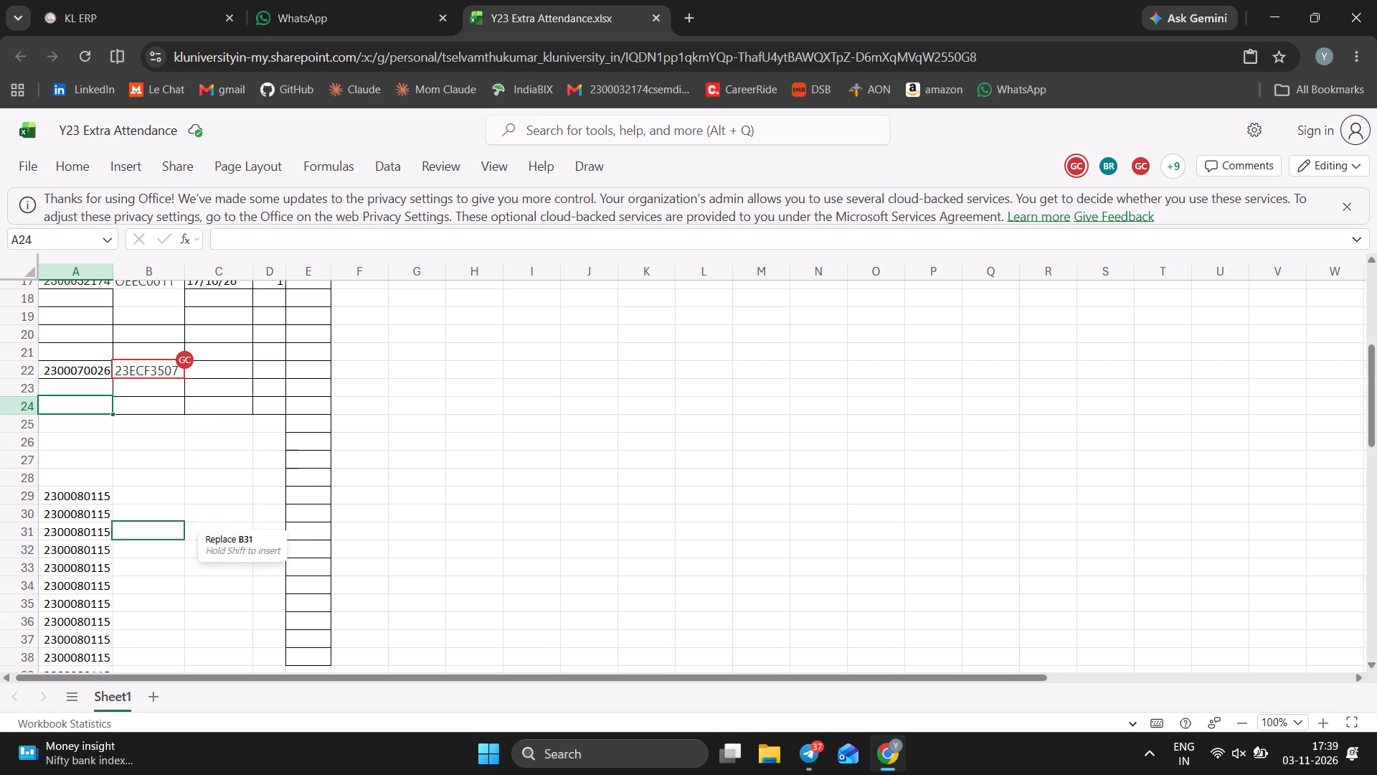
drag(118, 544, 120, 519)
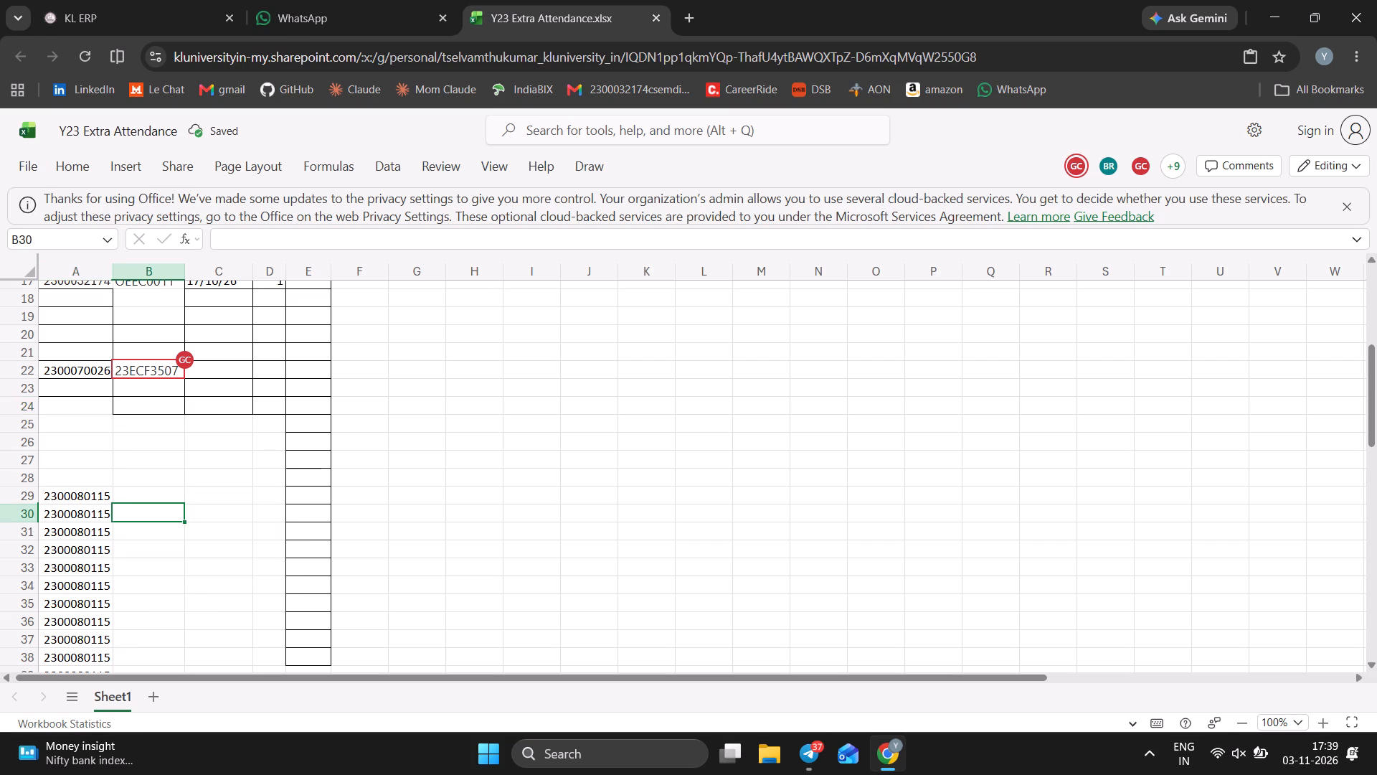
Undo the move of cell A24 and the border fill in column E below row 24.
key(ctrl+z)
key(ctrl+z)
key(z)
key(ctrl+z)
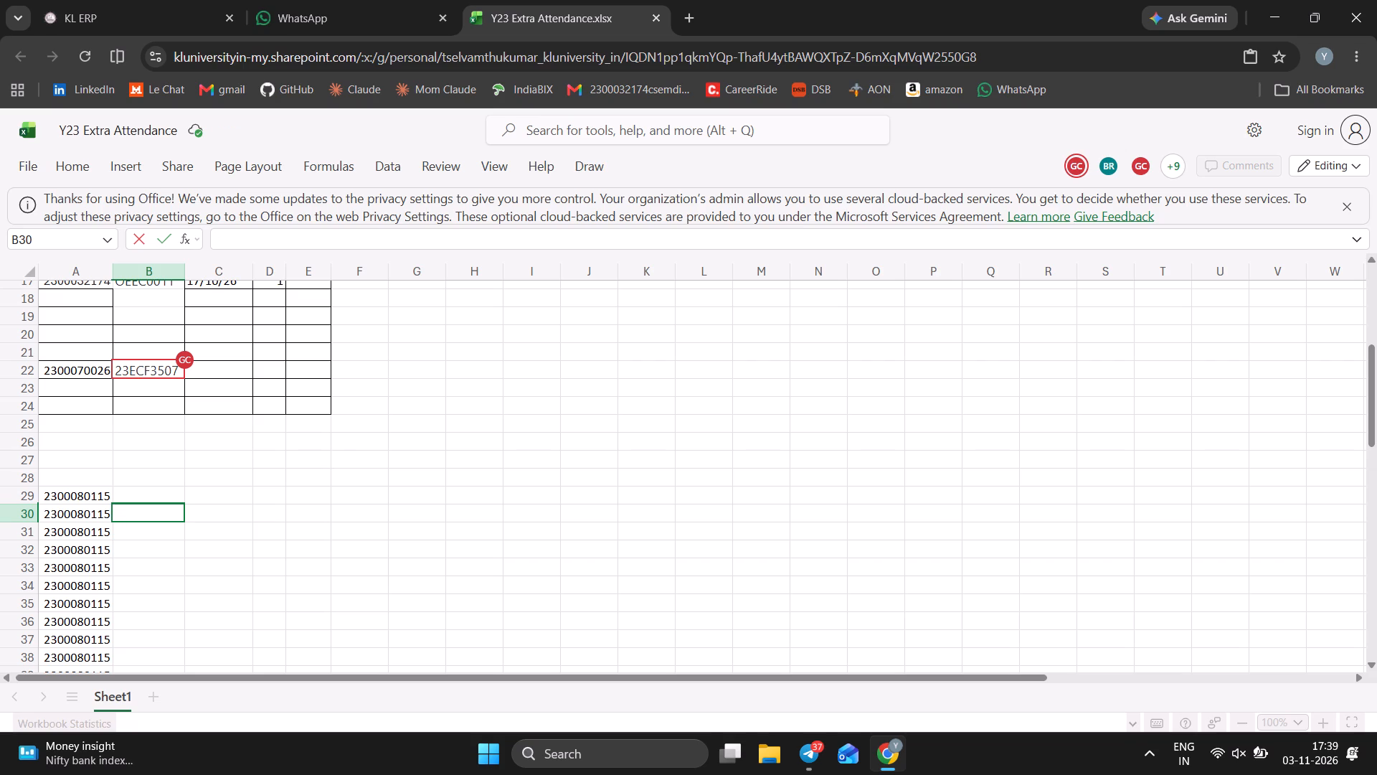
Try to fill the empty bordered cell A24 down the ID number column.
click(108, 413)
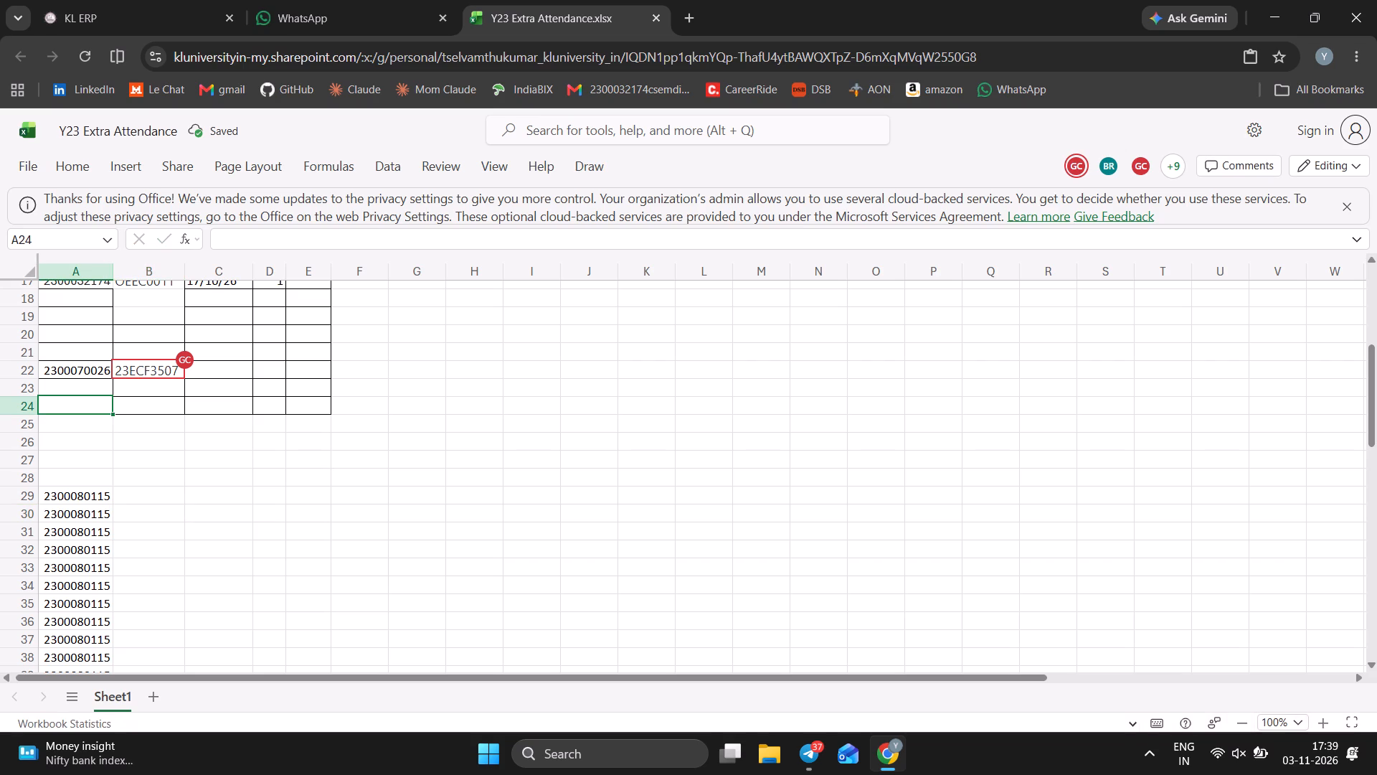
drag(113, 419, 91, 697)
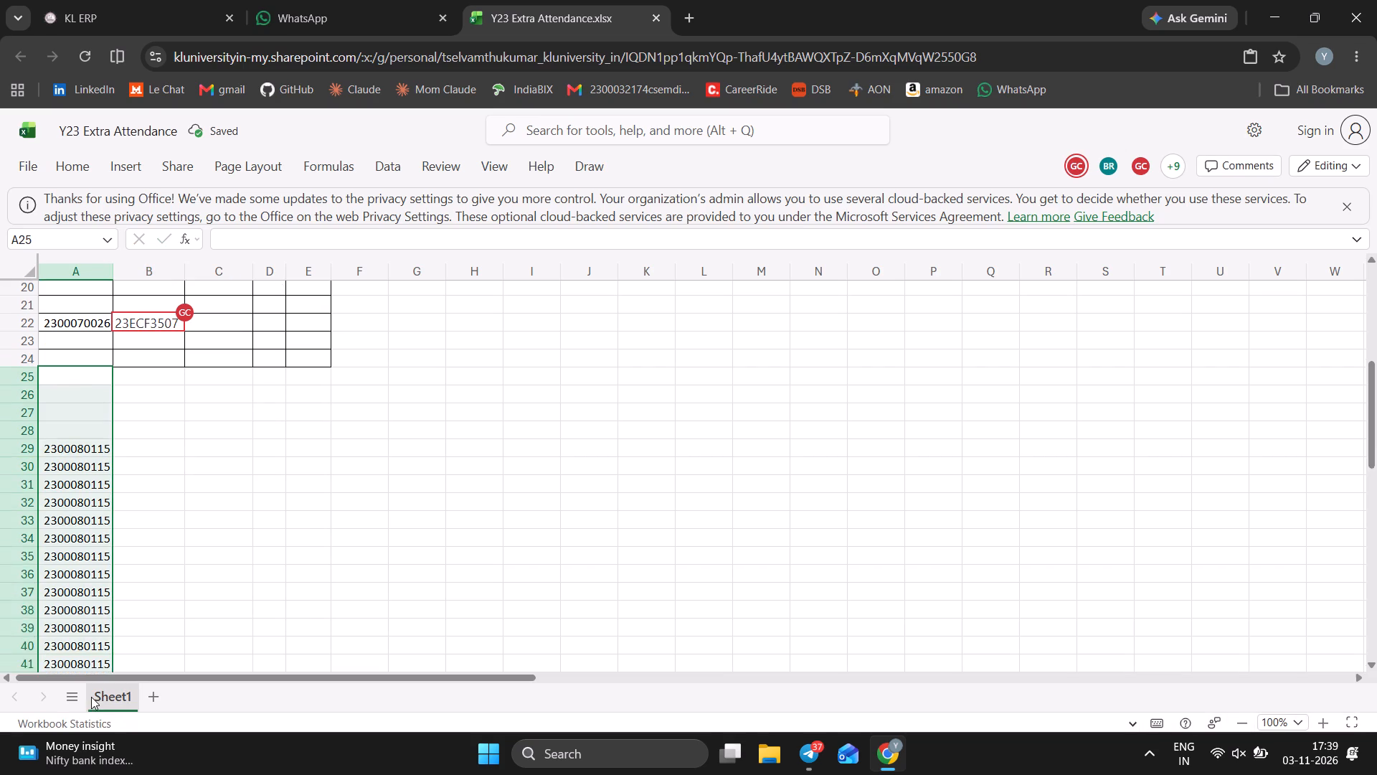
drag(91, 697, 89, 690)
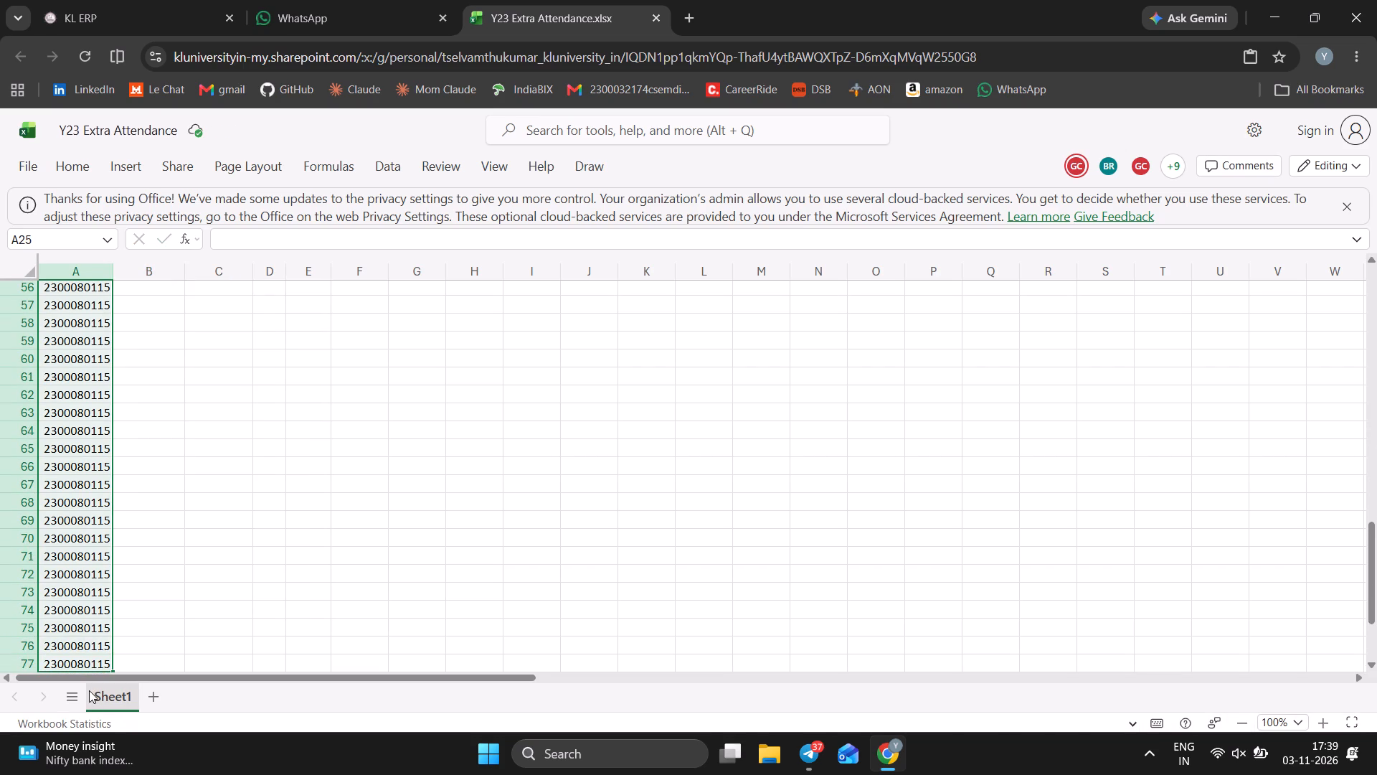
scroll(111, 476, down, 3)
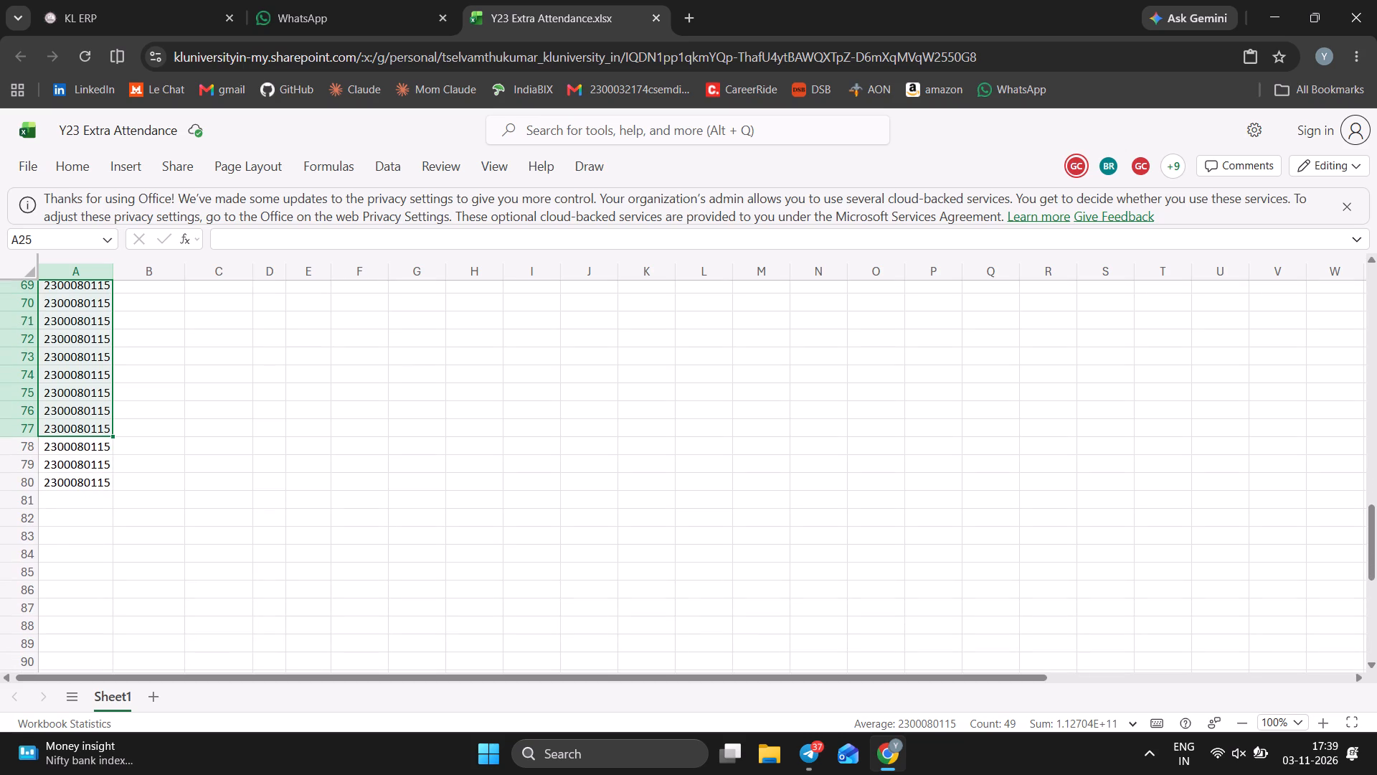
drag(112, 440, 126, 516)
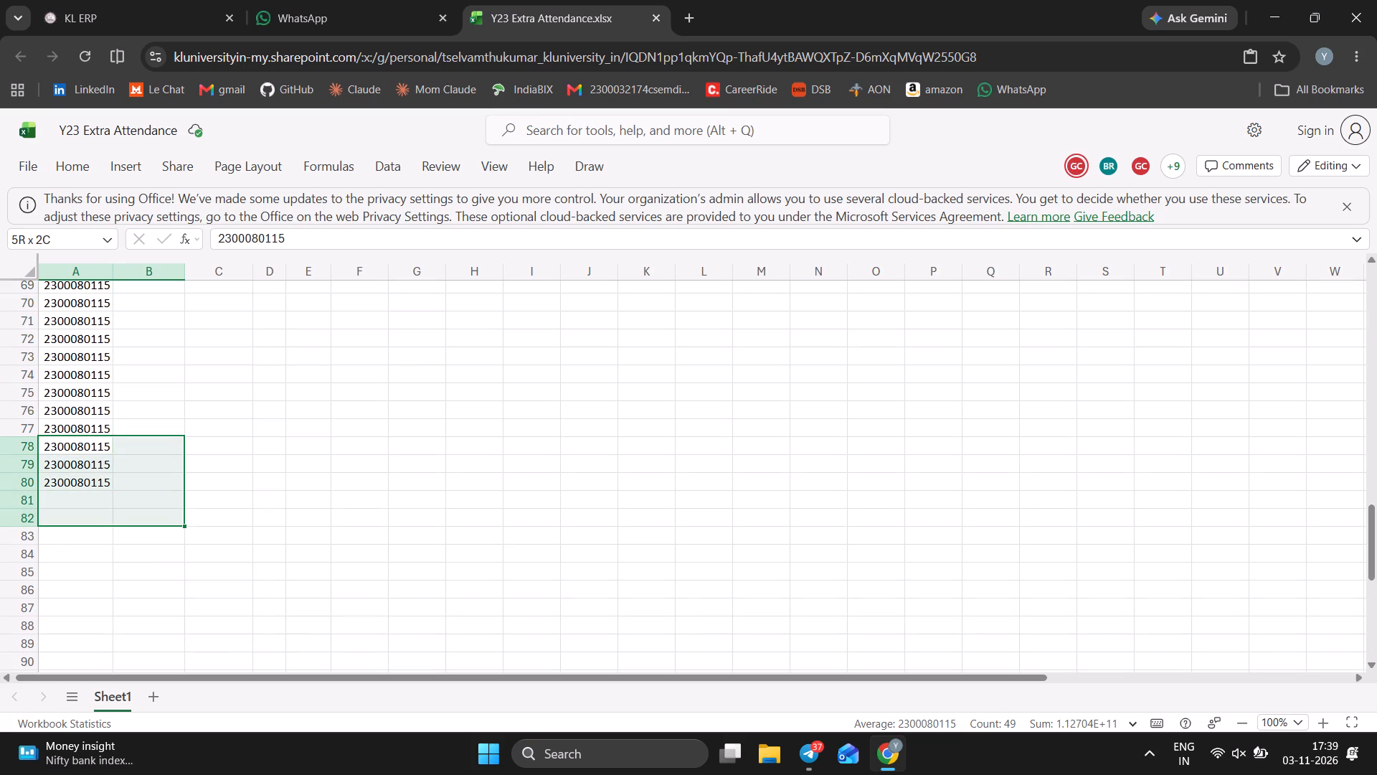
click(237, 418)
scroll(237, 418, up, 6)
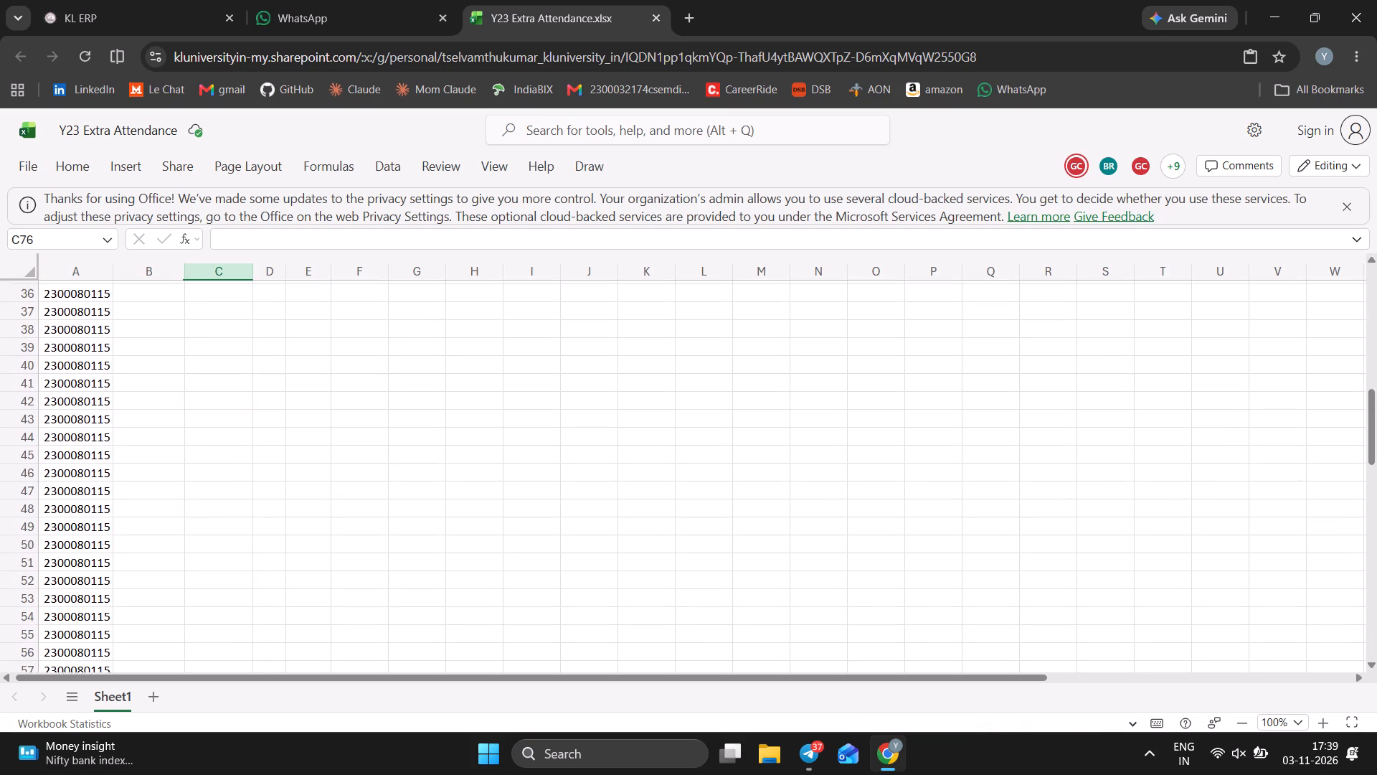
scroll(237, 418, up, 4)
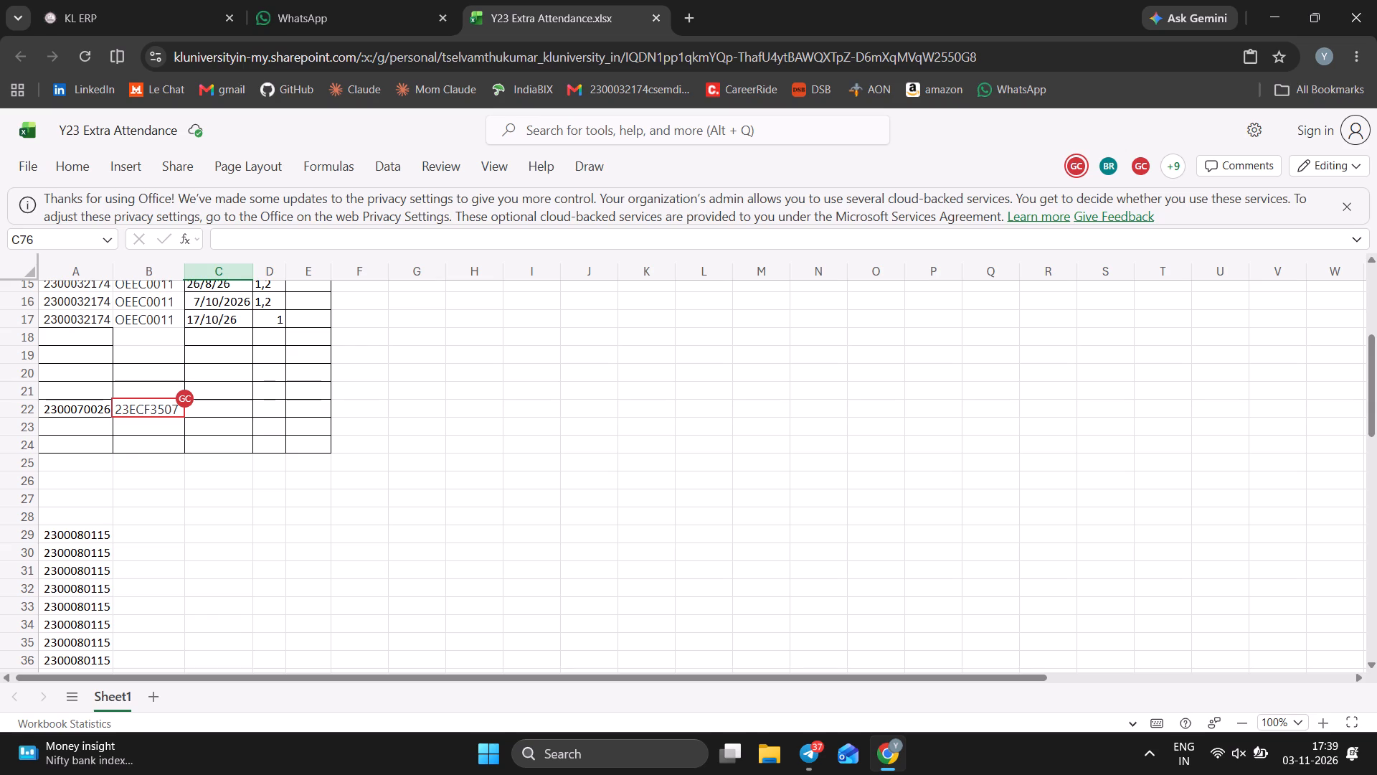
Fill the empty bordered cells E24 and D24 down their columns, through row 62 in E and row 66 in D.
click(322, 450)
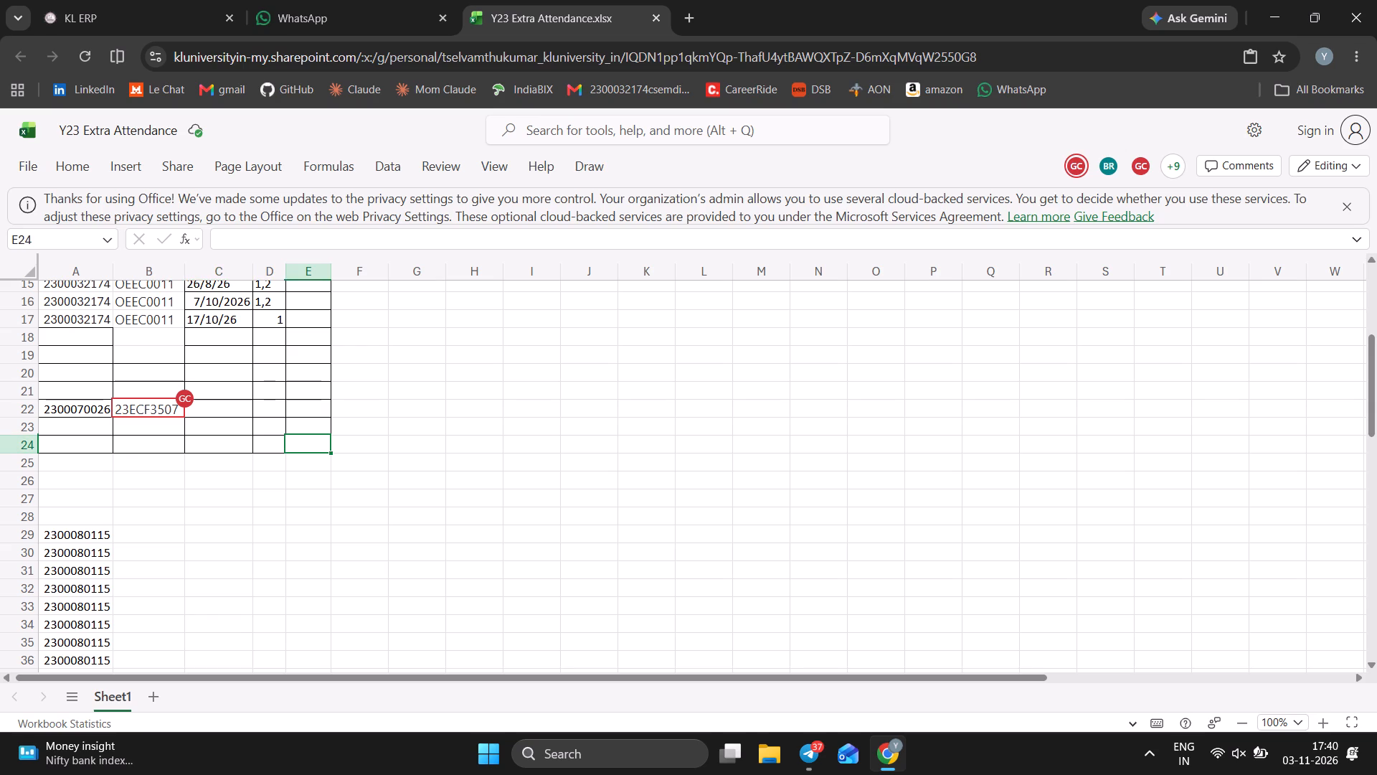
drag(331, 454, 324, 736)
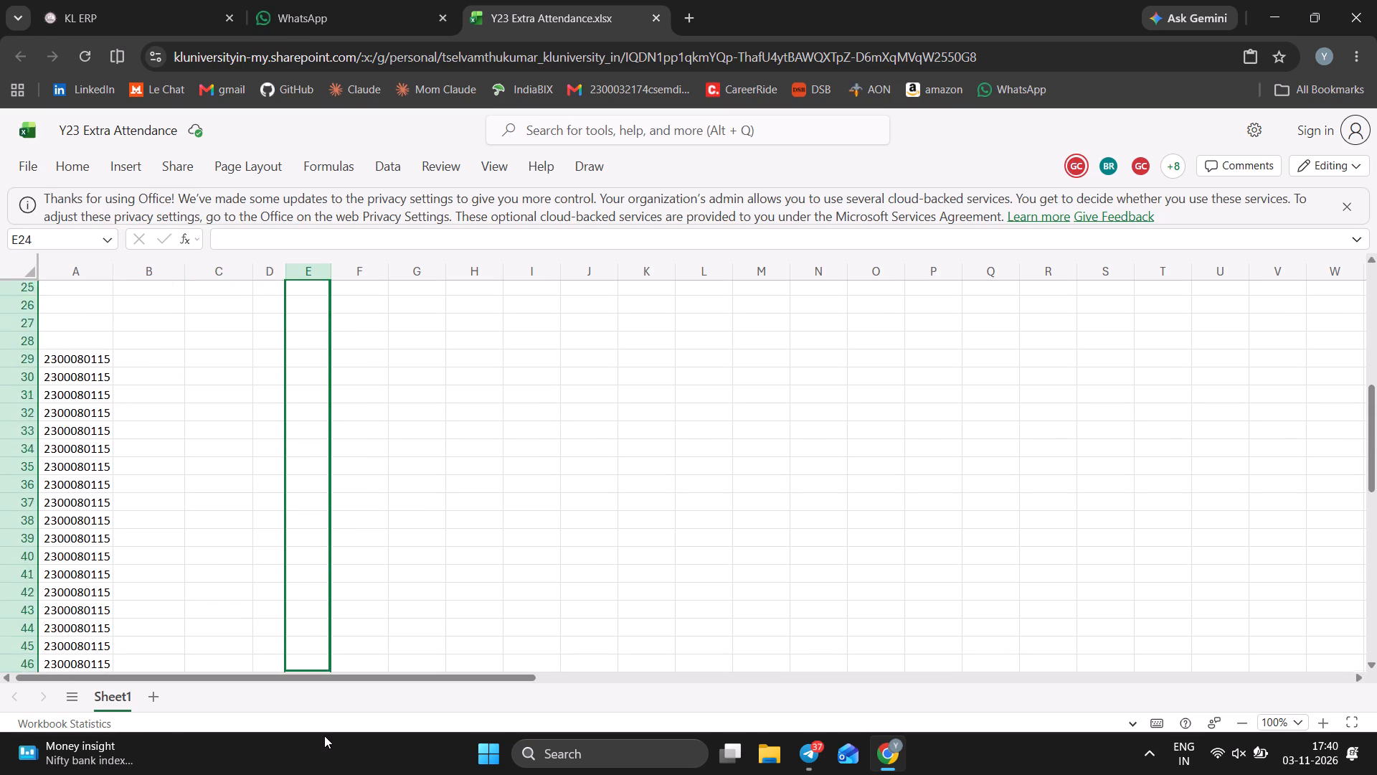
drag(324, 736, 324, 737)
click(428, 533)
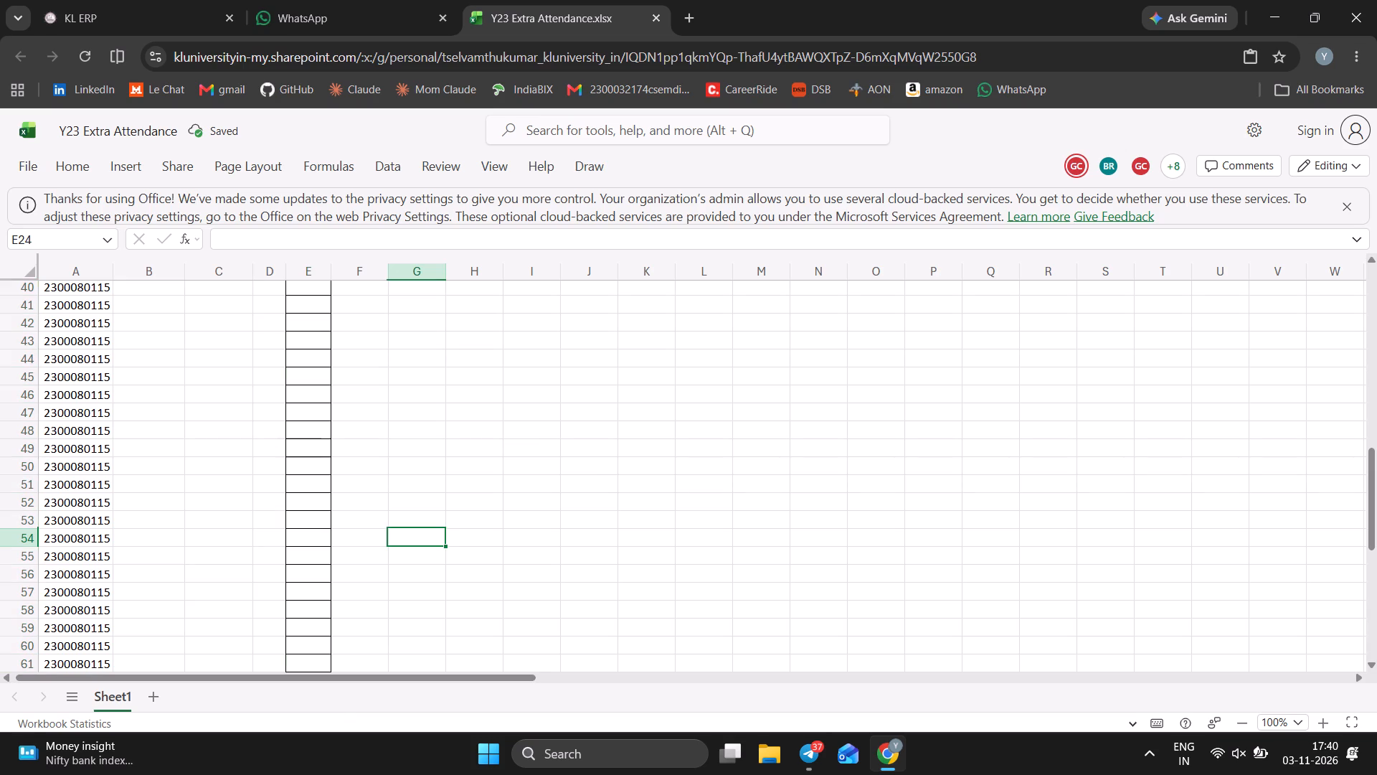
scroll(194, 427, up, 4)
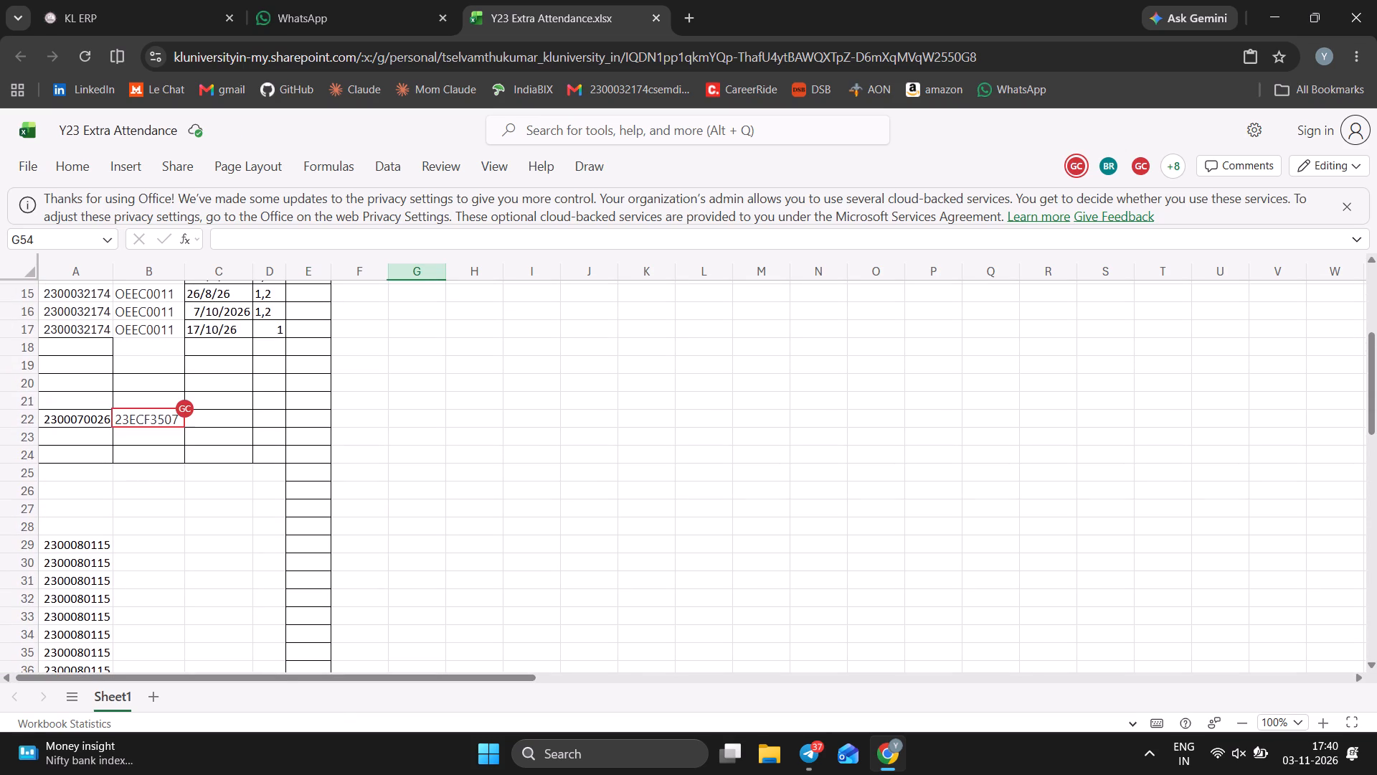
click(273, 456)
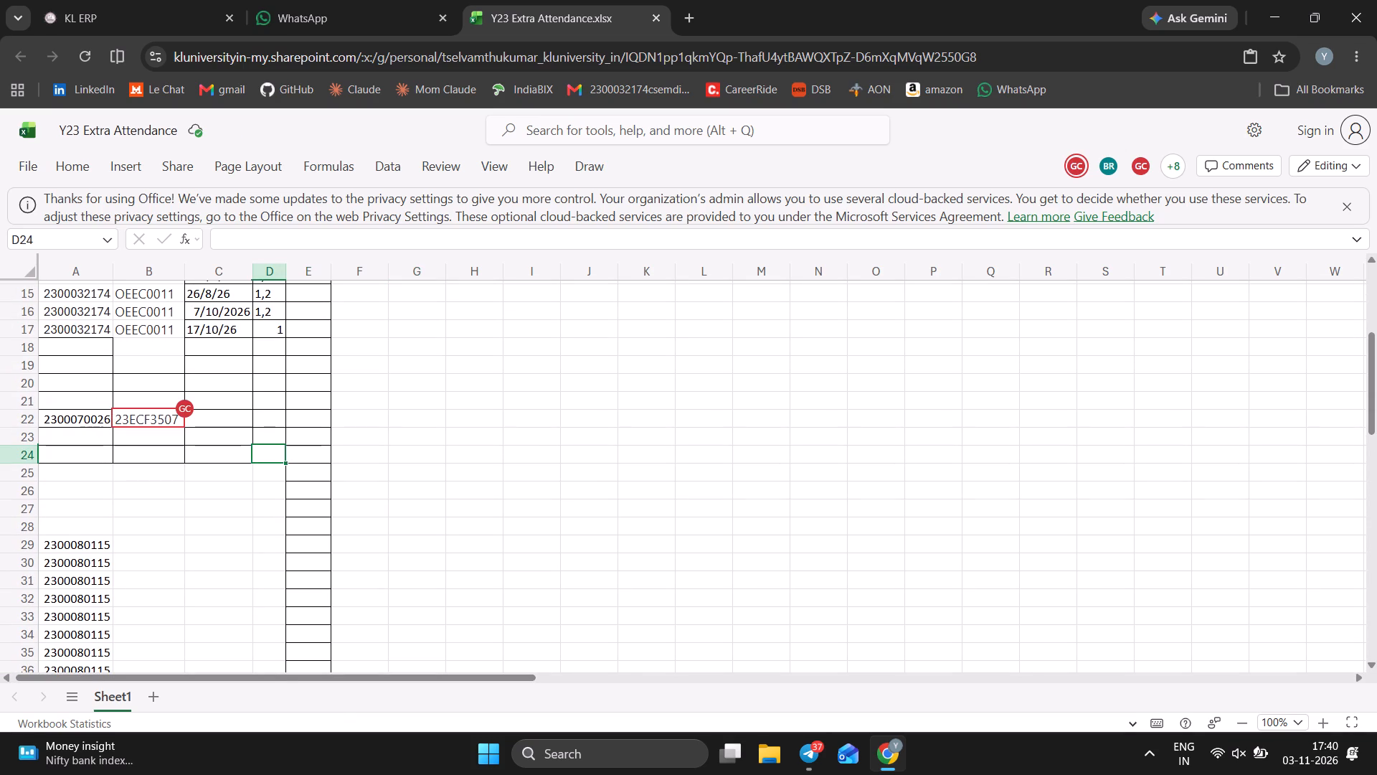
drag(283, 463, 276, 715)
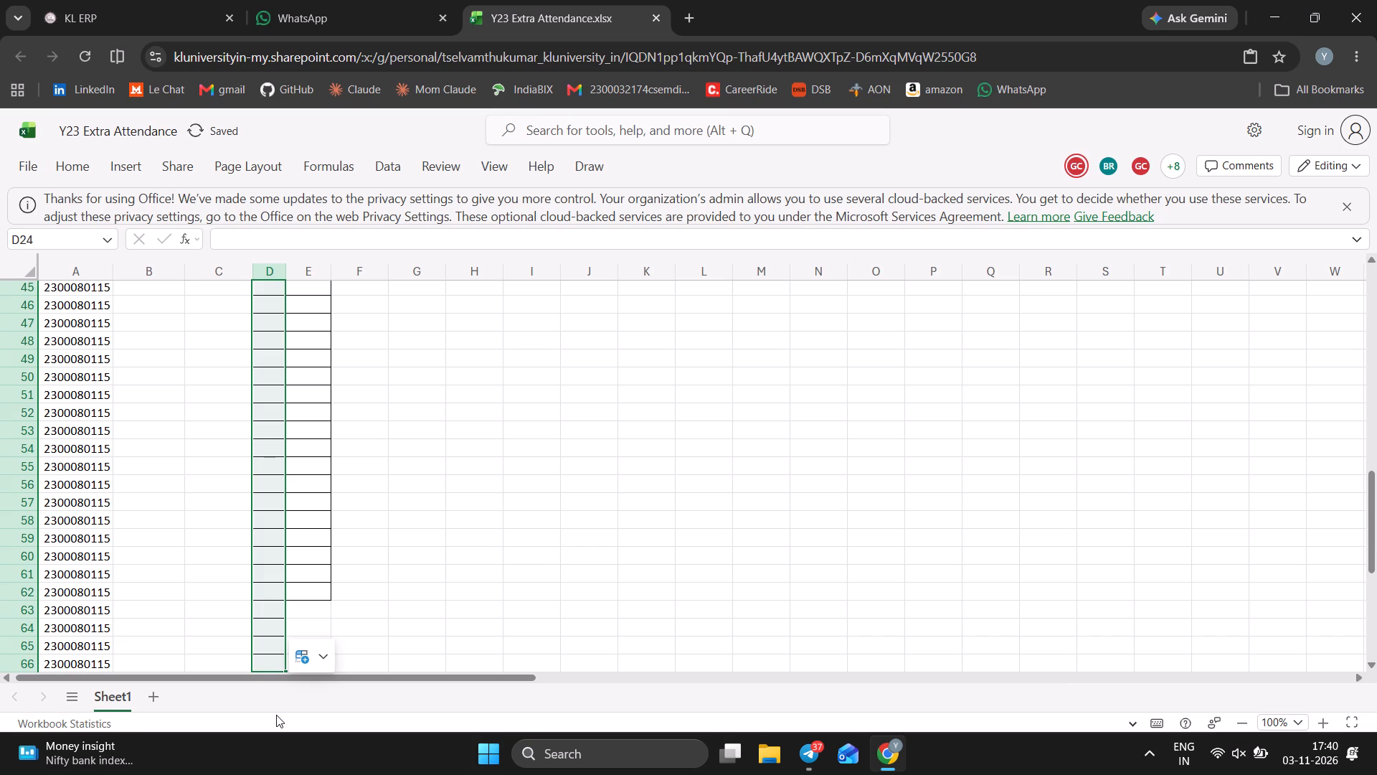
Fill the empty bordered cell C24 down the date column through row 80, and B24 down the course code column past row 80.
scroll(135, 502, up, 6)
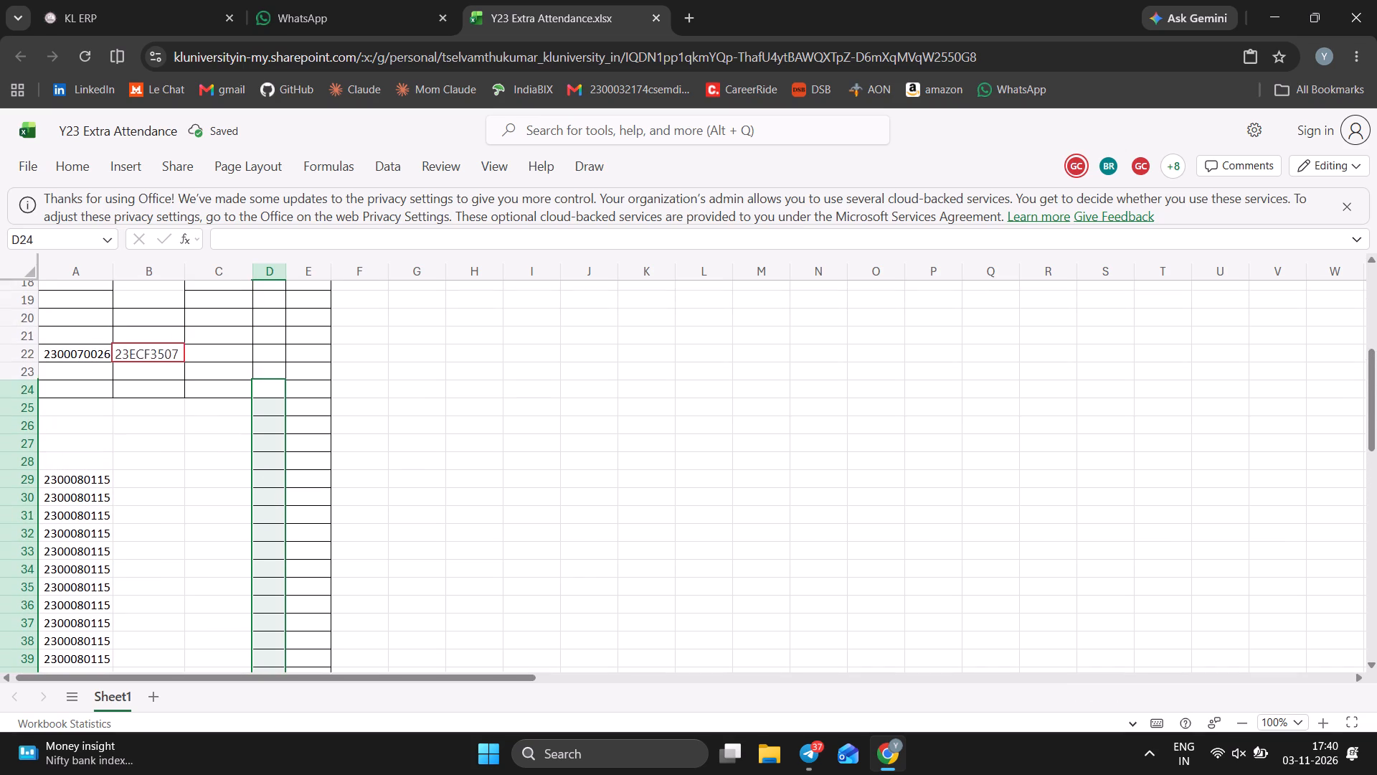
click(221, 387)
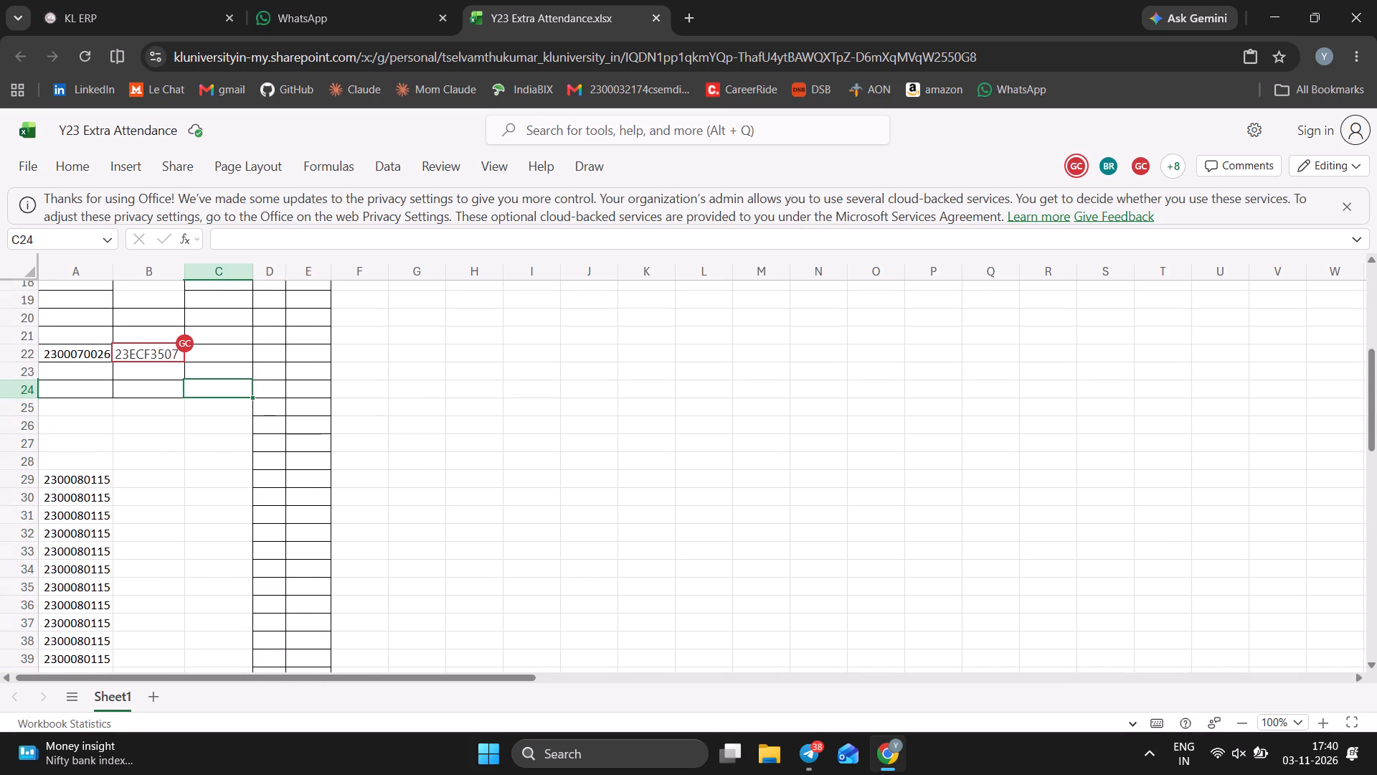
drag(252, 399, 237, 481)
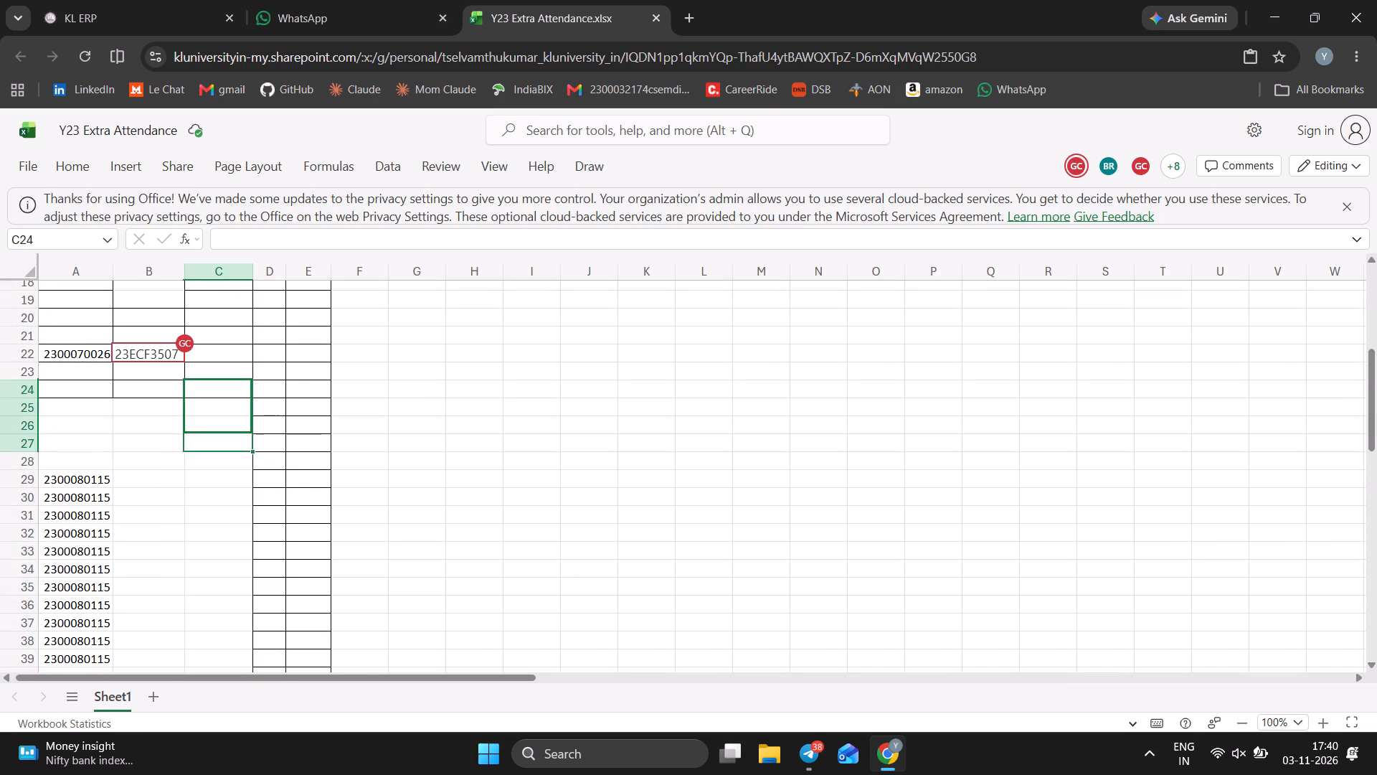
drag(237, 481, 227, 692)
click(227, 692)
click(338, 531)
scroll(338, 531, up, 4)
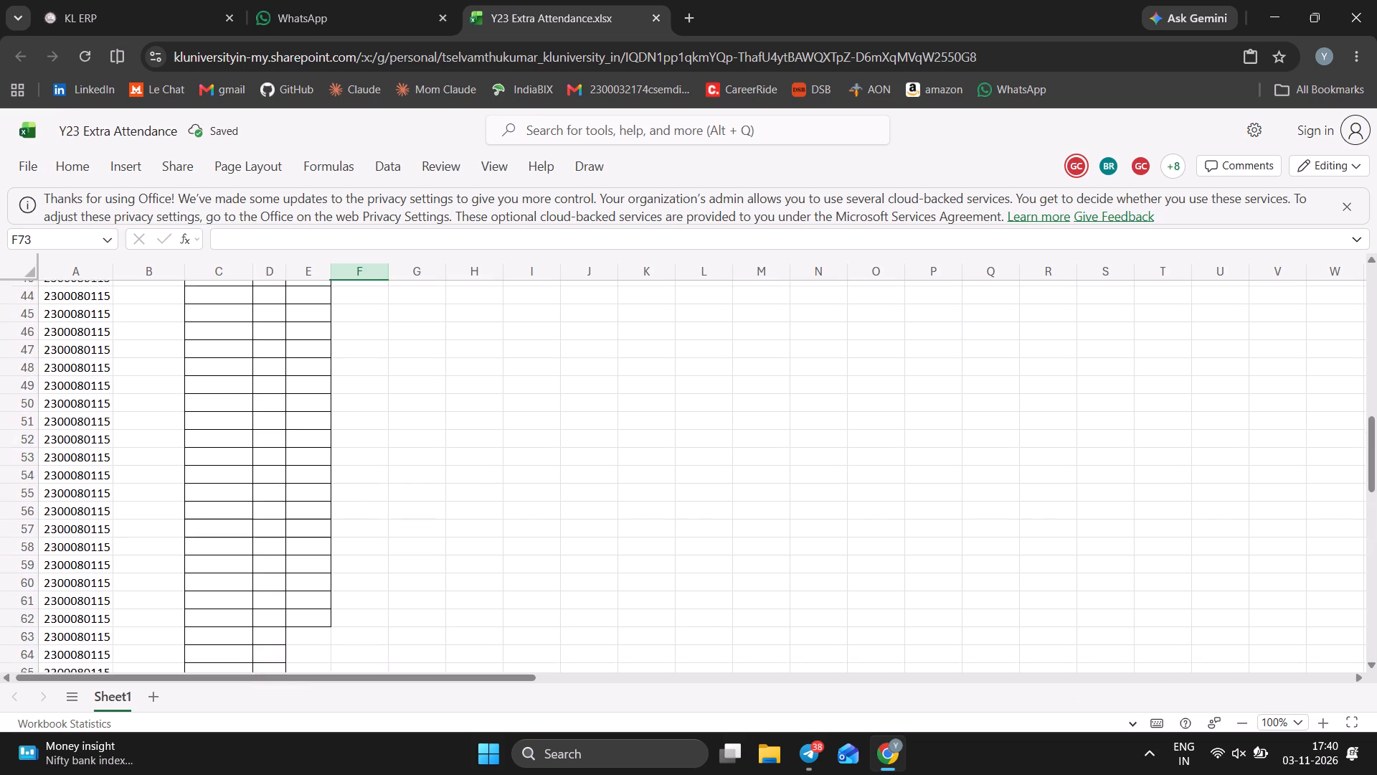
scroll(338, 531, up, 6)
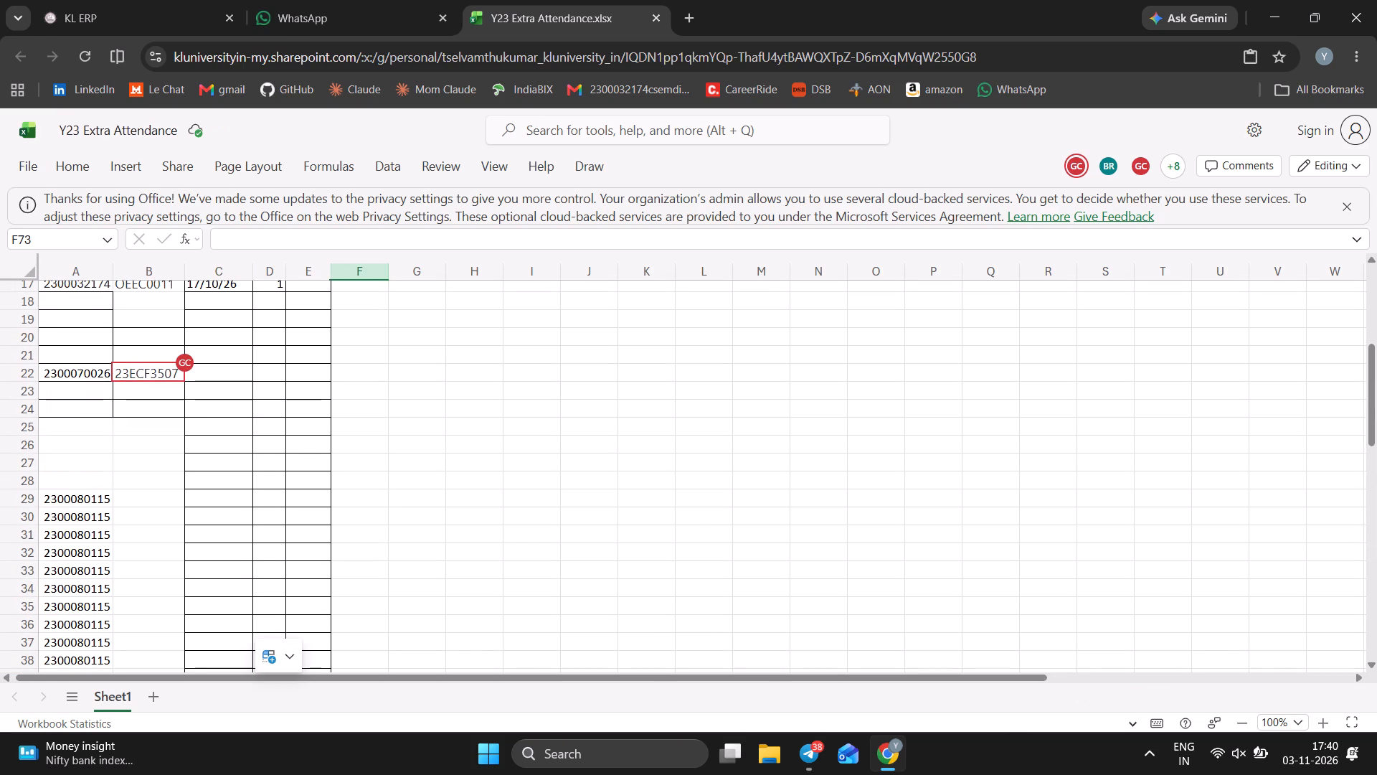
click(121, 412)
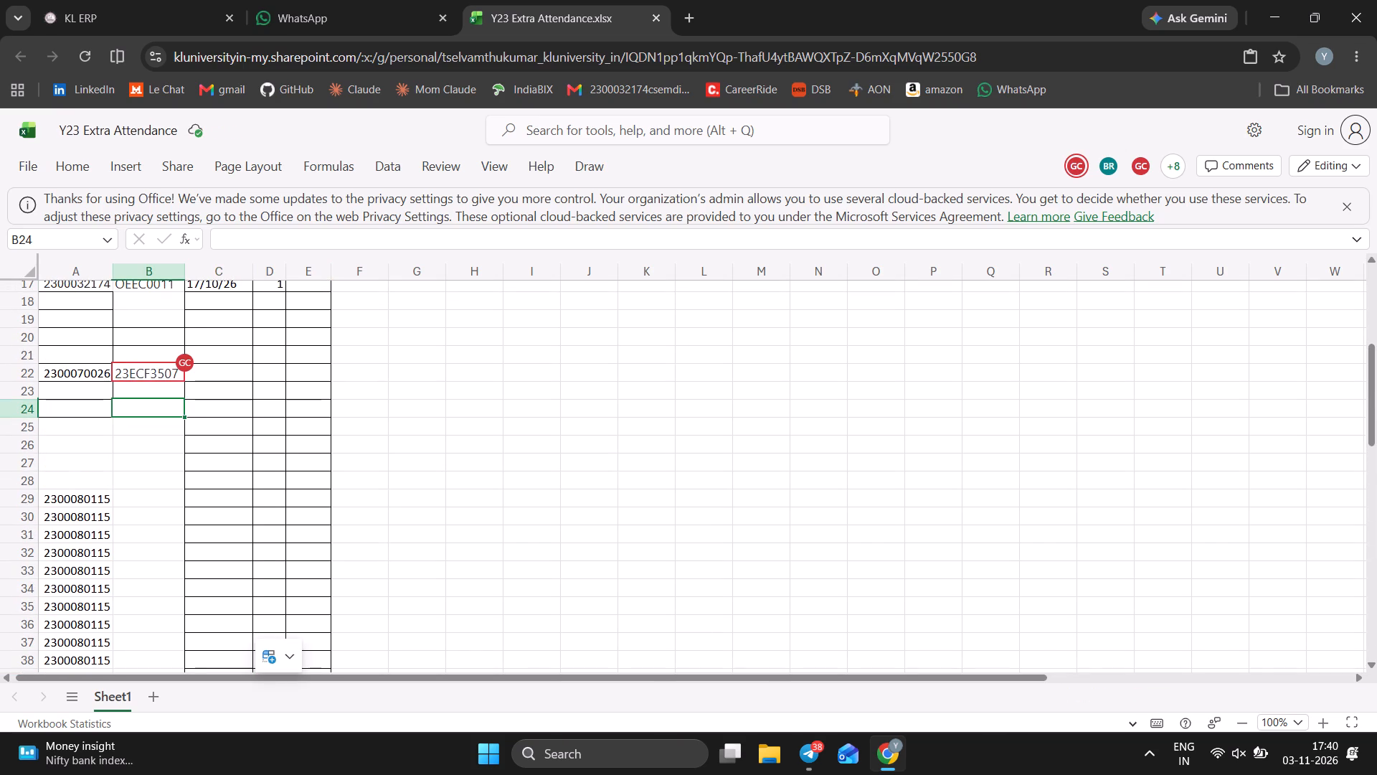
drag(184, 415, 158, 774)
Fill the empty bordered cell A24 down the ID number column past row 80, overwriting the repeated IDs that start in row 29.
scroll(245, 588, up, 5)
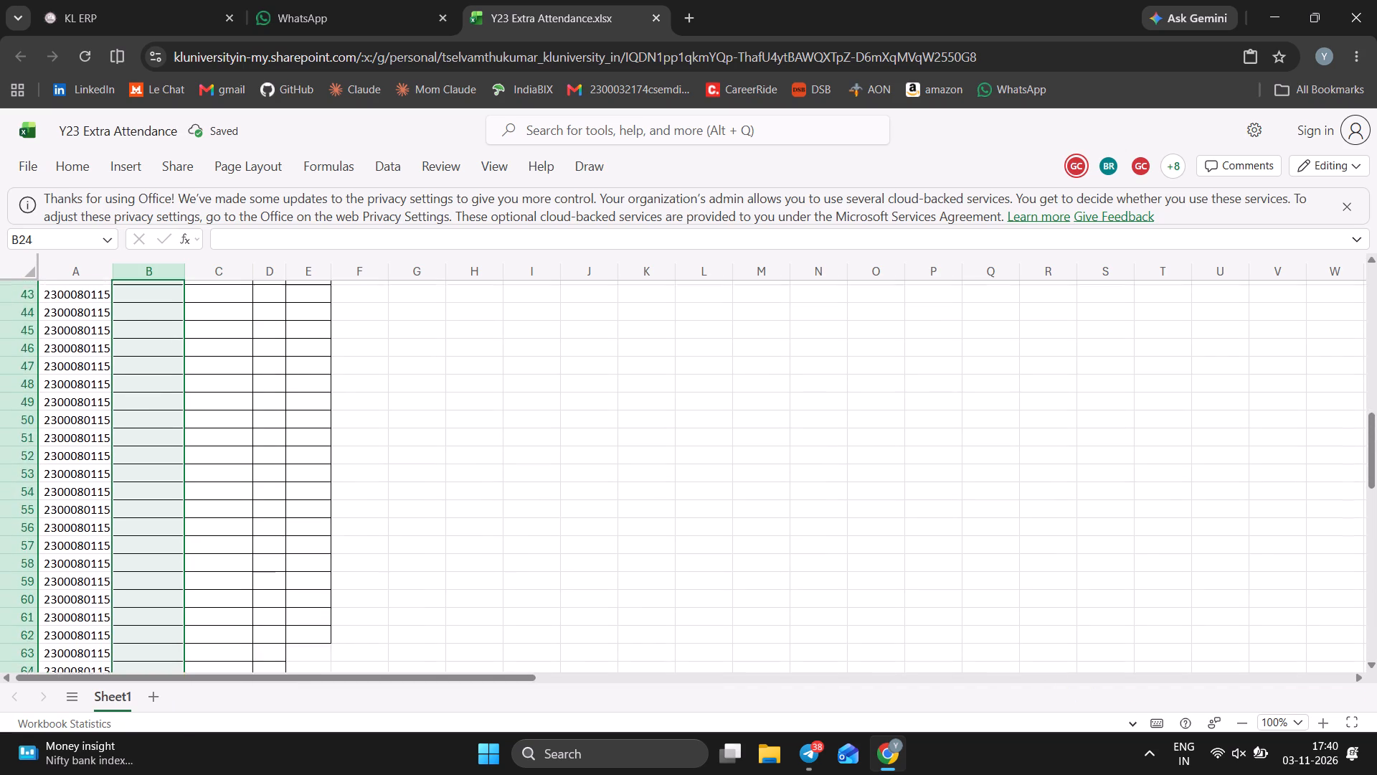
scroll(245, 588, up, 8)
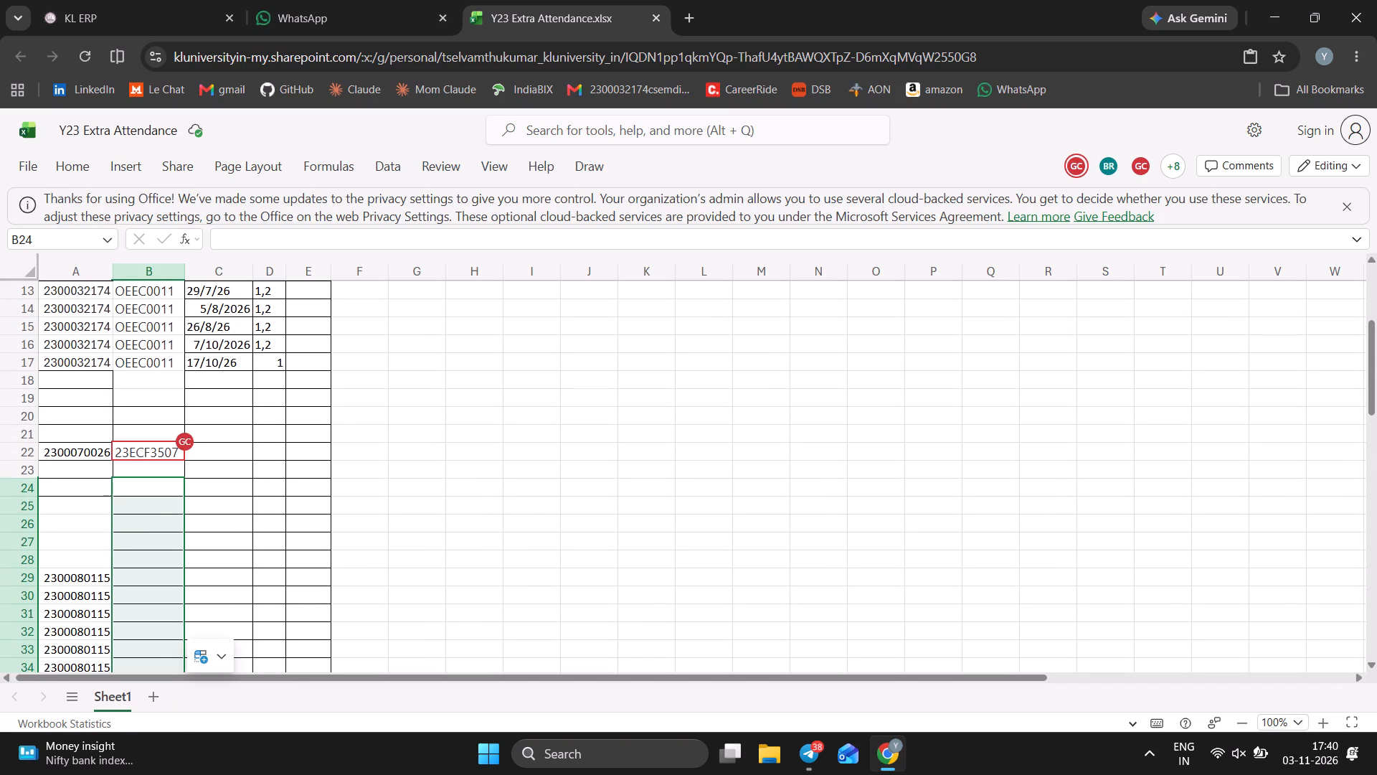
click(100, 492)
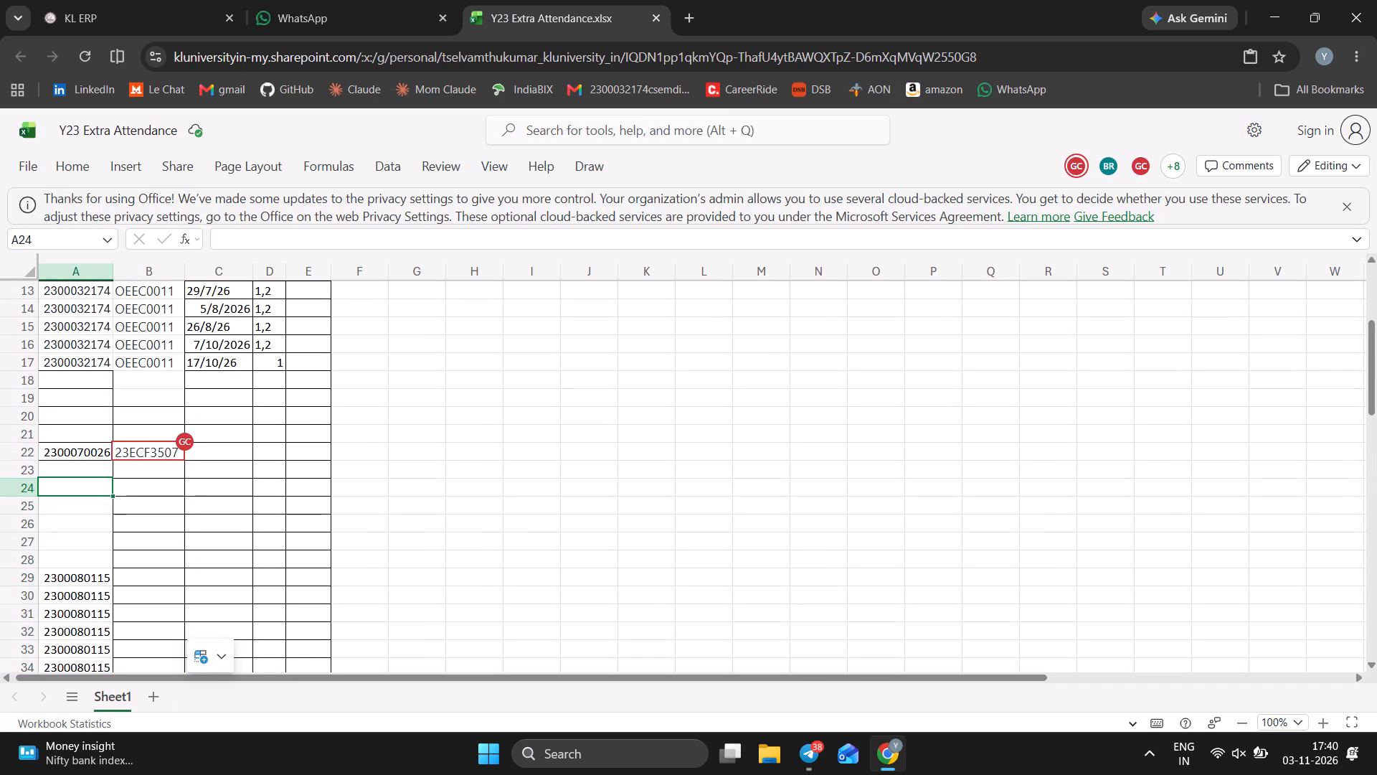
drag(113, 494, 90, 766)
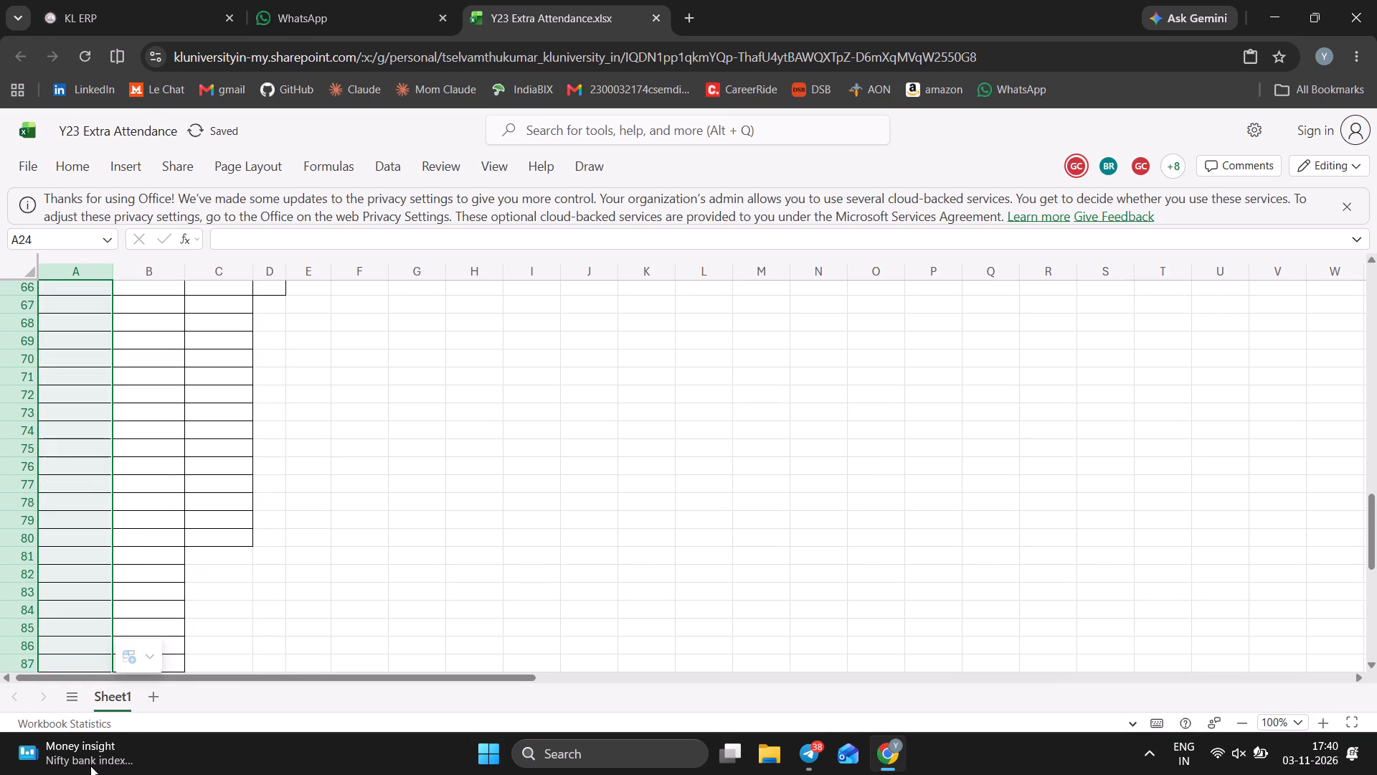
scroll(336, 501, up, 10)
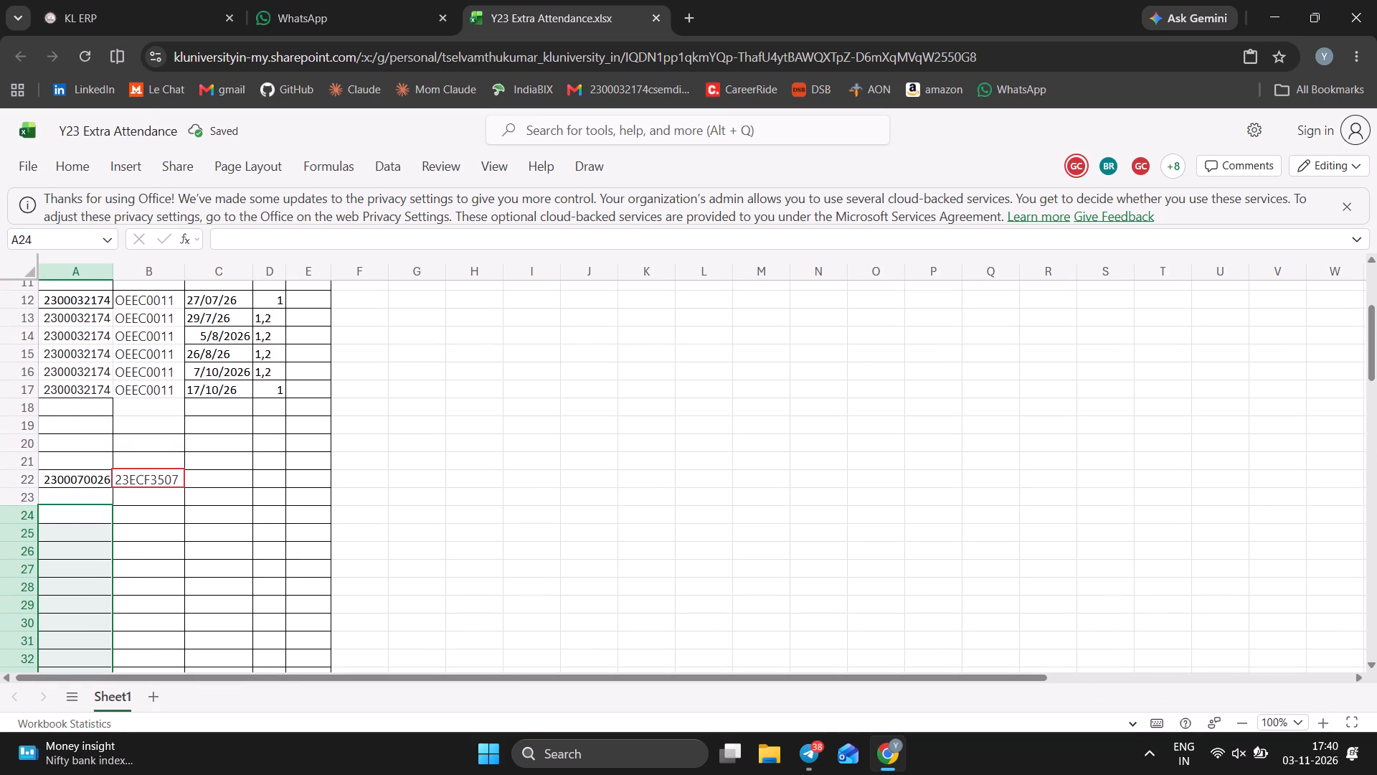
click(409, 494)
scroll(409, 494, up, 2)
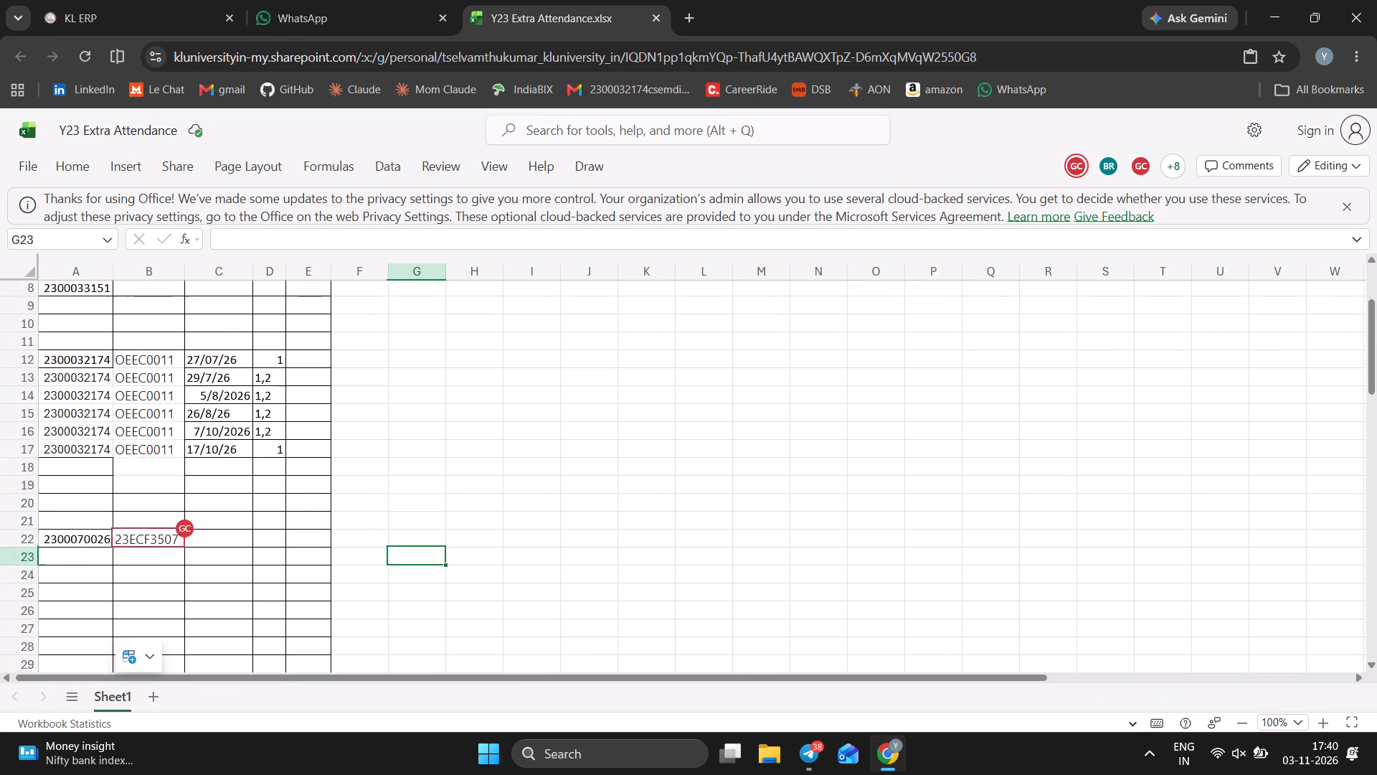
scroll(409, 494, up, 2)
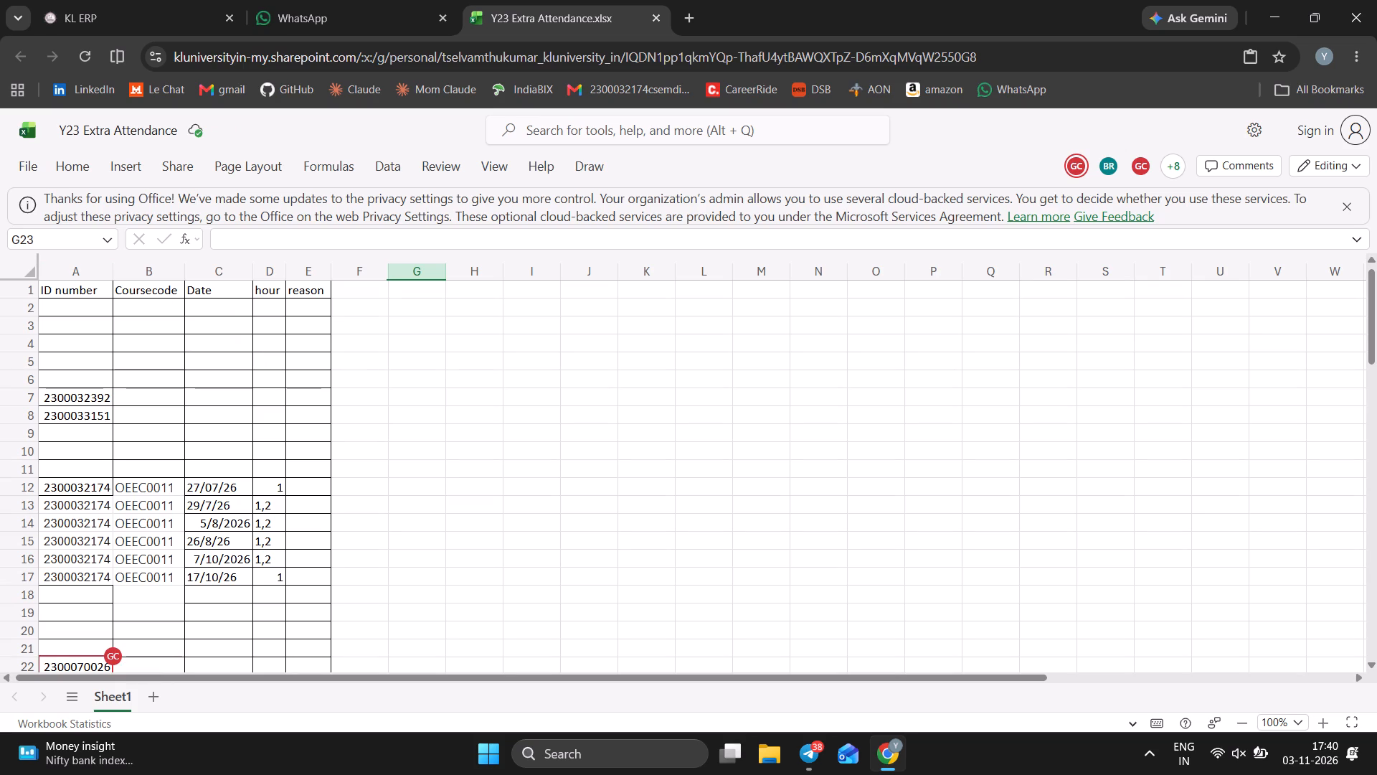
scroll(409, 494, down, 2)
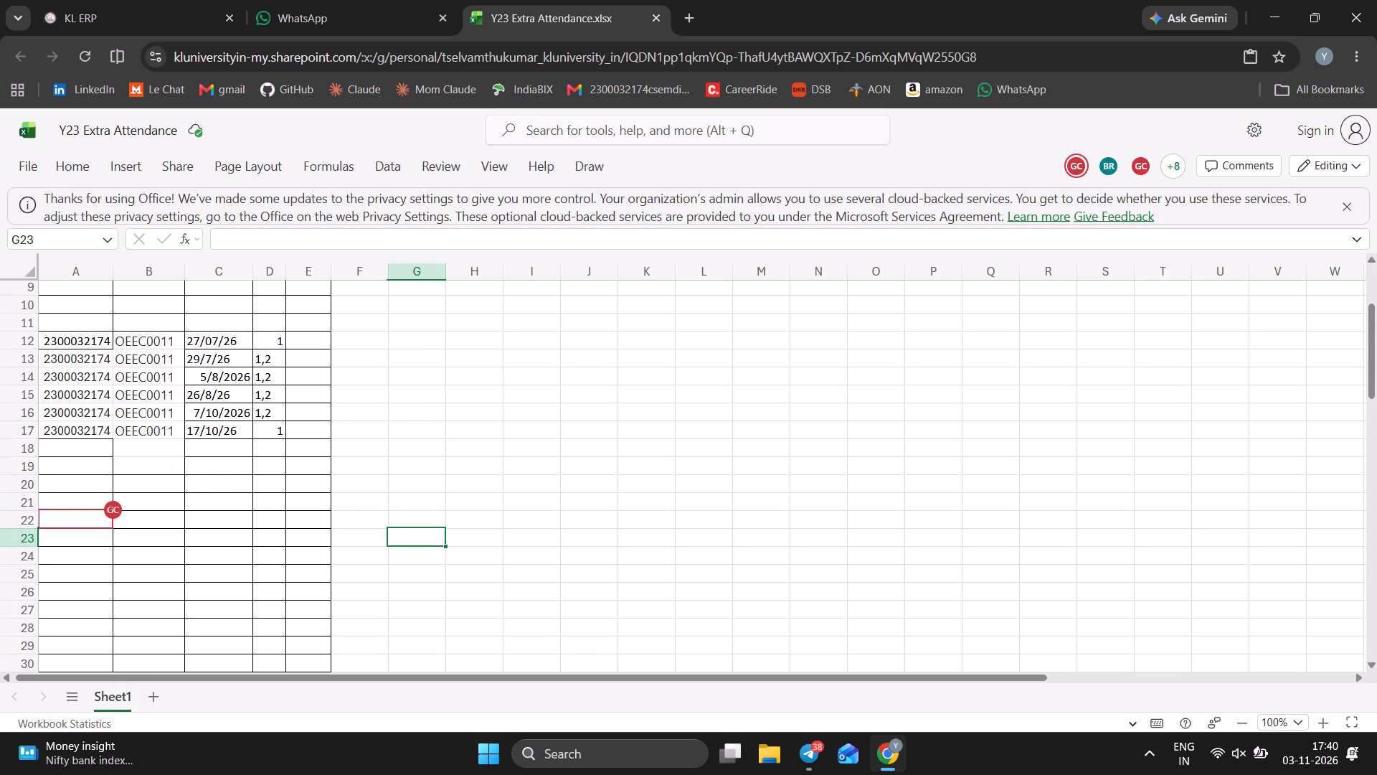
click(76, 448)
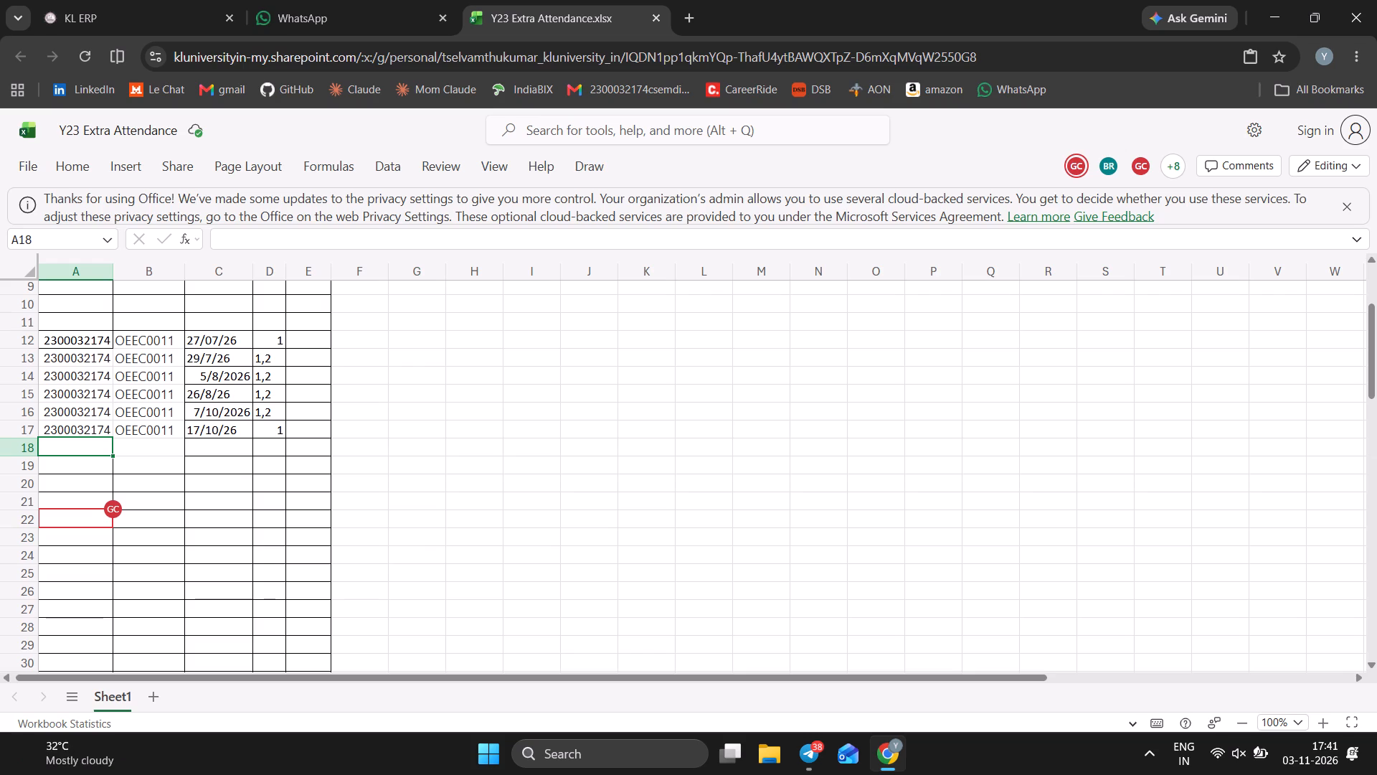
scroll(76, 448, up, 1)
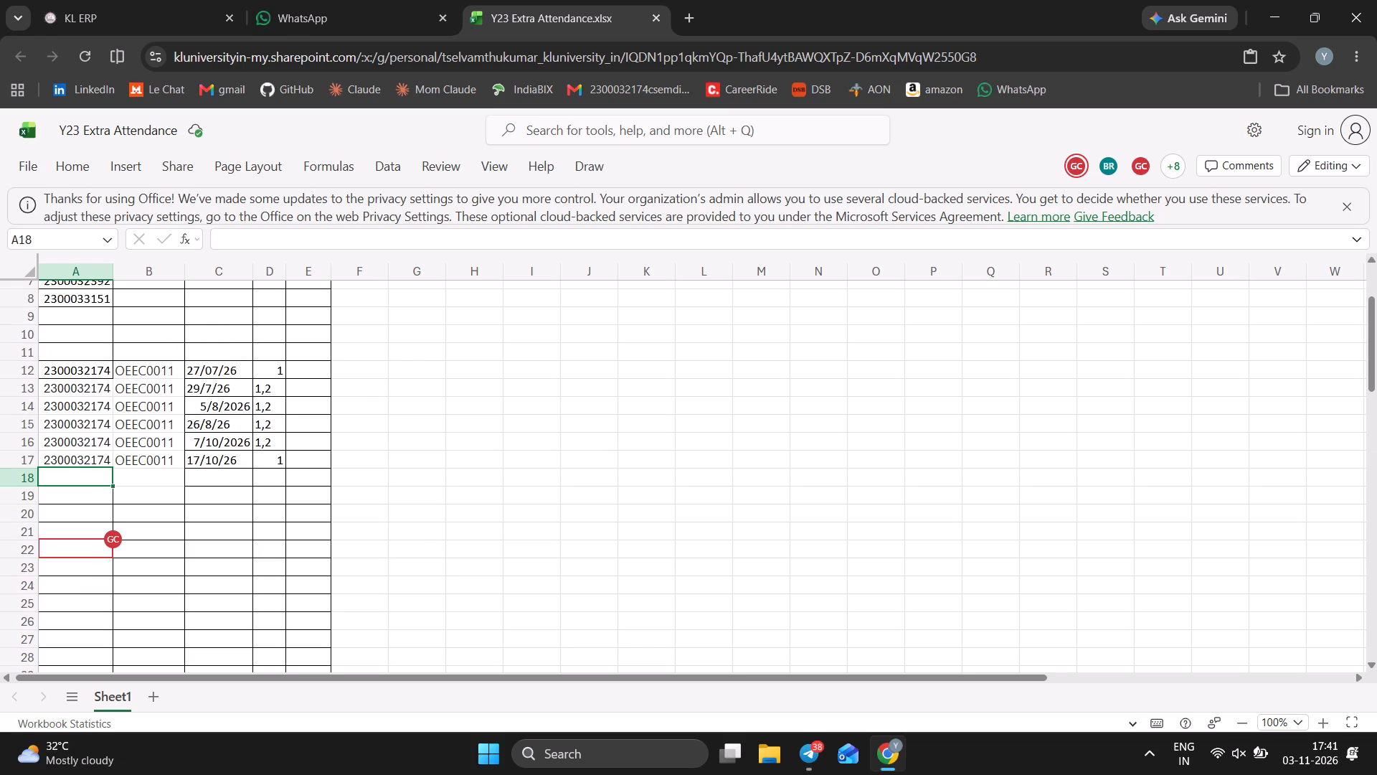
scroll(76, 448, up, 3)
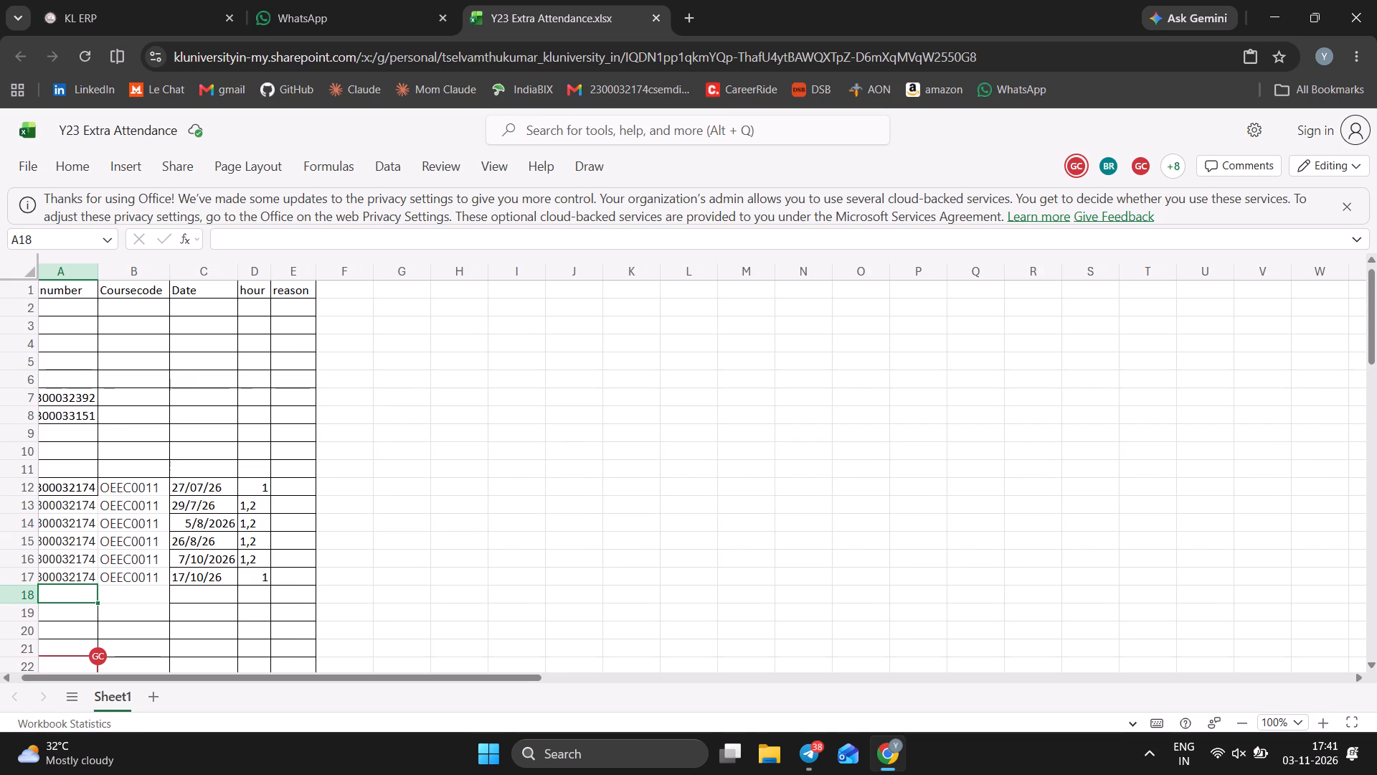
scroll(76, 448, right, 1)
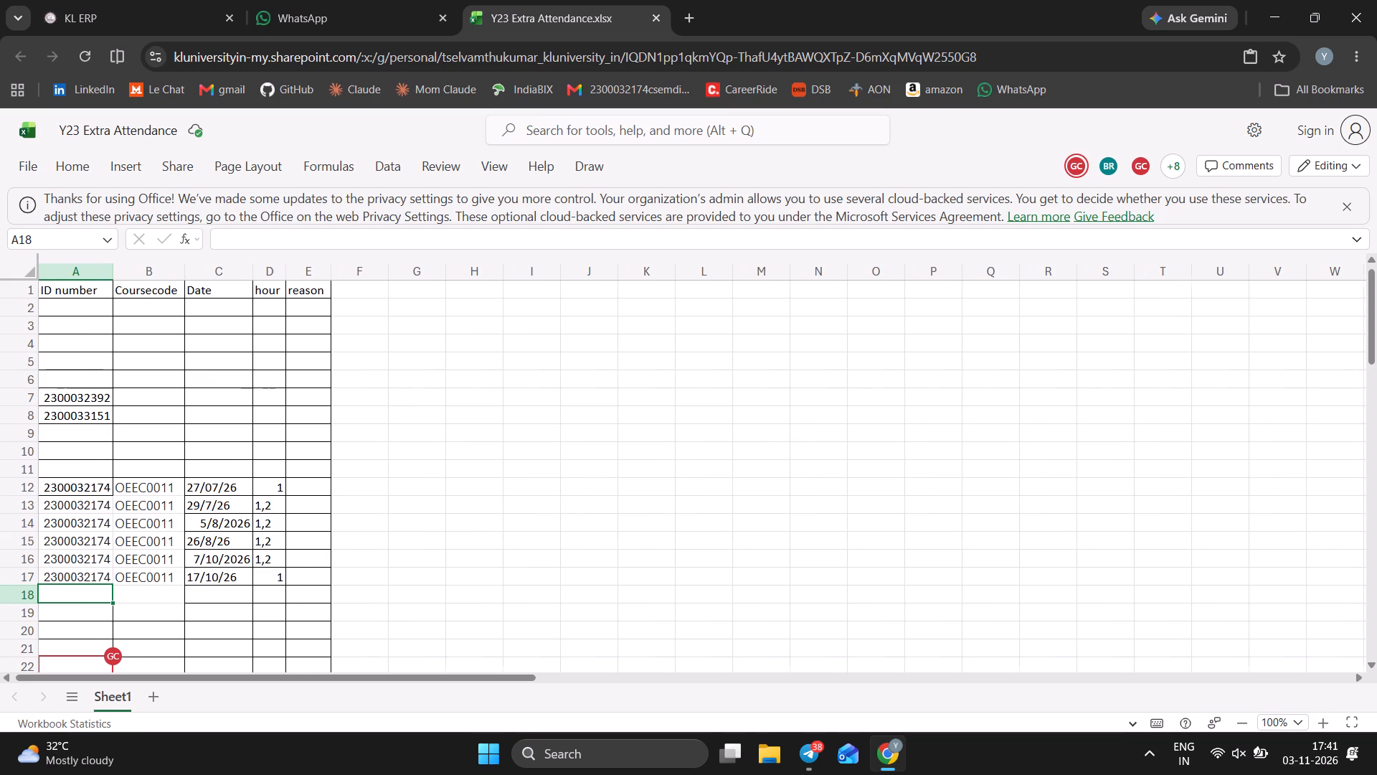
scroll(78, 441, down, 1)
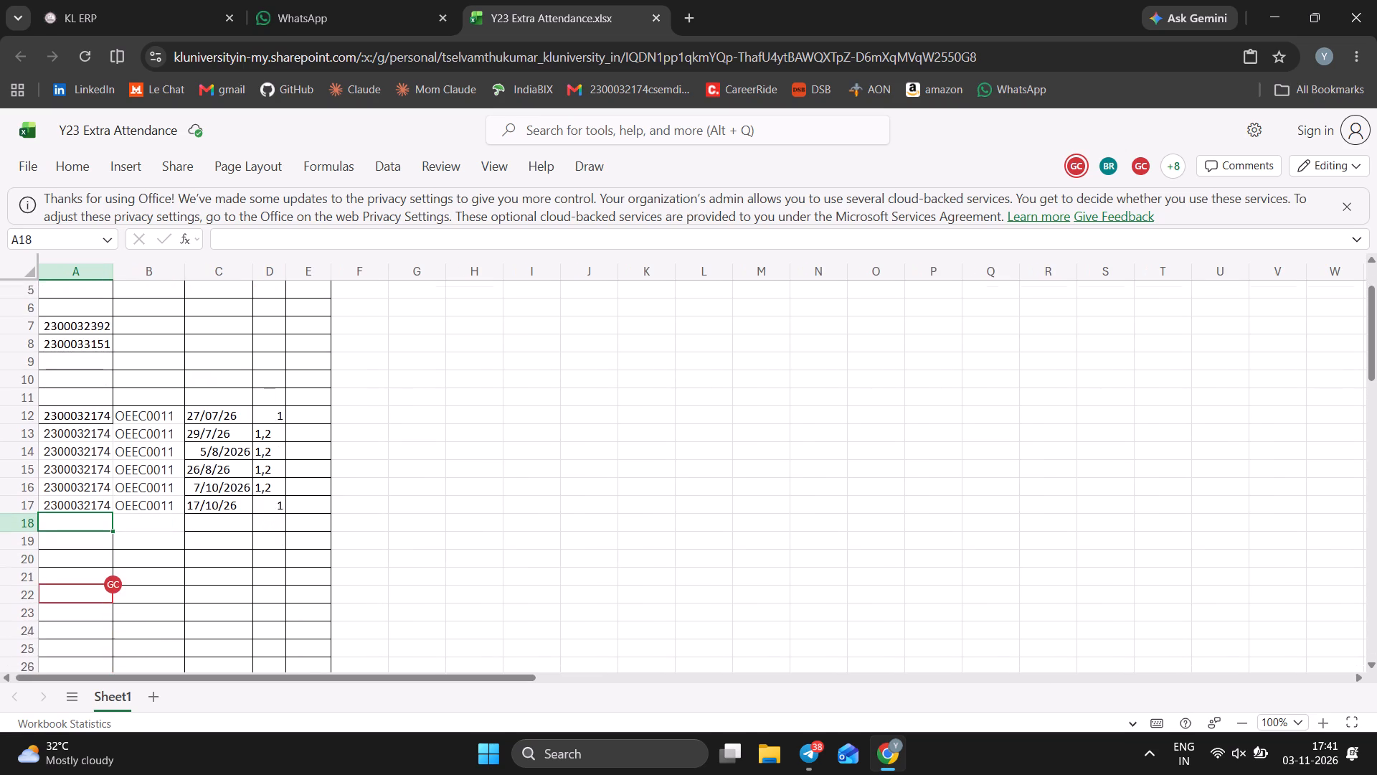
scroll(78, 441, down, 1)
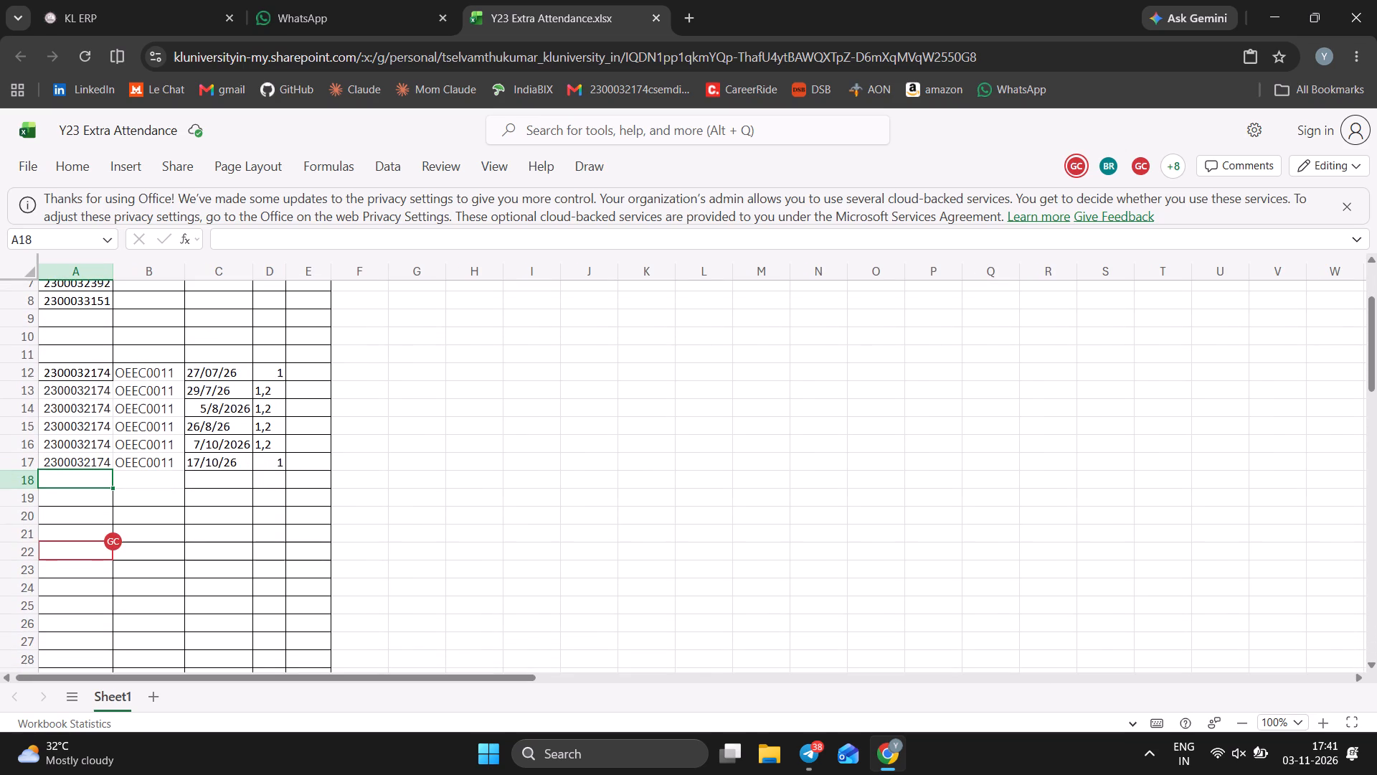
click(70, 483)
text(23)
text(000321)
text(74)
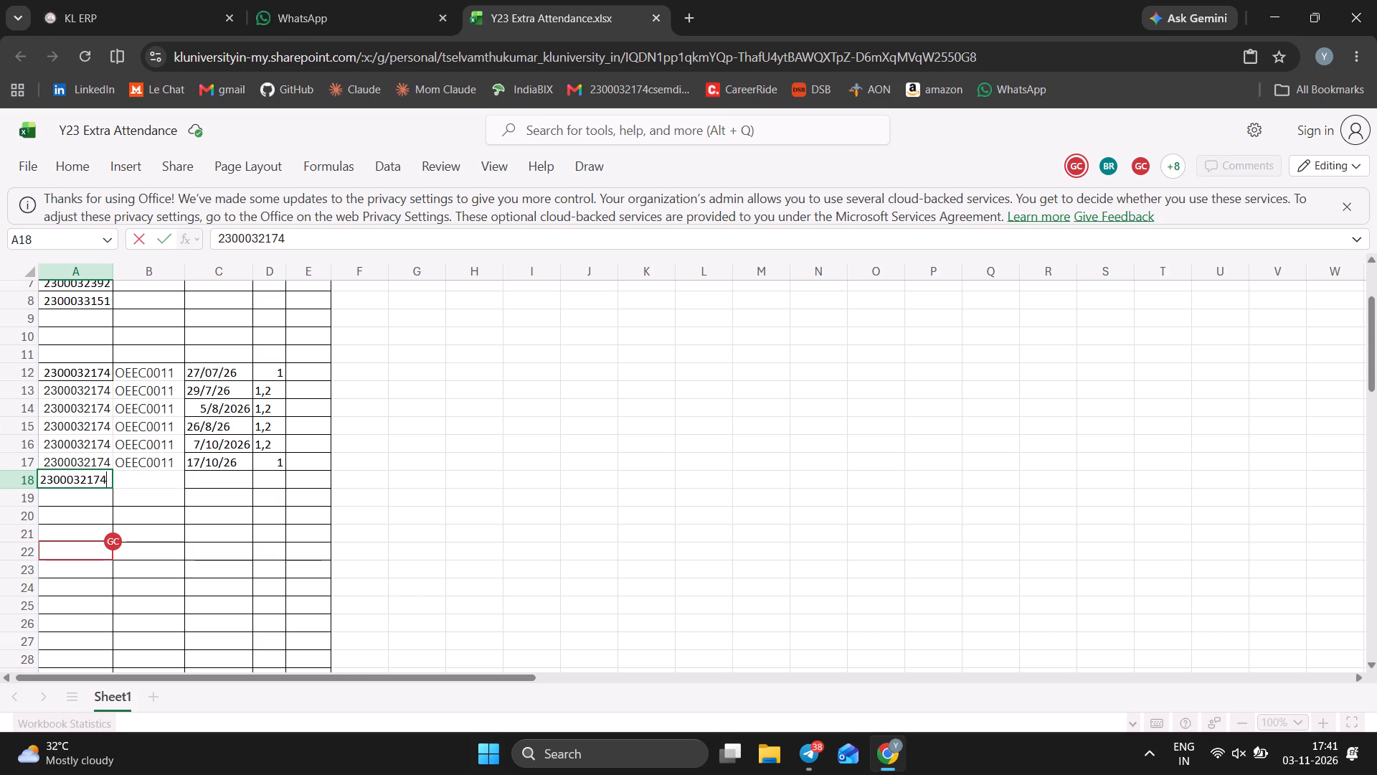
For cell B18, select the Reinforcement Learning course code 23ACI3507 in the KL ERP semester result list.
click(143, 478)
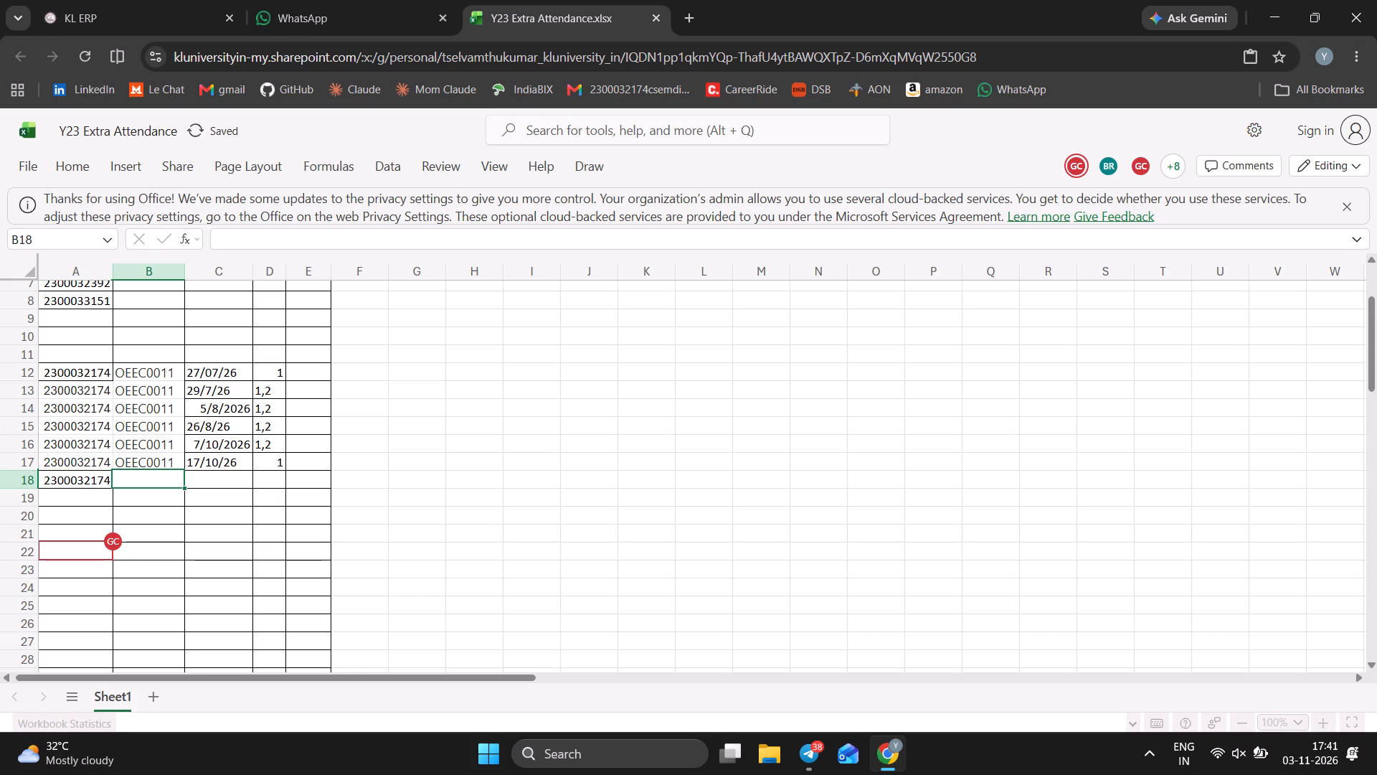
click(125, 0)
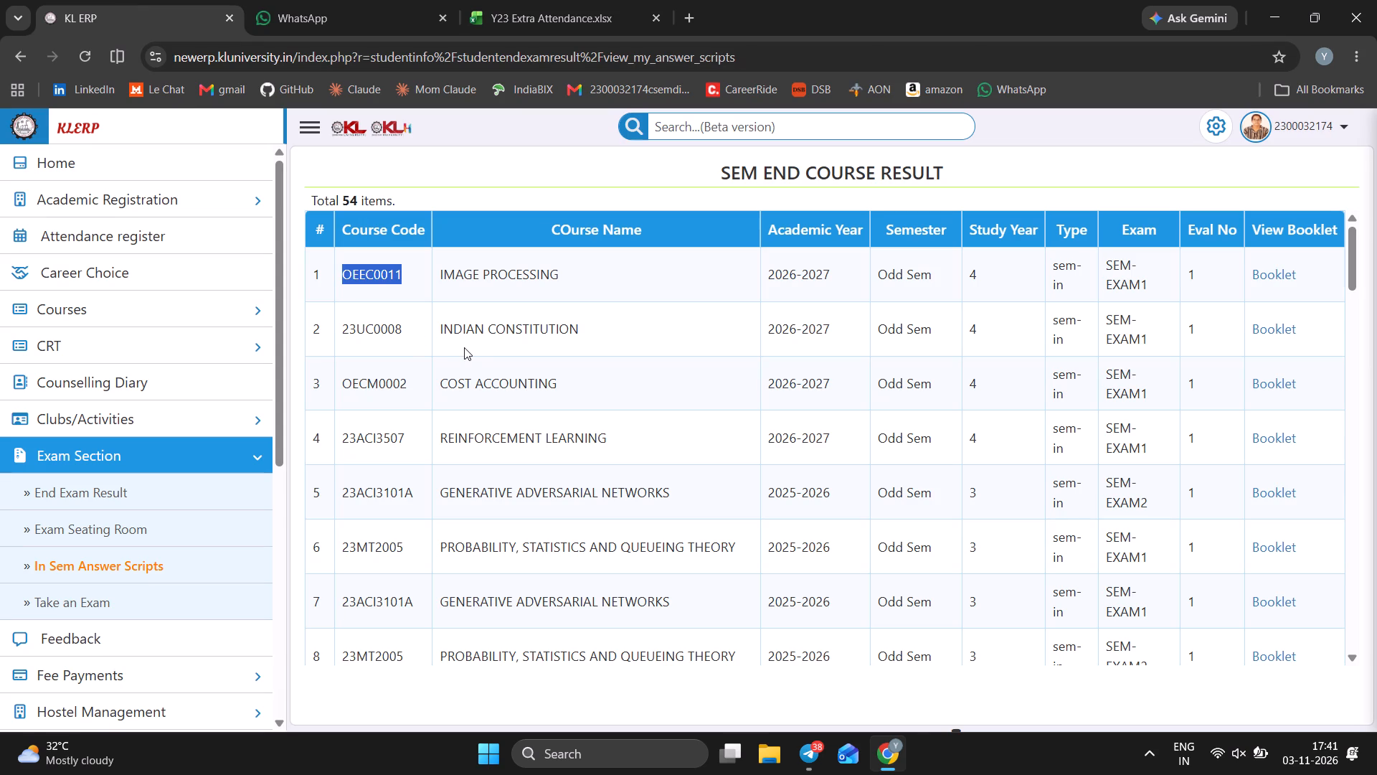
scroll(375, 461, down, 1)
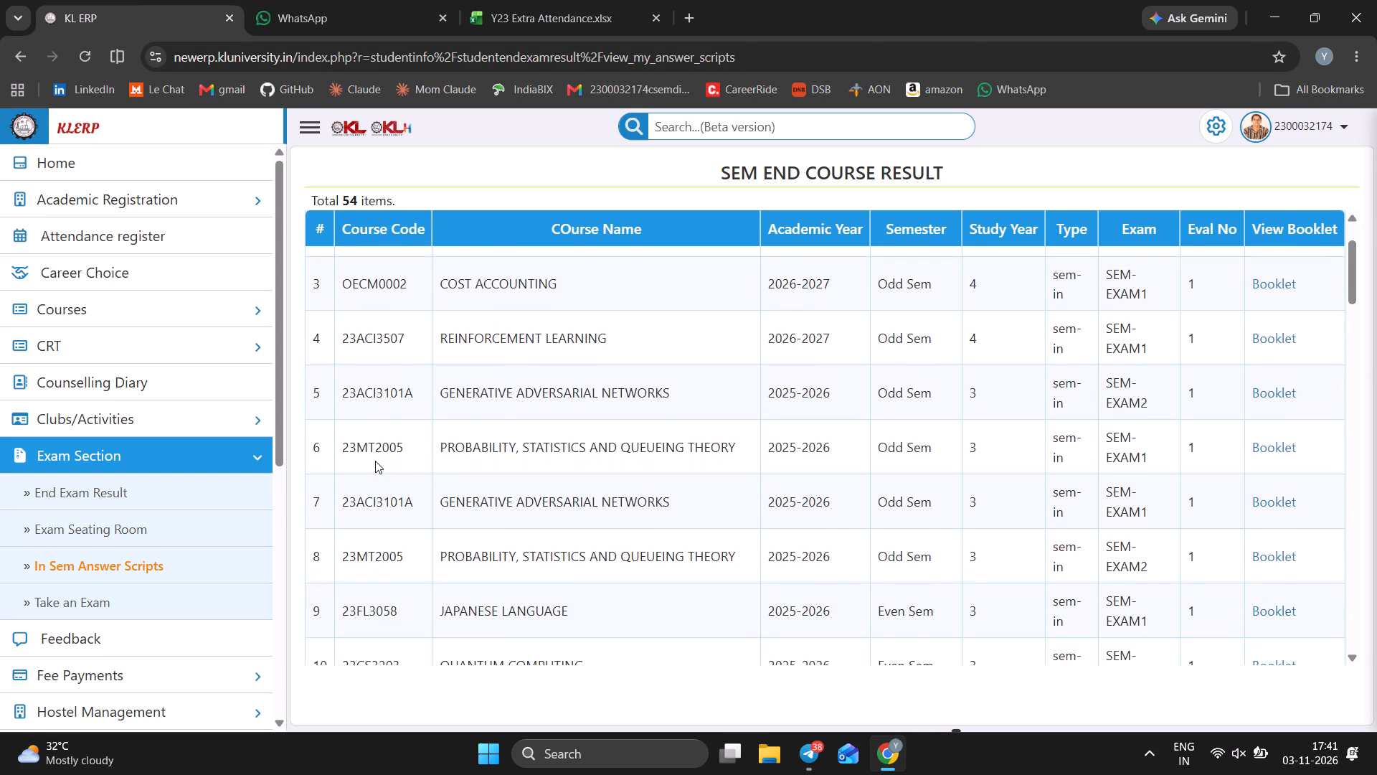
drag(407, 340, 363, 334)
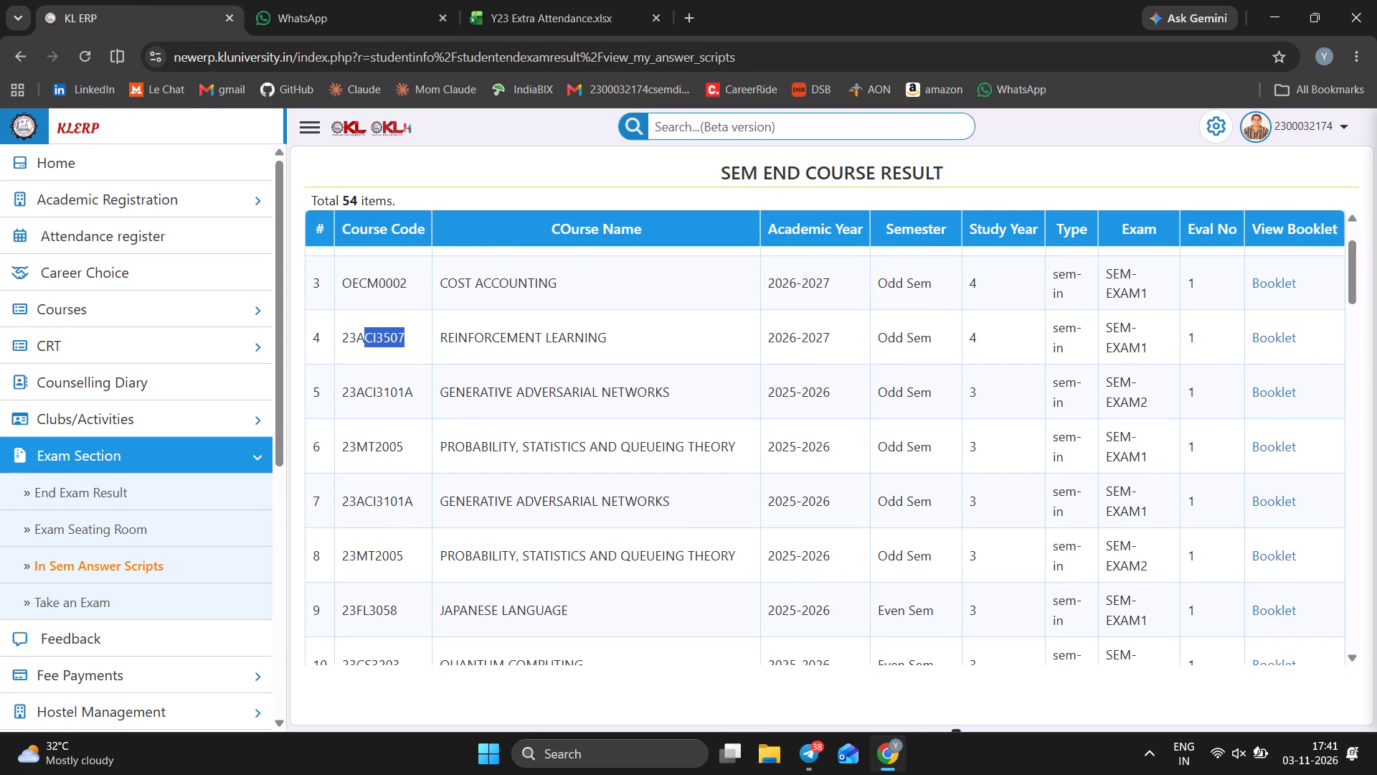
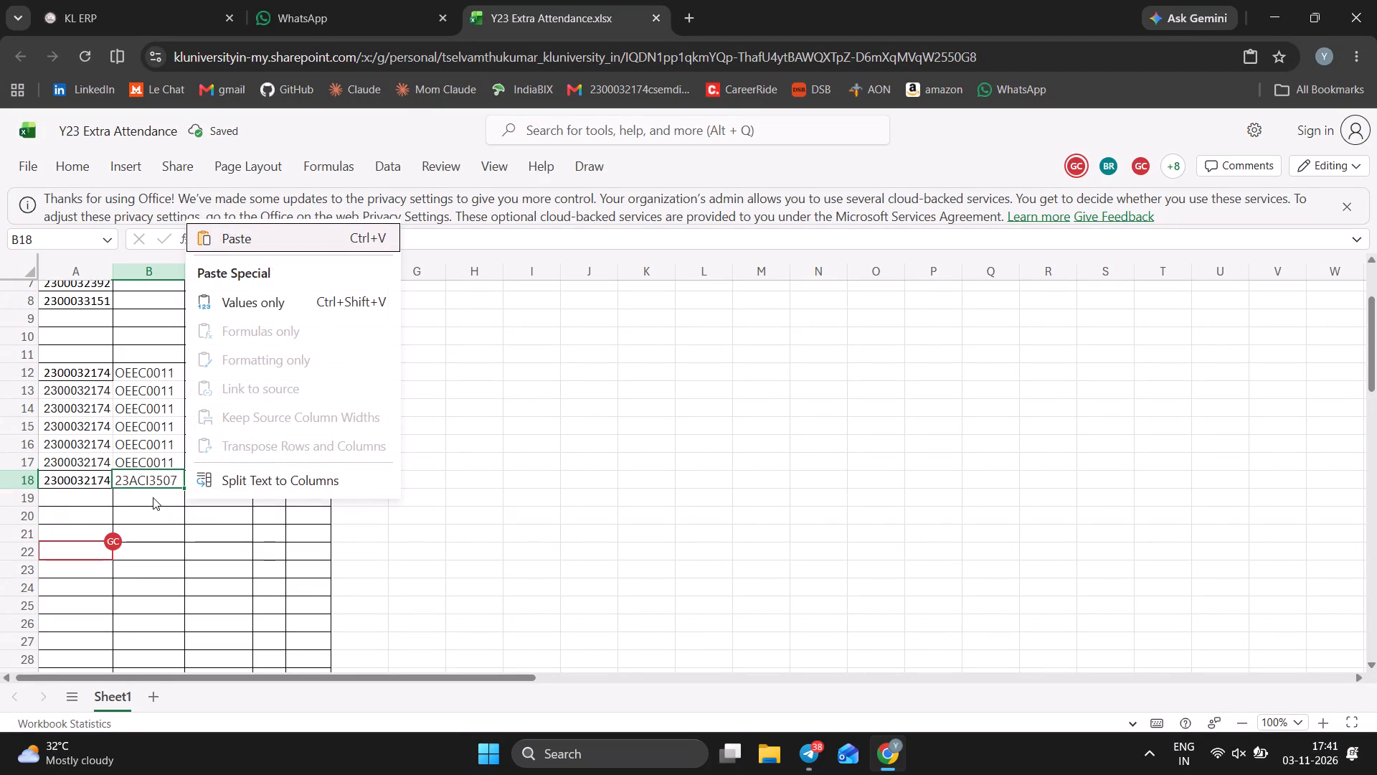
Paste the copied course code 23ACI3507 into cells B18 through B22 of the course code column.
click(296, 245)
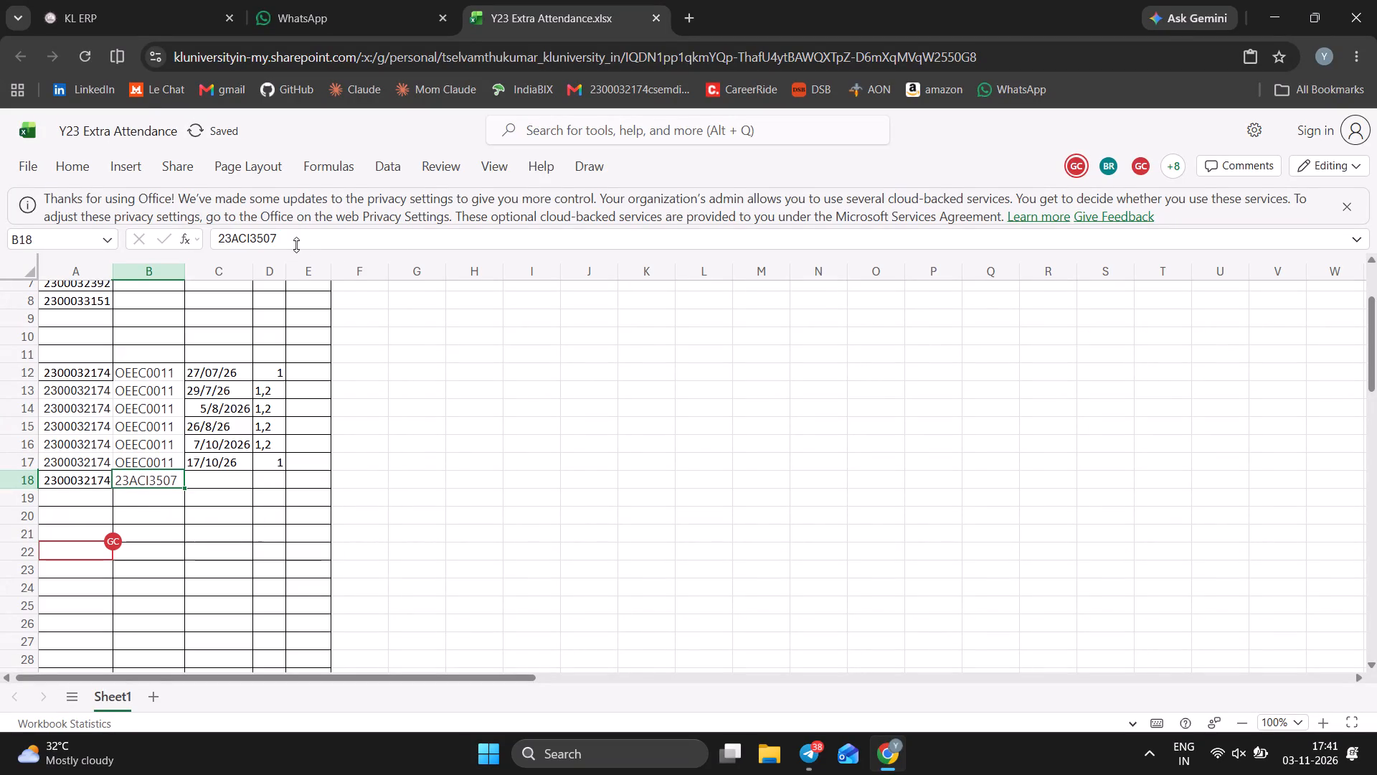
click(151, 499)
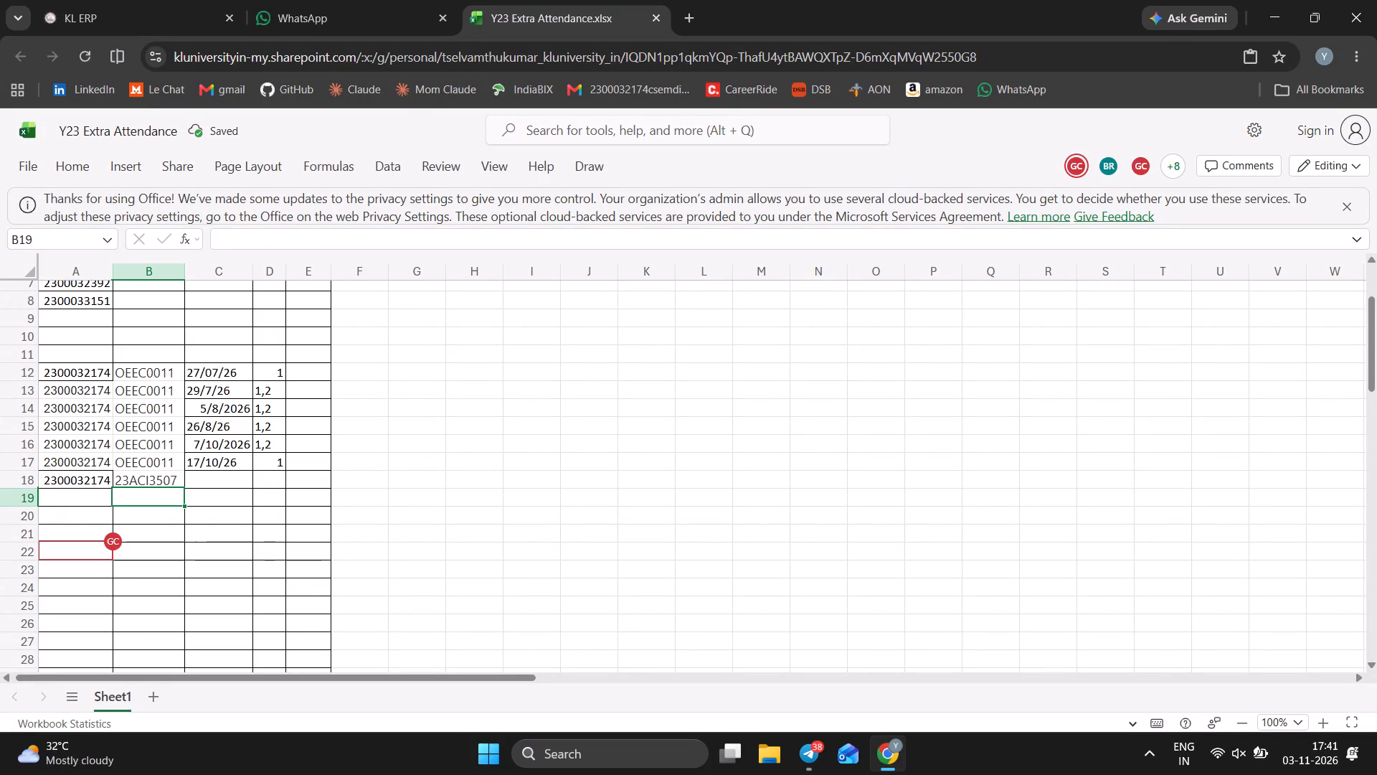
key(ctrl+v)
click(133, 517)
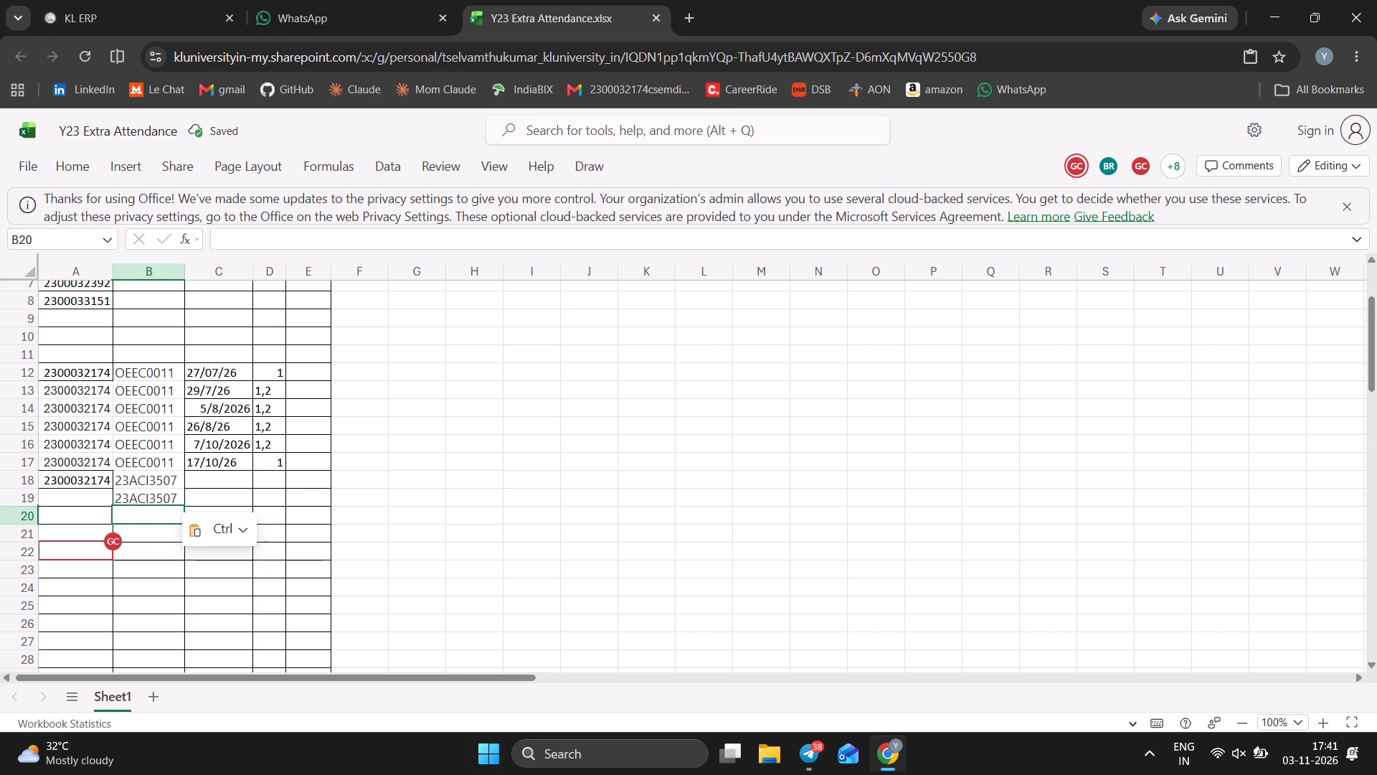
key(ctrl+v)
click(89, 497)
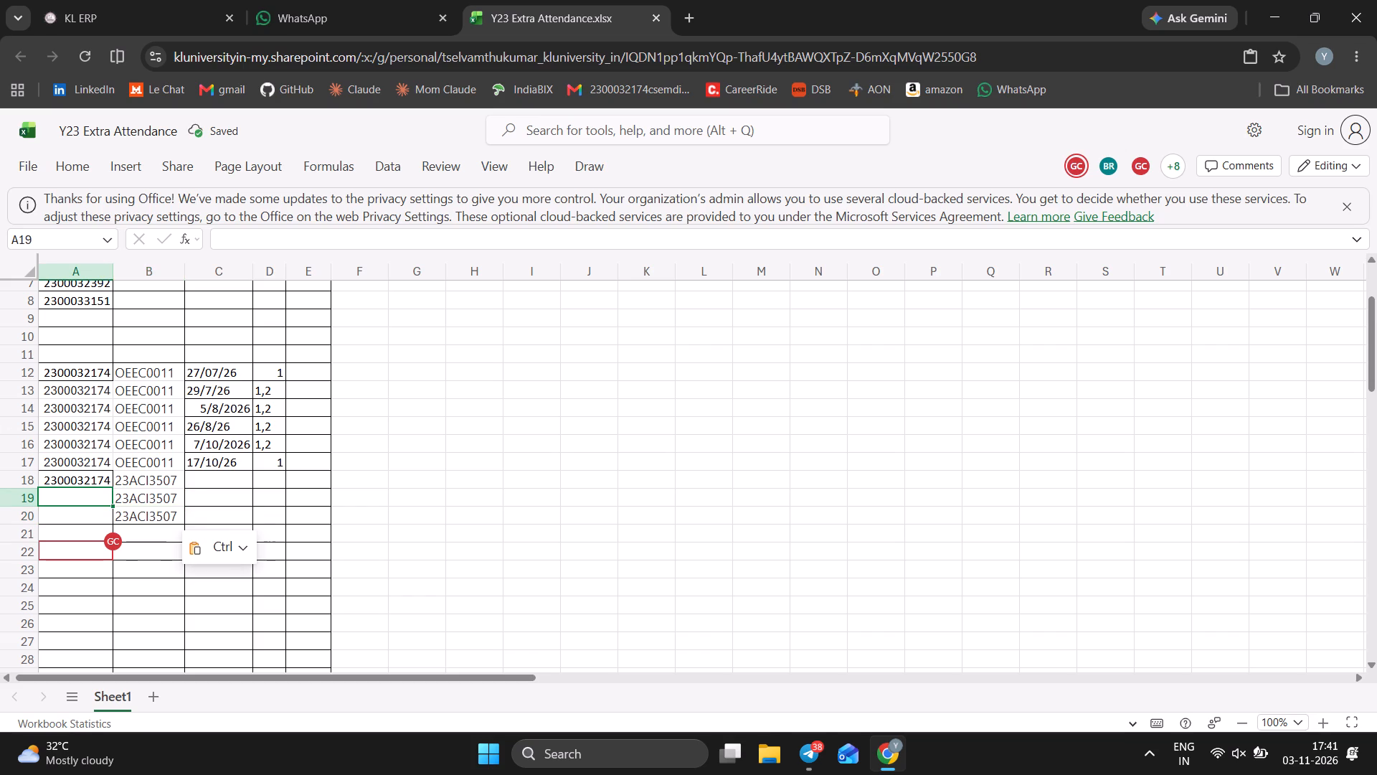
click(139, 539)
key(ctrl+v)
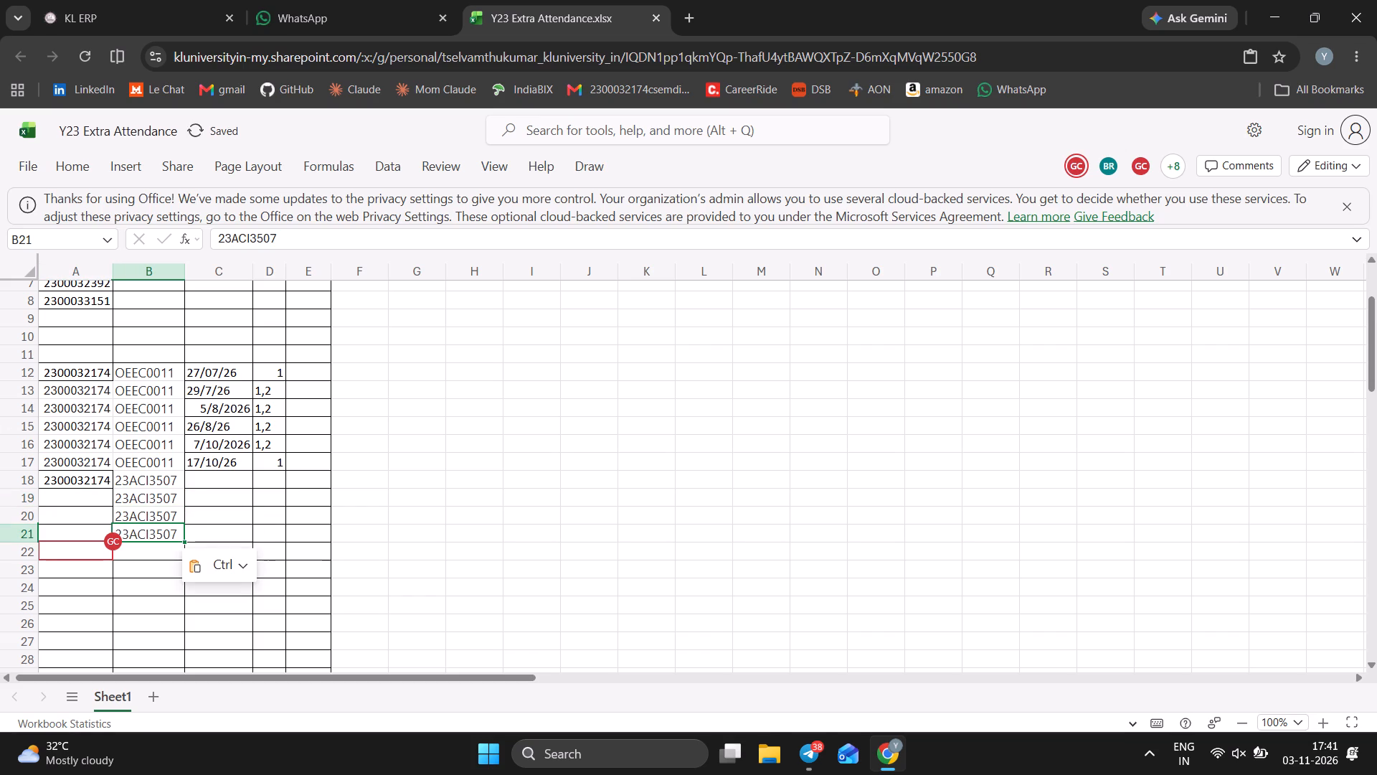
scroll(139, 539, down, 1)
click(148, 494)
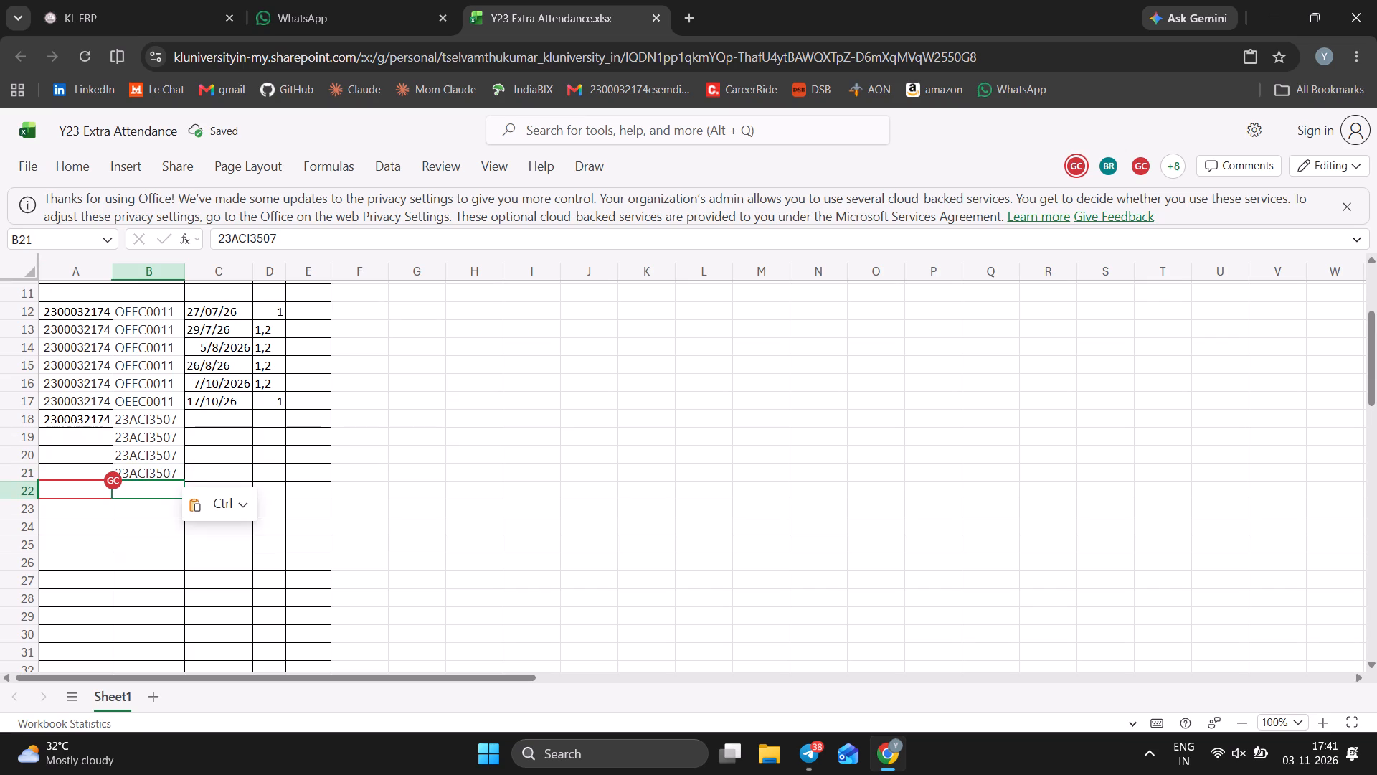
key(ctrl+v)
scroll(148, 494, down, 1)
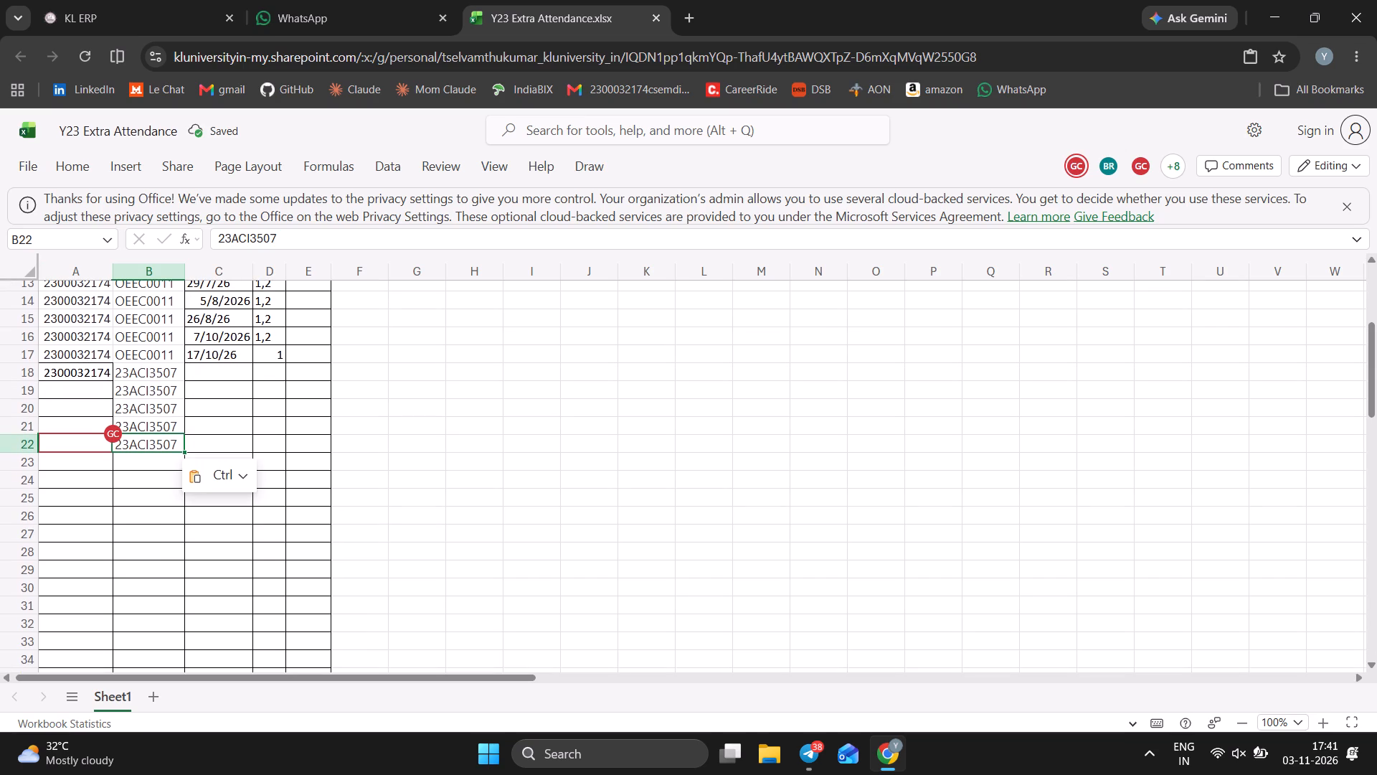
click(84, 394)
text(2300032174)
click(54, 408)
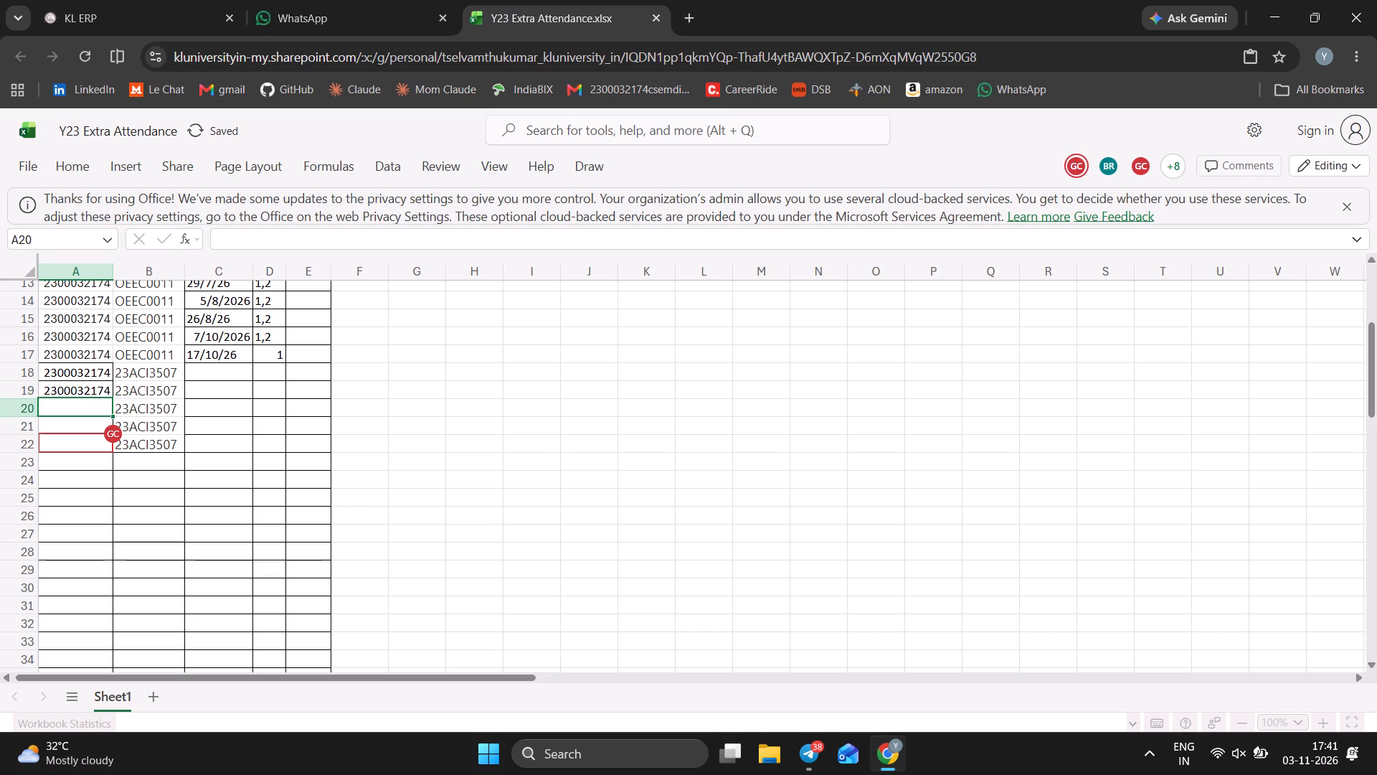
Enter the same student ID number as in the rows above in cells A20, A21 and A22, beside course code 23ACI3507.
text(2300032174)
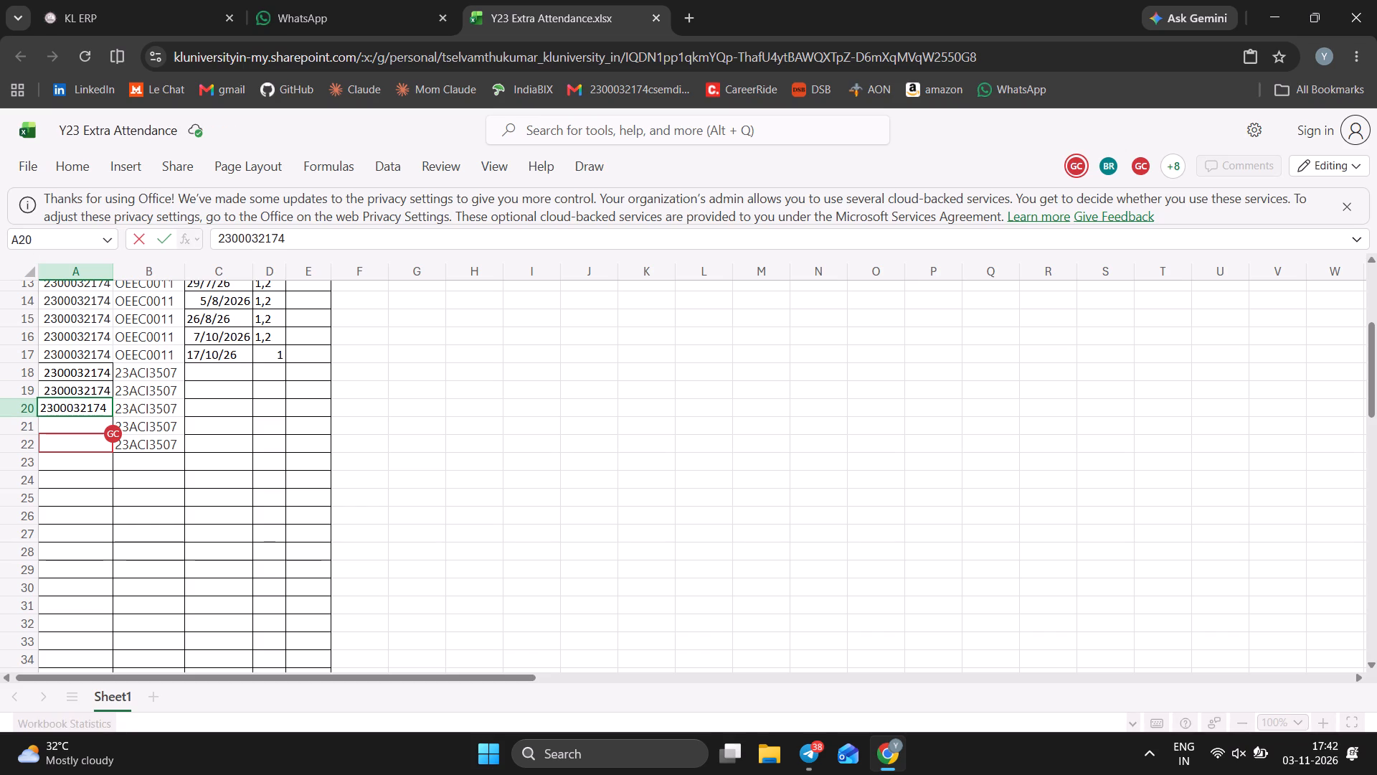
click(43, 426)
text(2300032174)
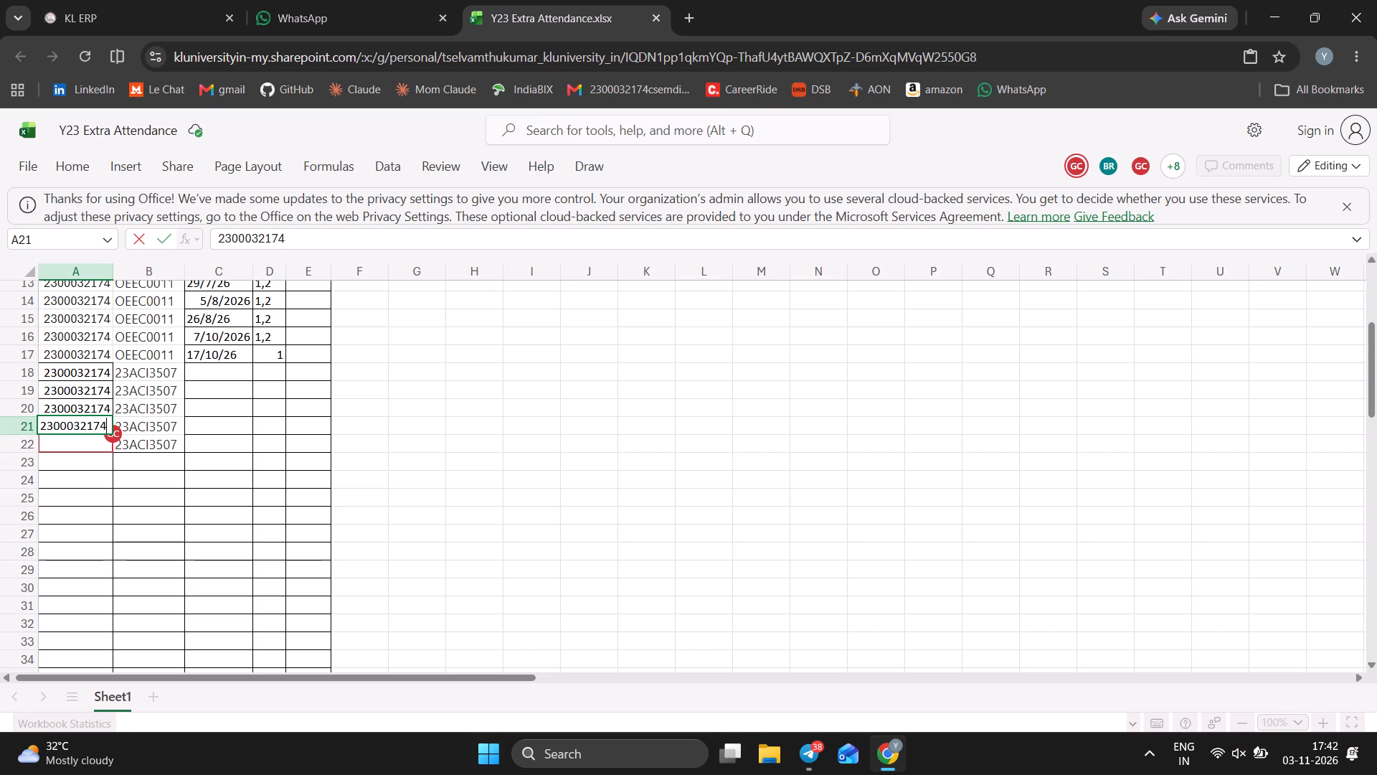
click(62, 444)
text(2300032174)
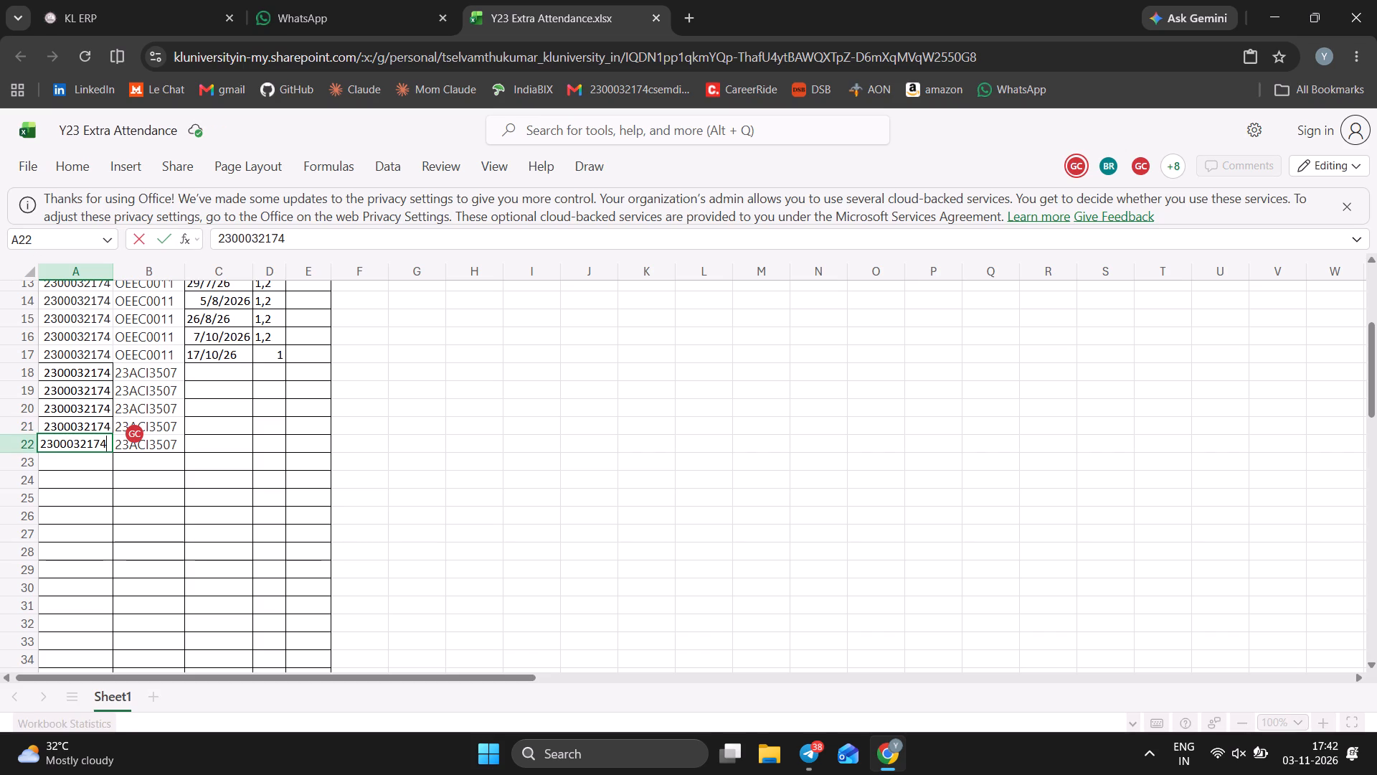
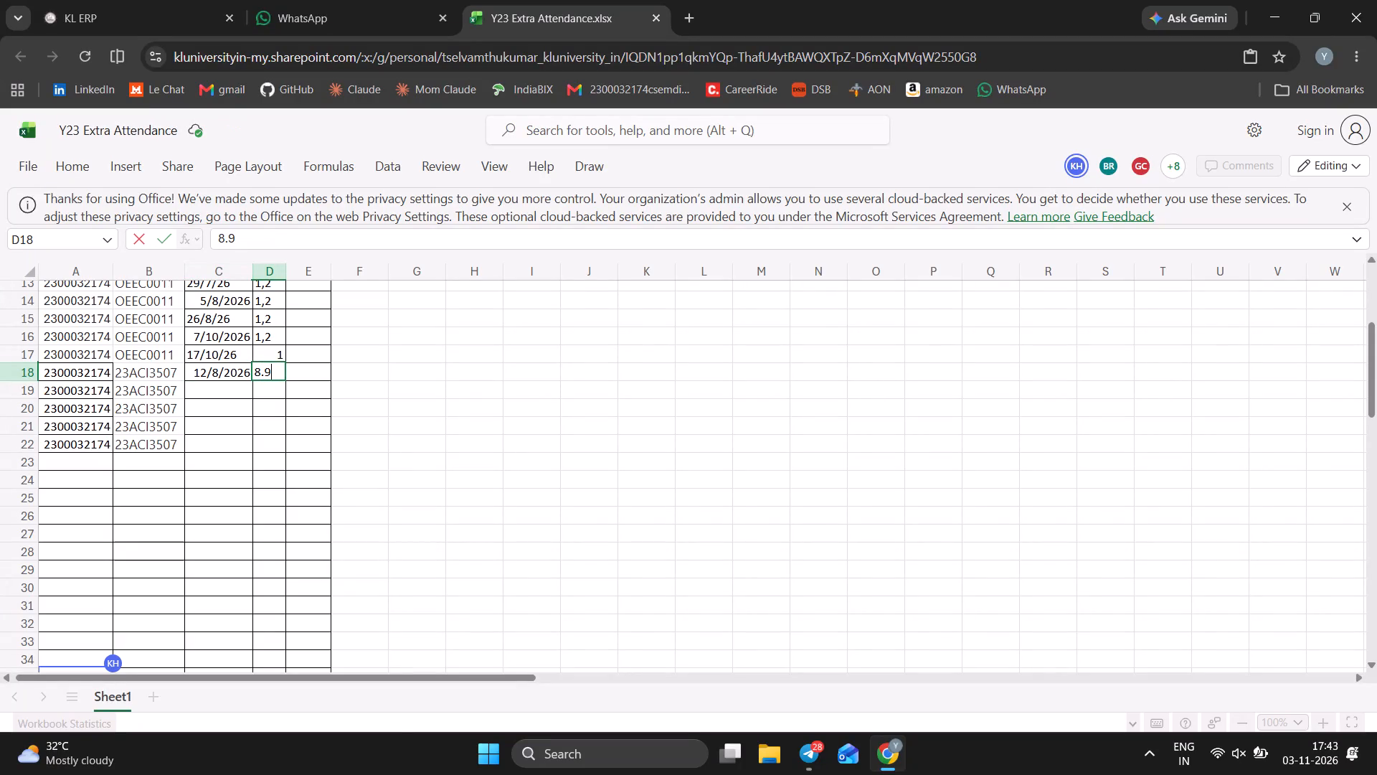
Correct the hours entry in cell D18, on the 12/8/2026 row for course 23ACI3507, to 8,9.
key(BackSpace)
key(BackSpace)
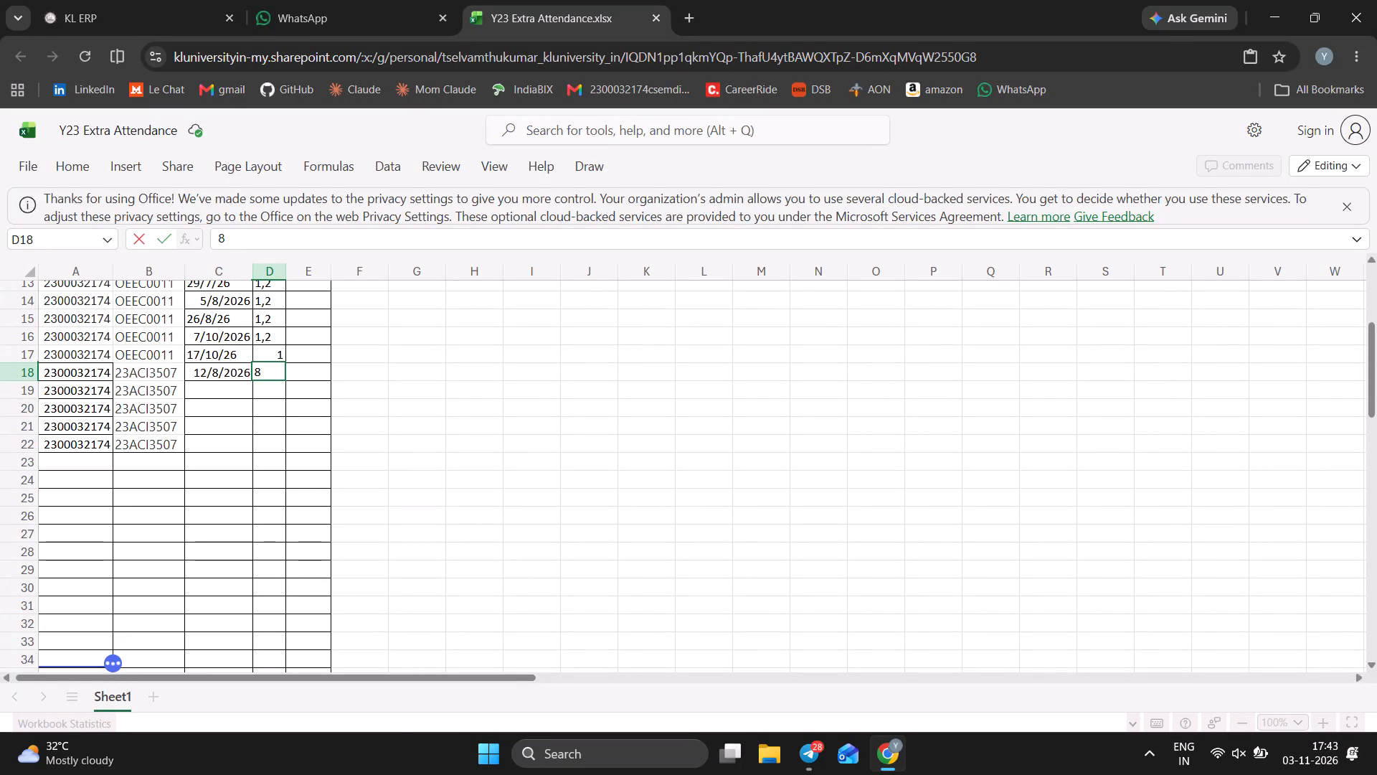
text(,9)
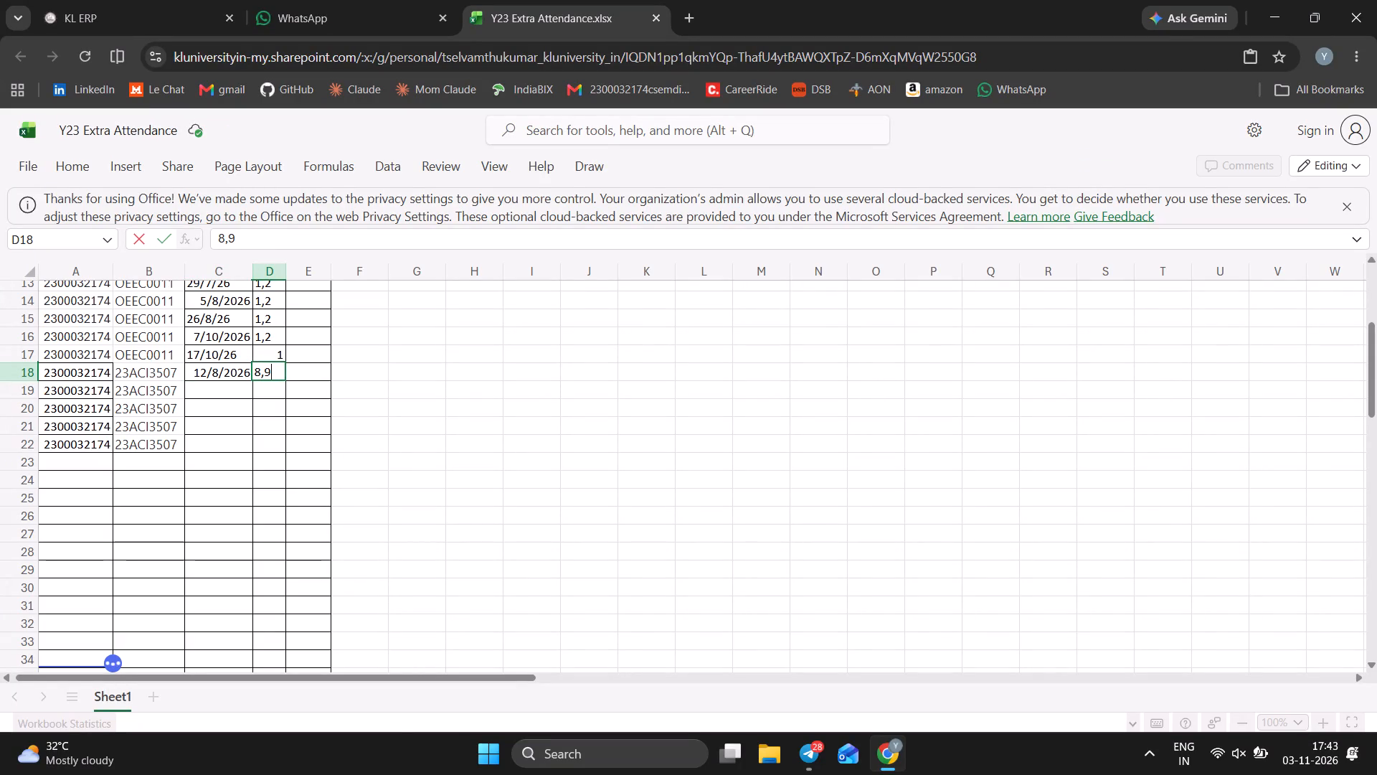
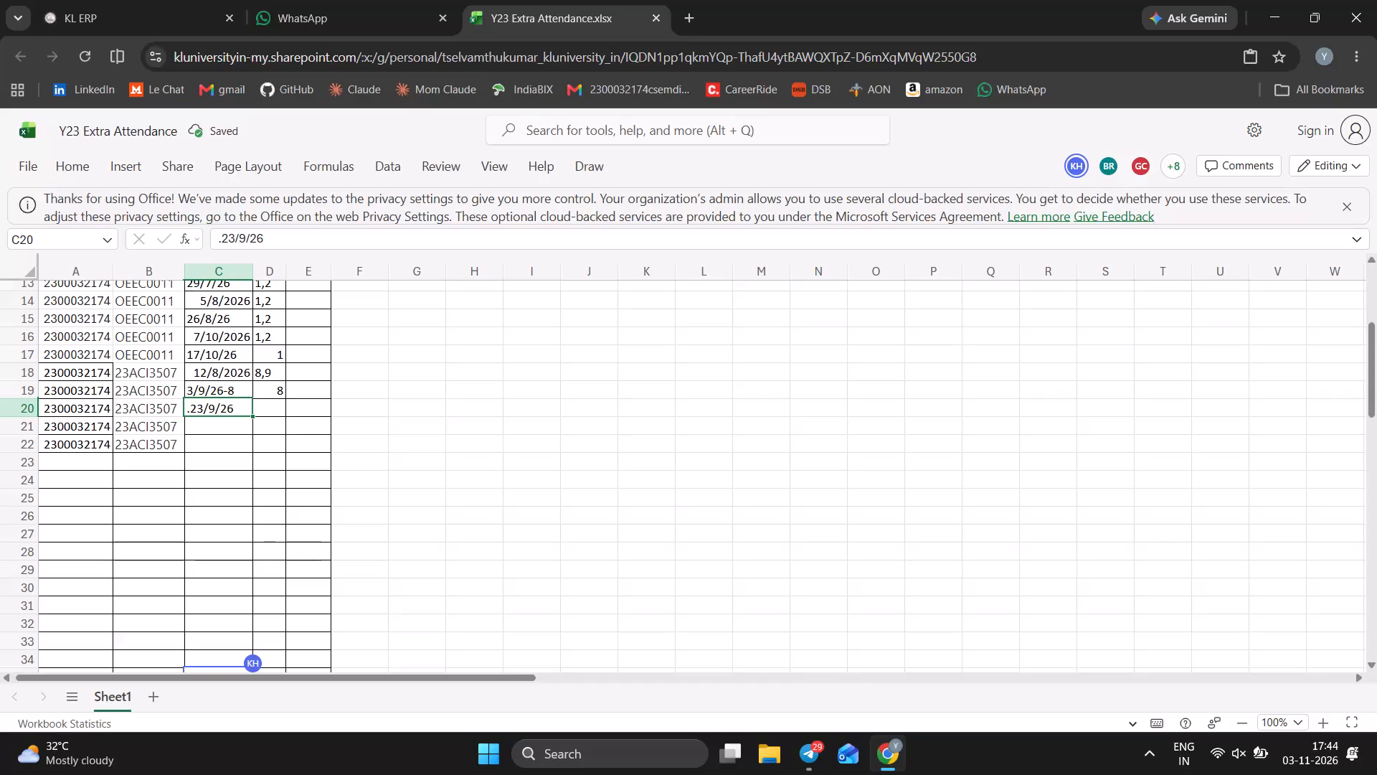
Enter the hours 8,9 in cell D20, beside the third 23ACI3507 date.
click(262, 411)
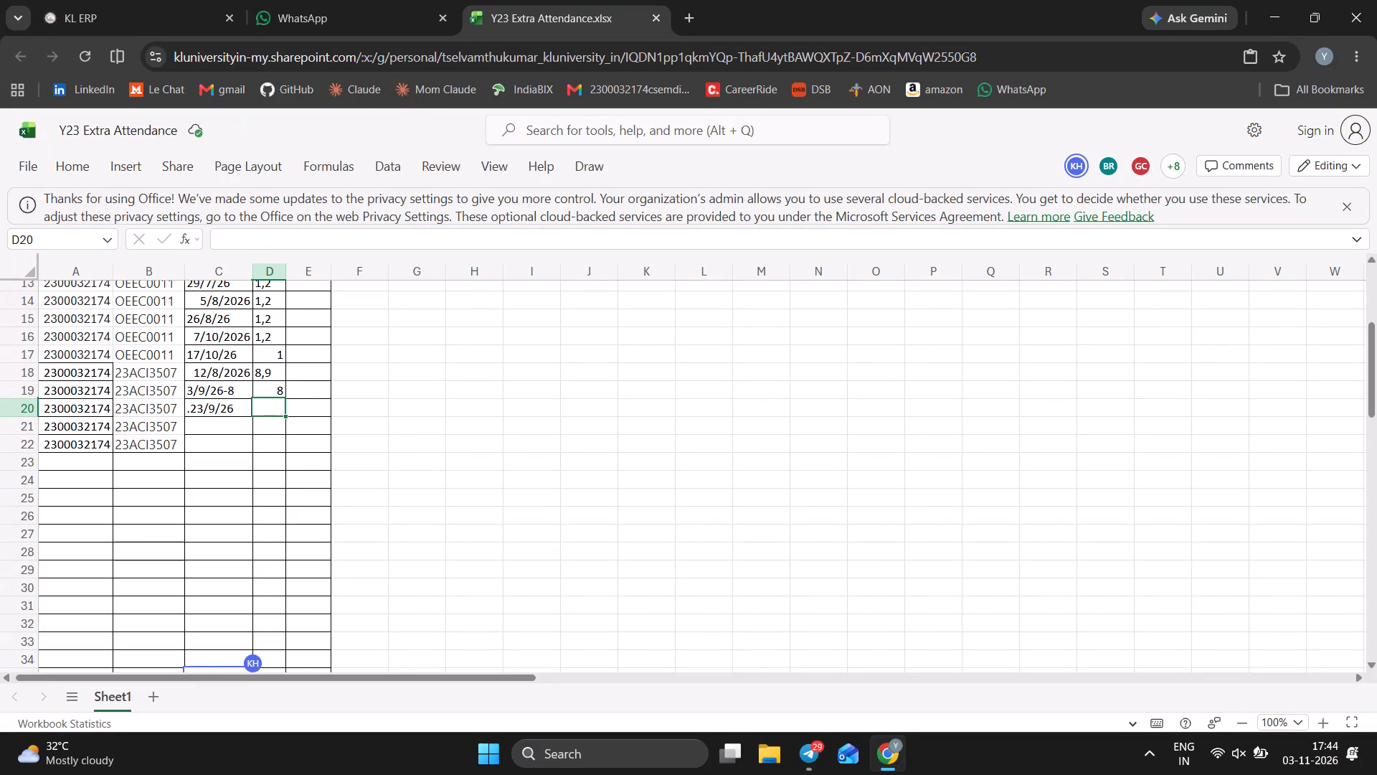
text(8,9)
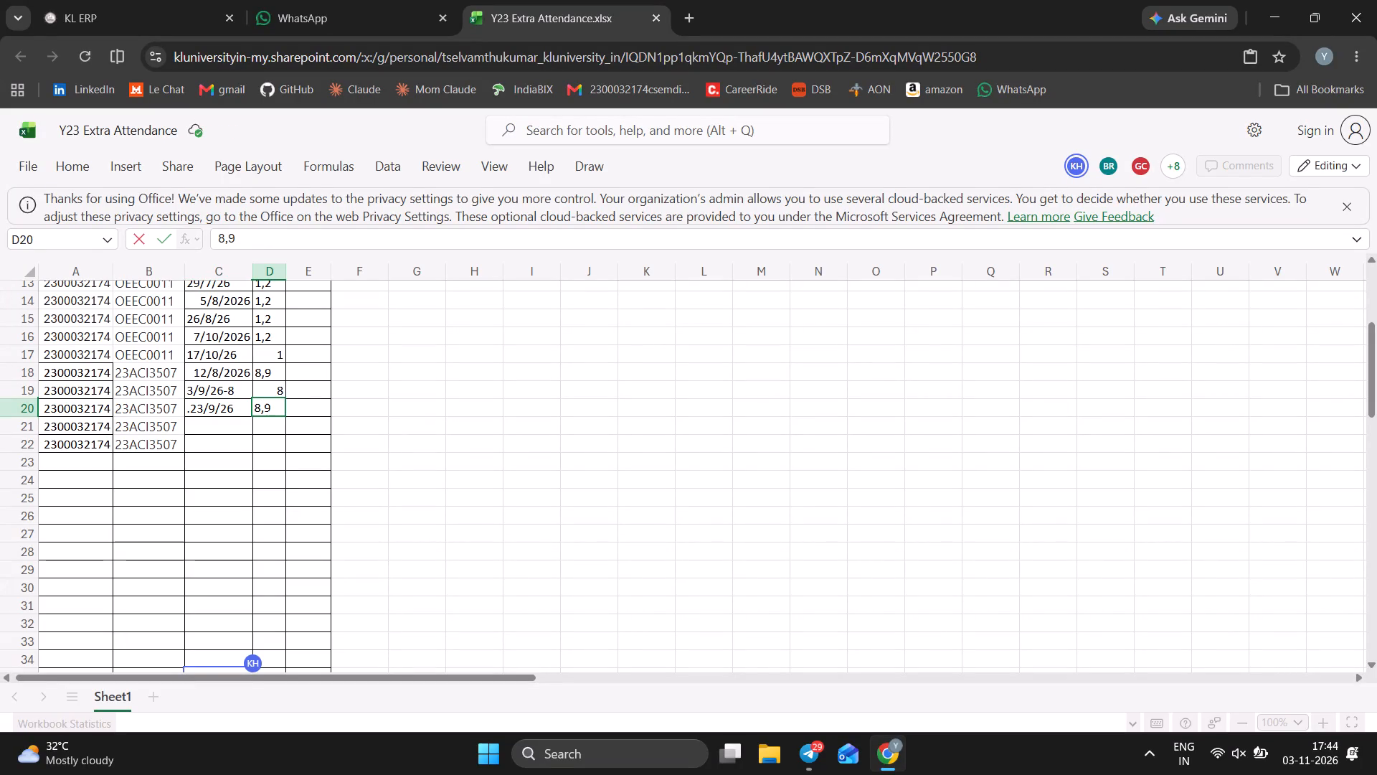
Remove the stray leading period from the date in cell C20 so it reads 23/9/26.
click(219, 406)
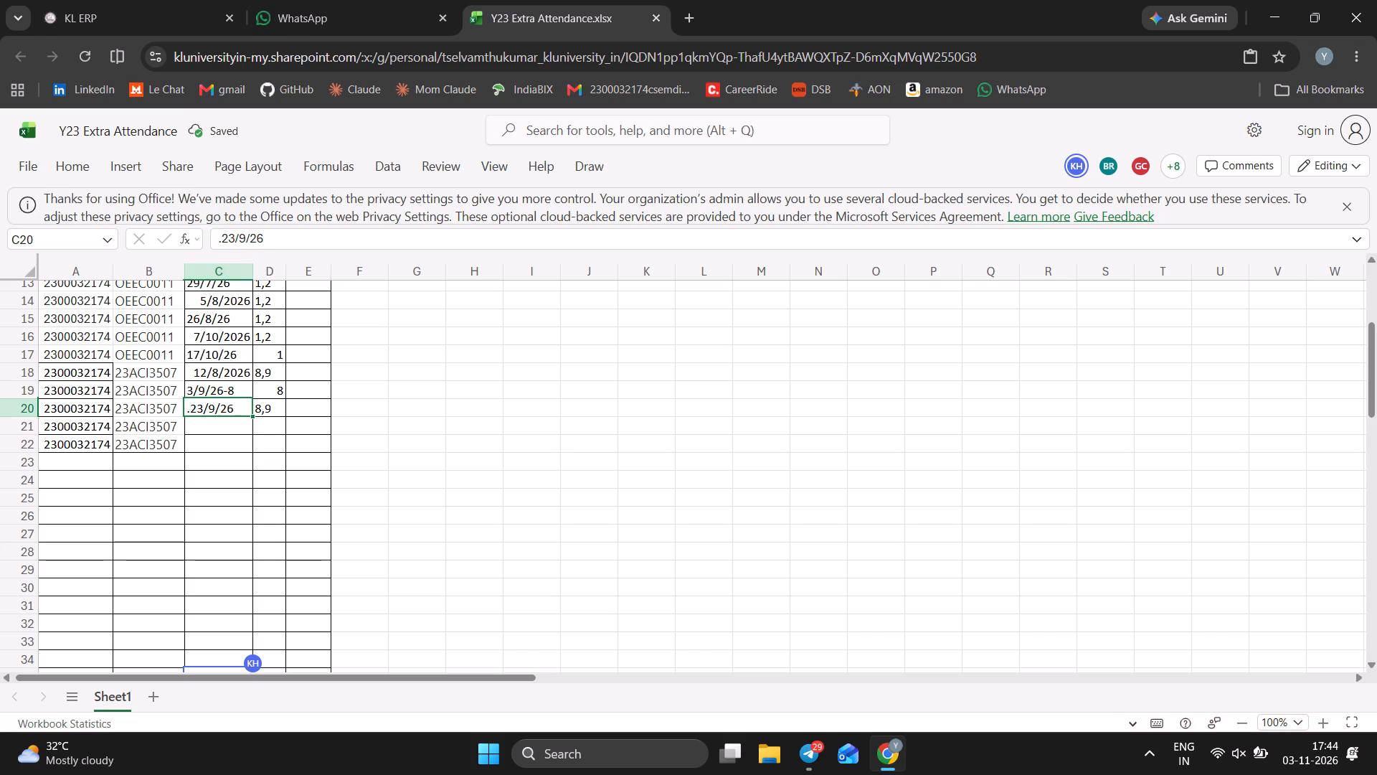
click(219, 239)
key(Right)
key(BackSpace)
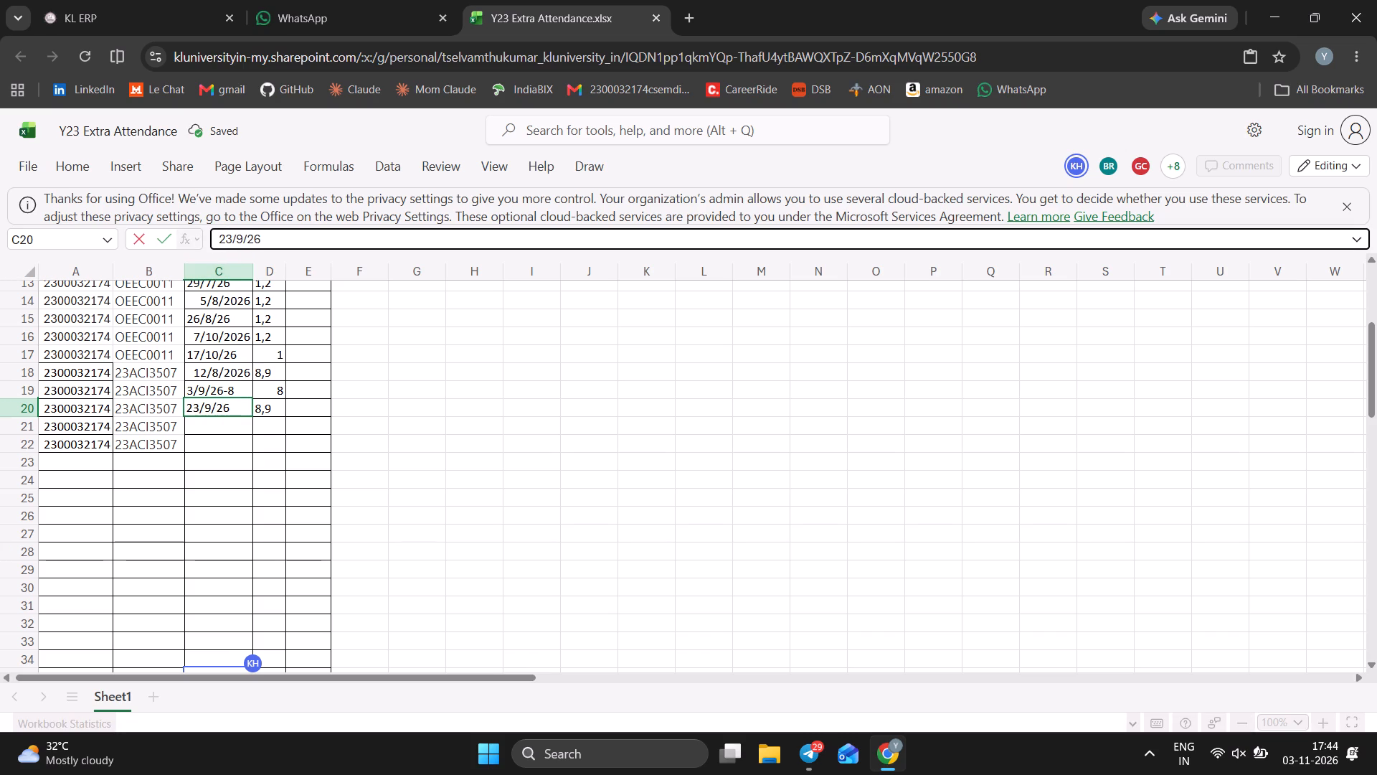
click(212, 431)
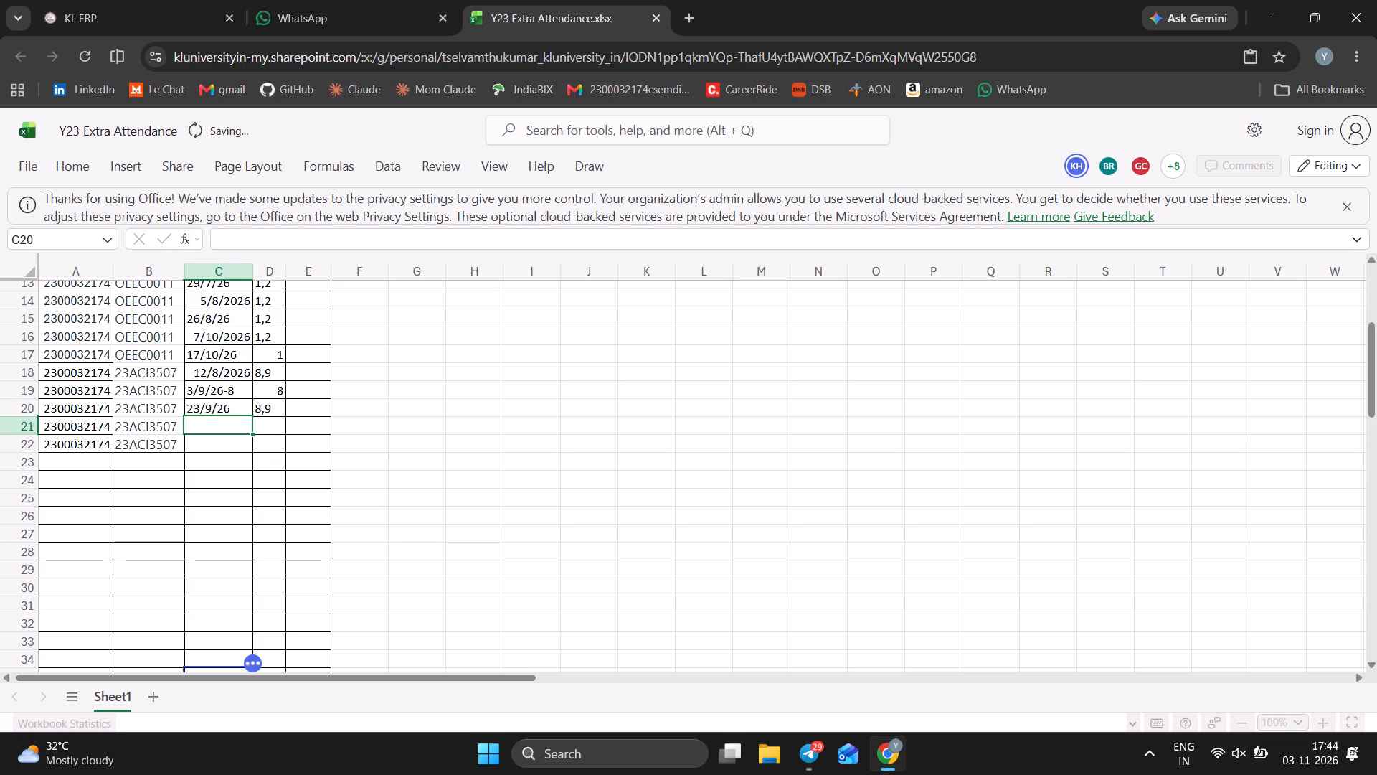
Remove the trailing hour suffix from the date in cell C19 so it reads 3/9/26.
click(241, 393)
click(269, 232)
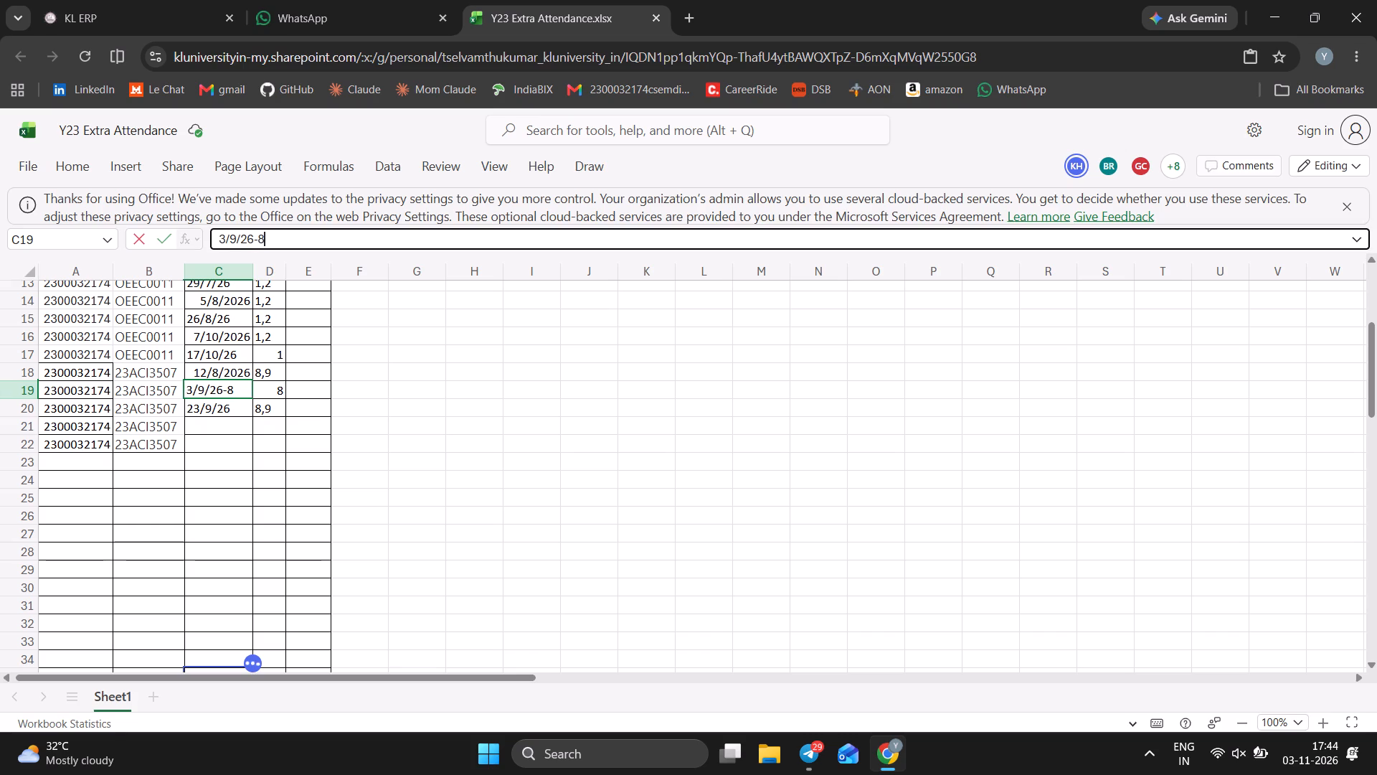
key(BackSpace)
key(BackSpace)
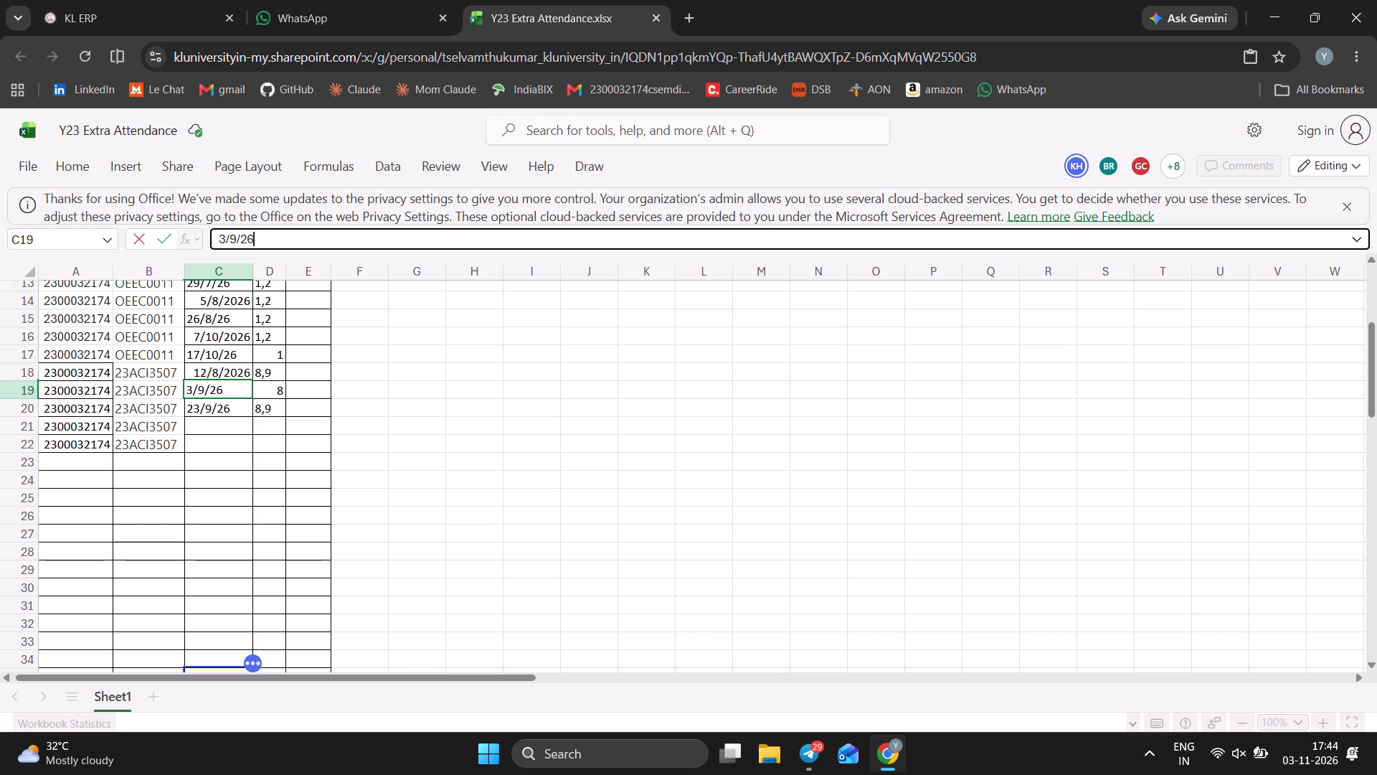
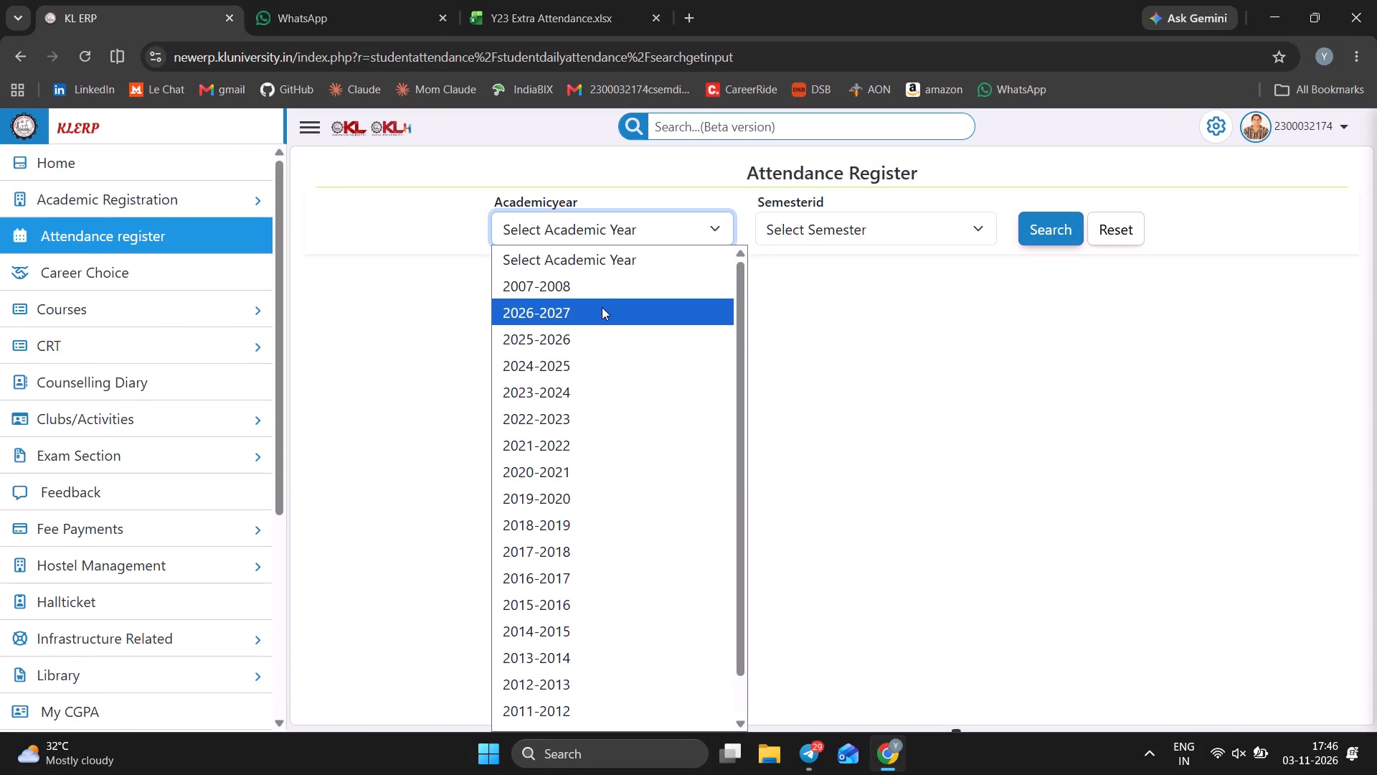
Set the attendance register search criteria to academic year 2026-2027 and semester Odd Sem.
click(598, 303)
click(853, 227)
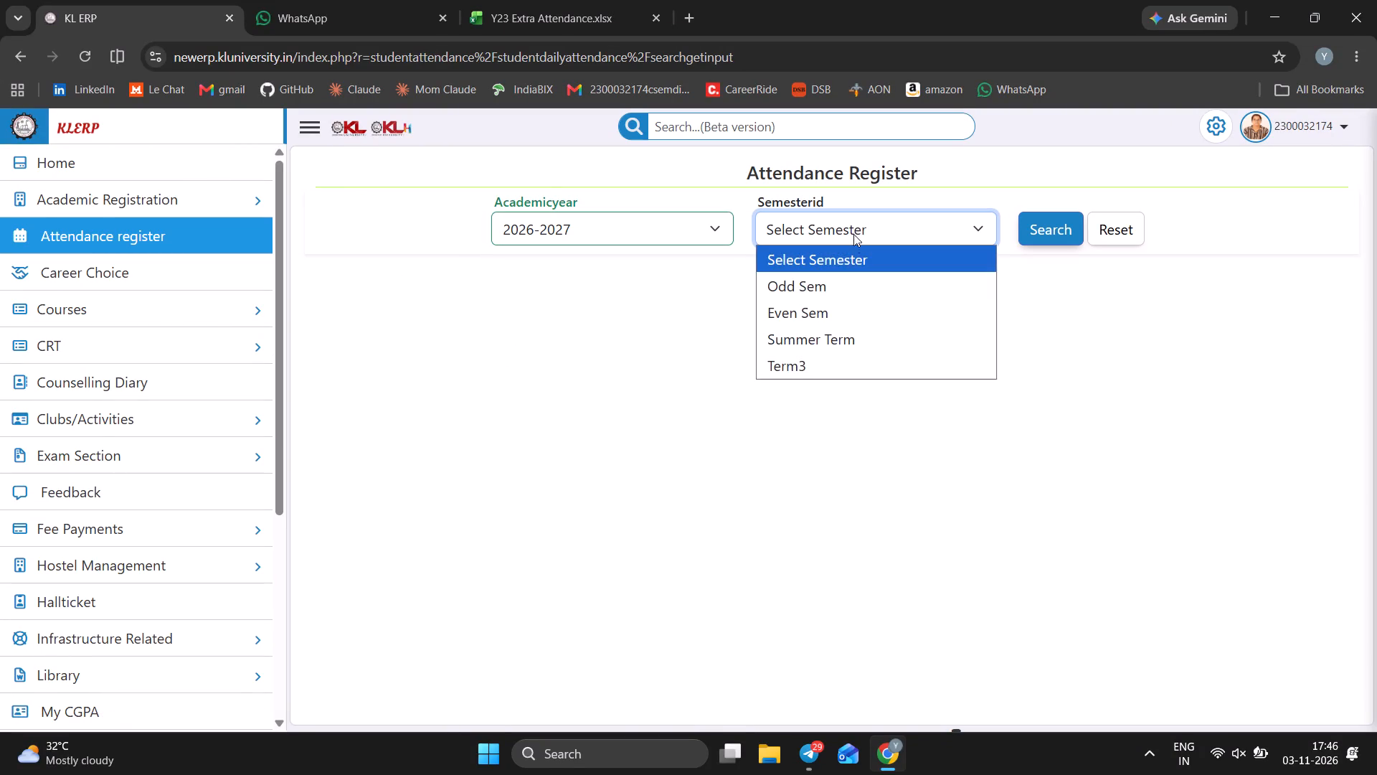
click(833, 284)
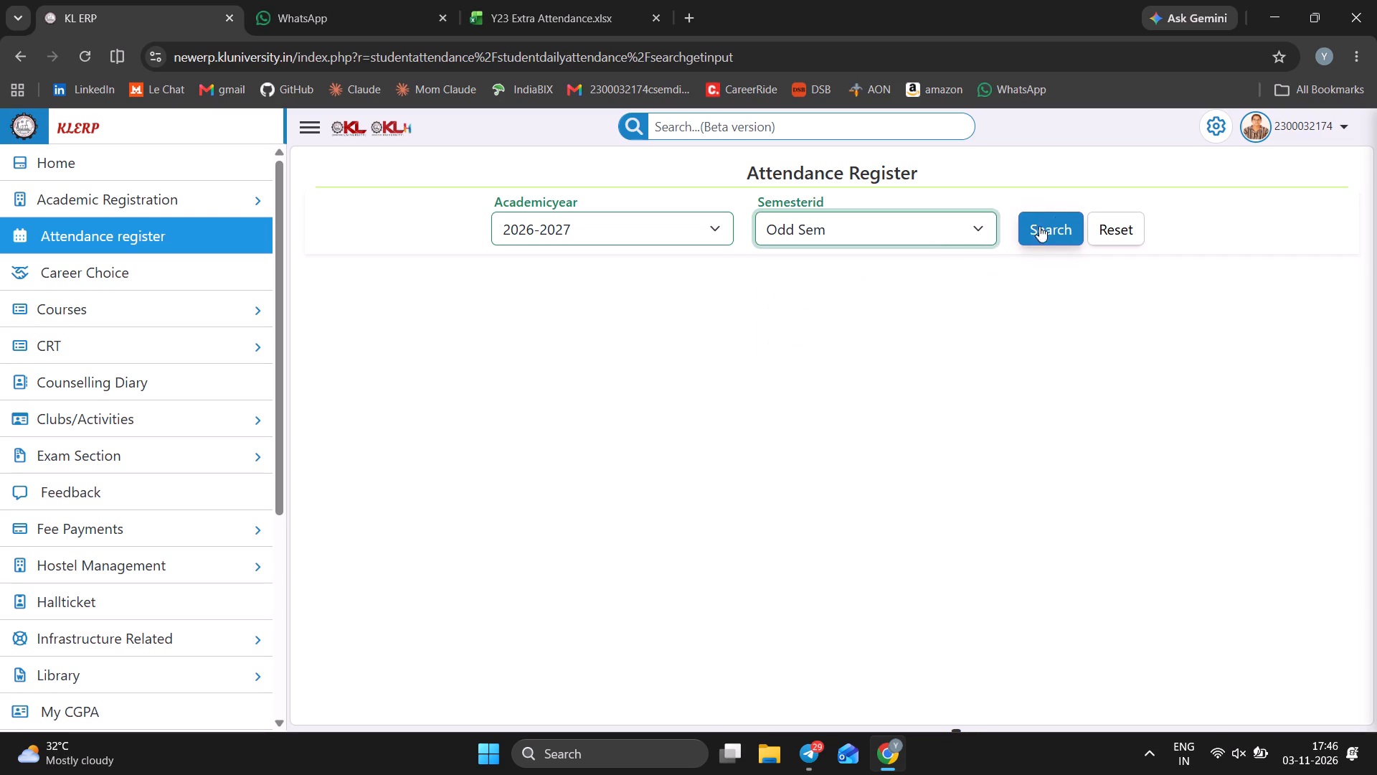
Search the attendance register for academic year 2026-2027, Odd Sem, retrying the search if no records load.
click(1056, 217)
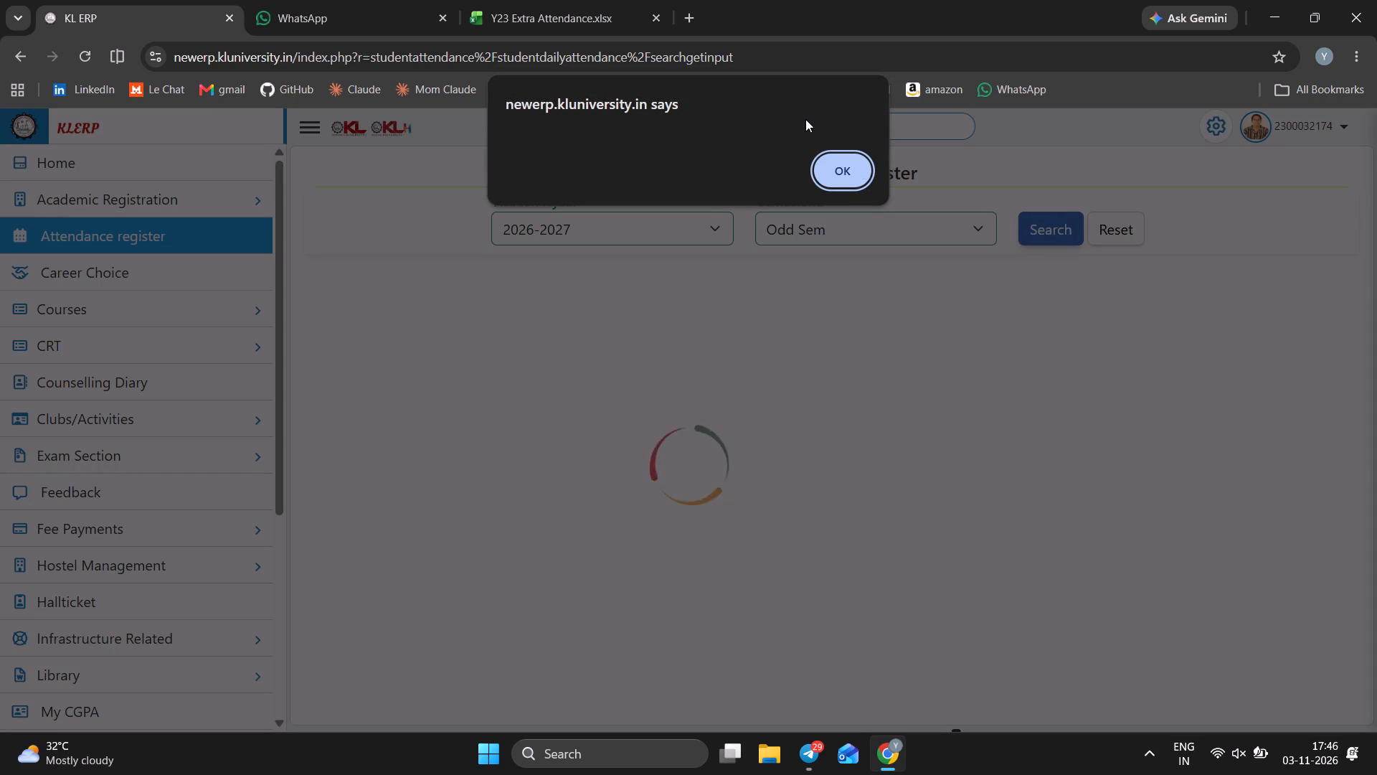
click(831, 169)
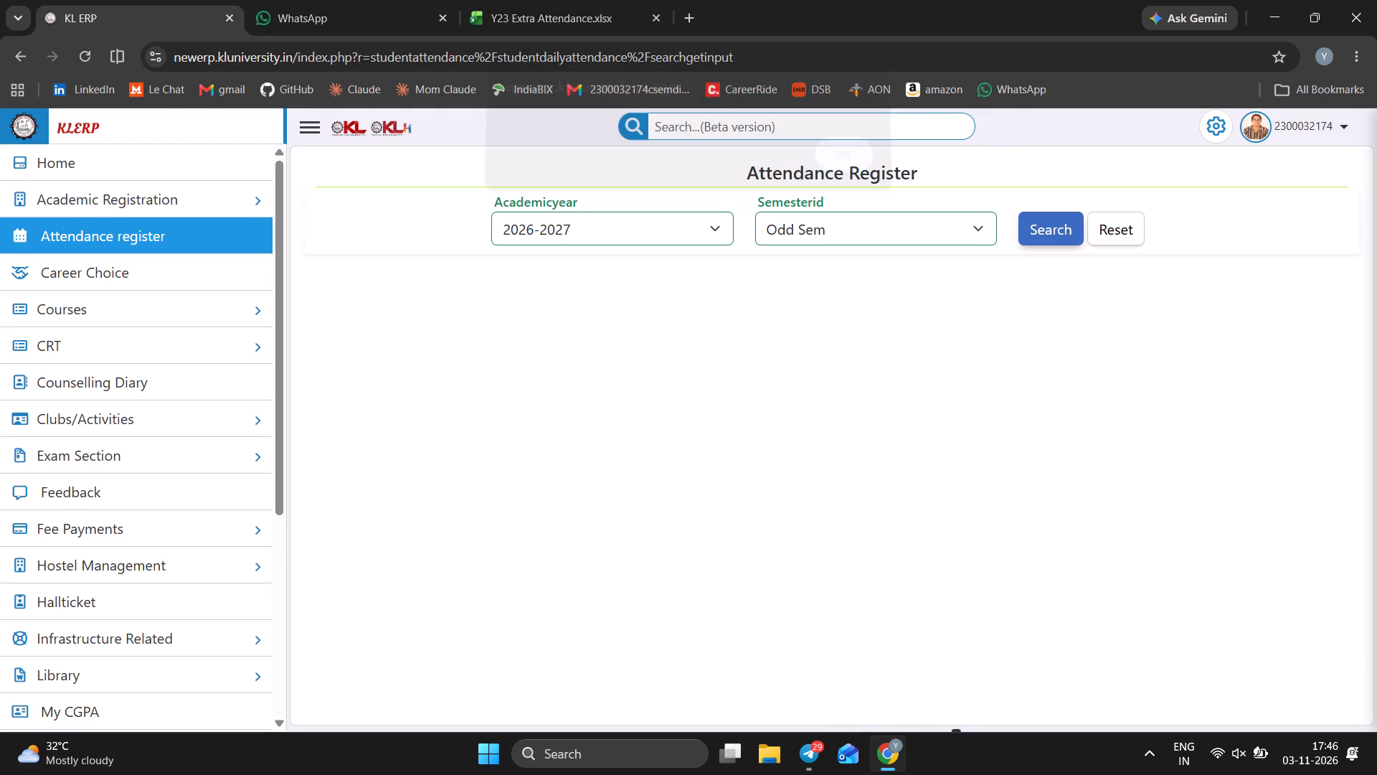
click(1050, 227)
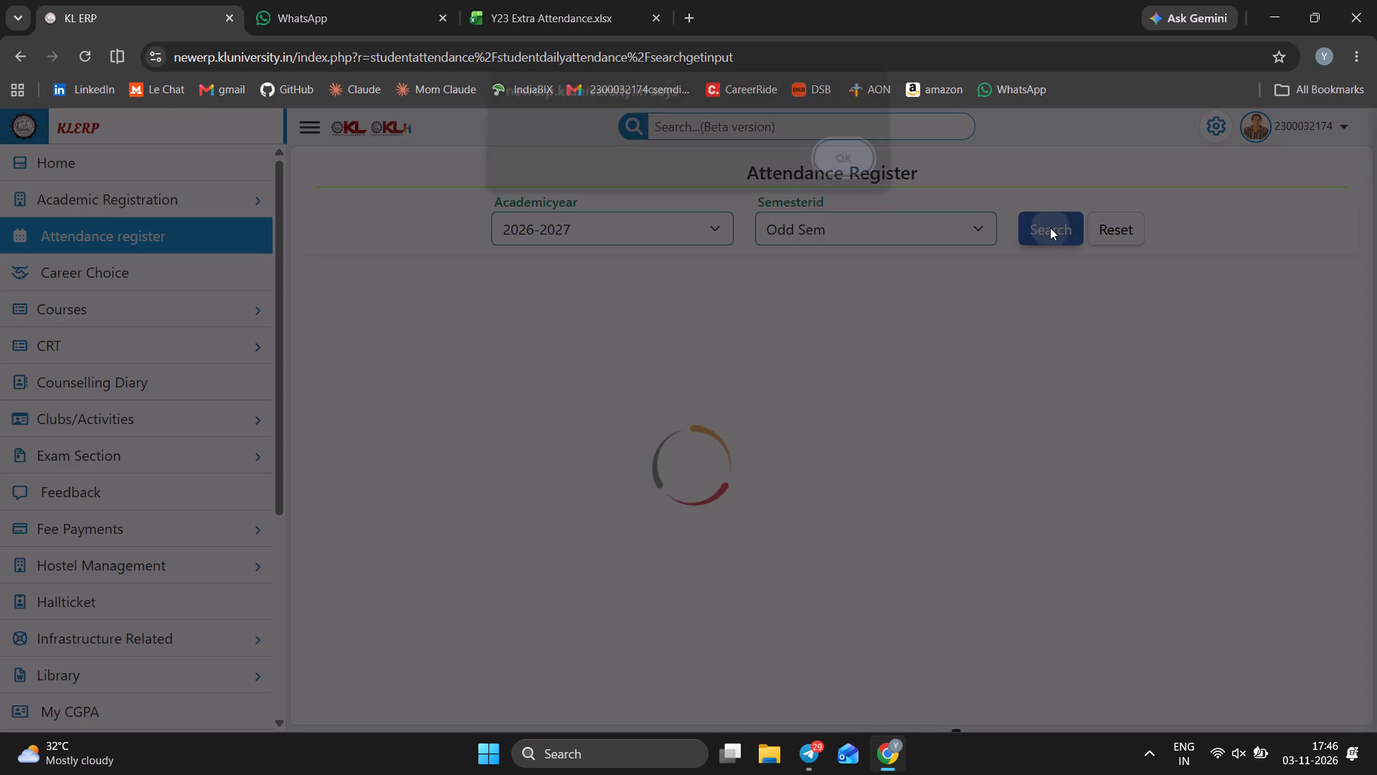
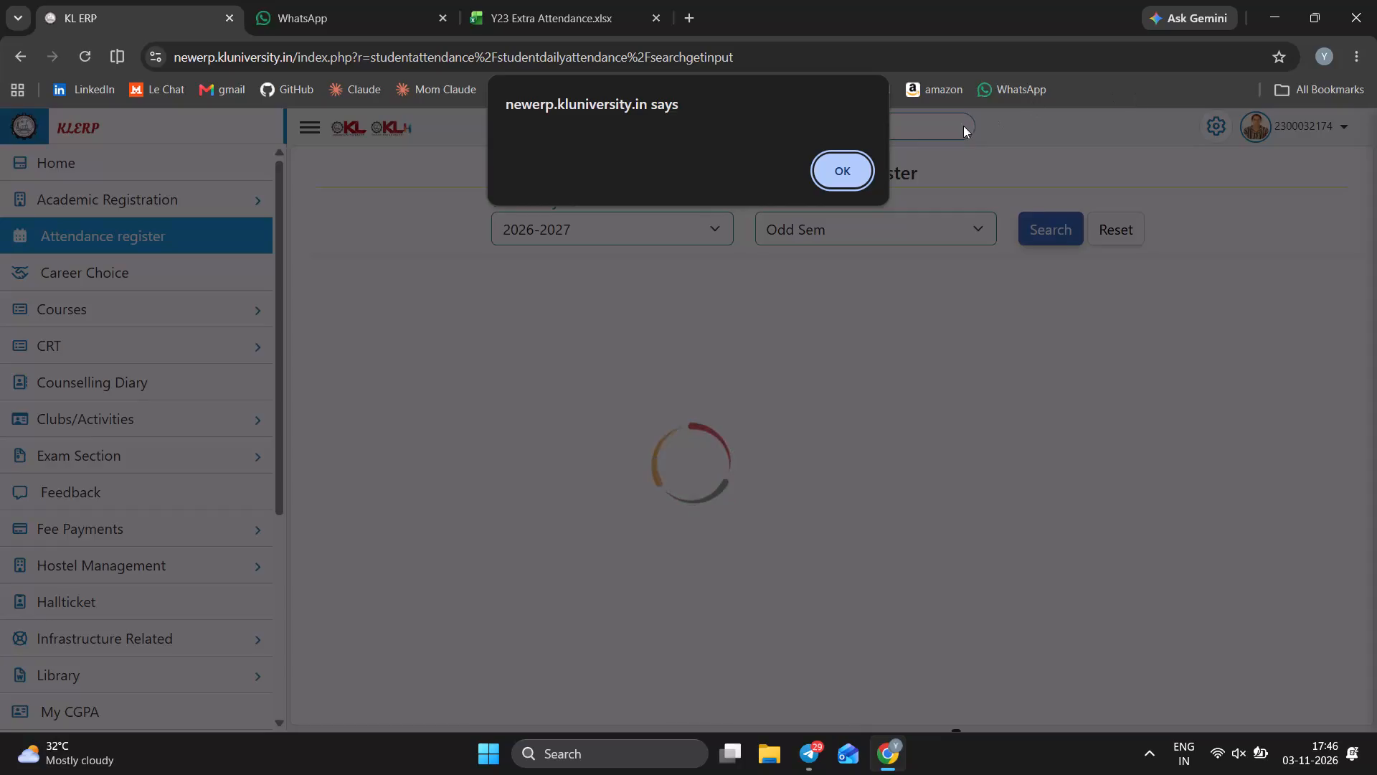
Dismiss the alert raised by the attendance register search.
click(848, 169)
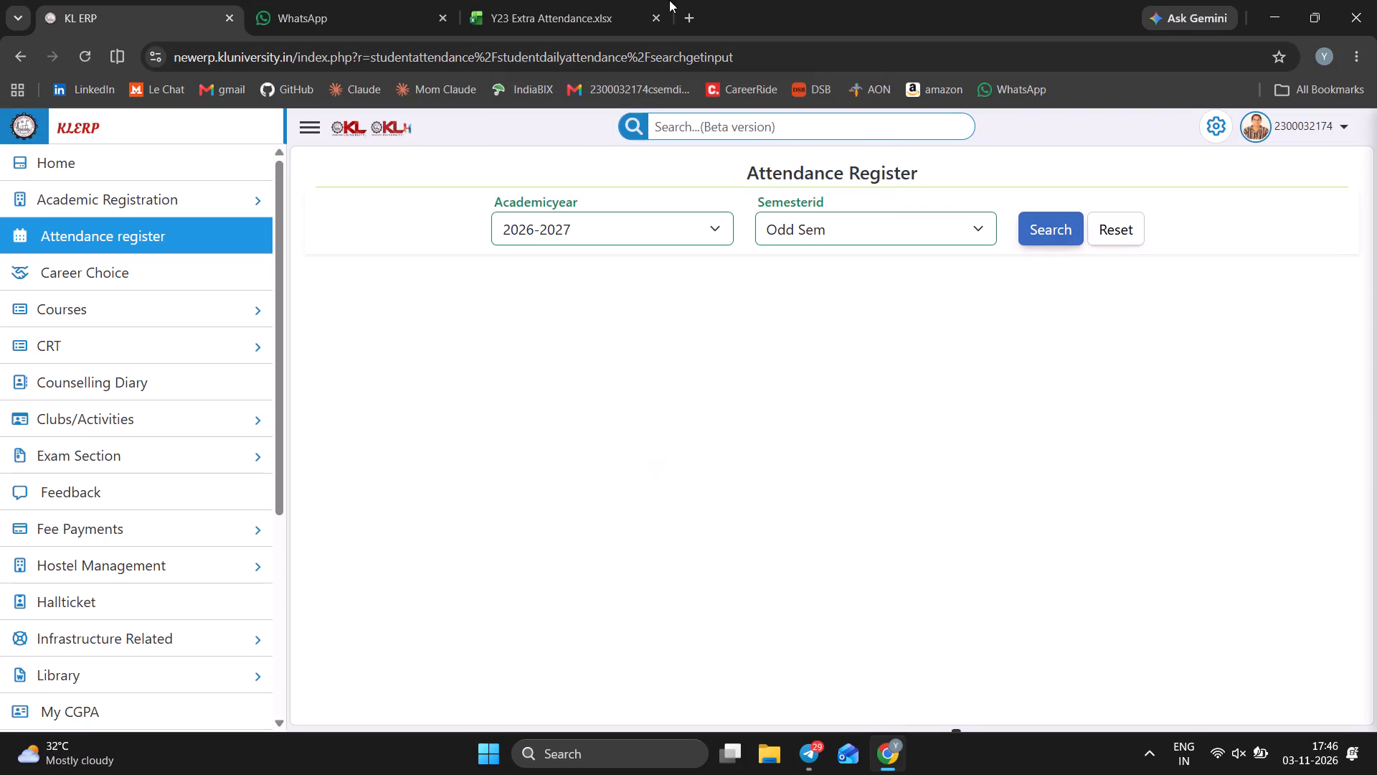
In the Y23 Extra Attendance workbook, take a screenshot of the student's OEEC0011 and 23ACI3507 entries in rows 12 to 22.
click(595, 0)
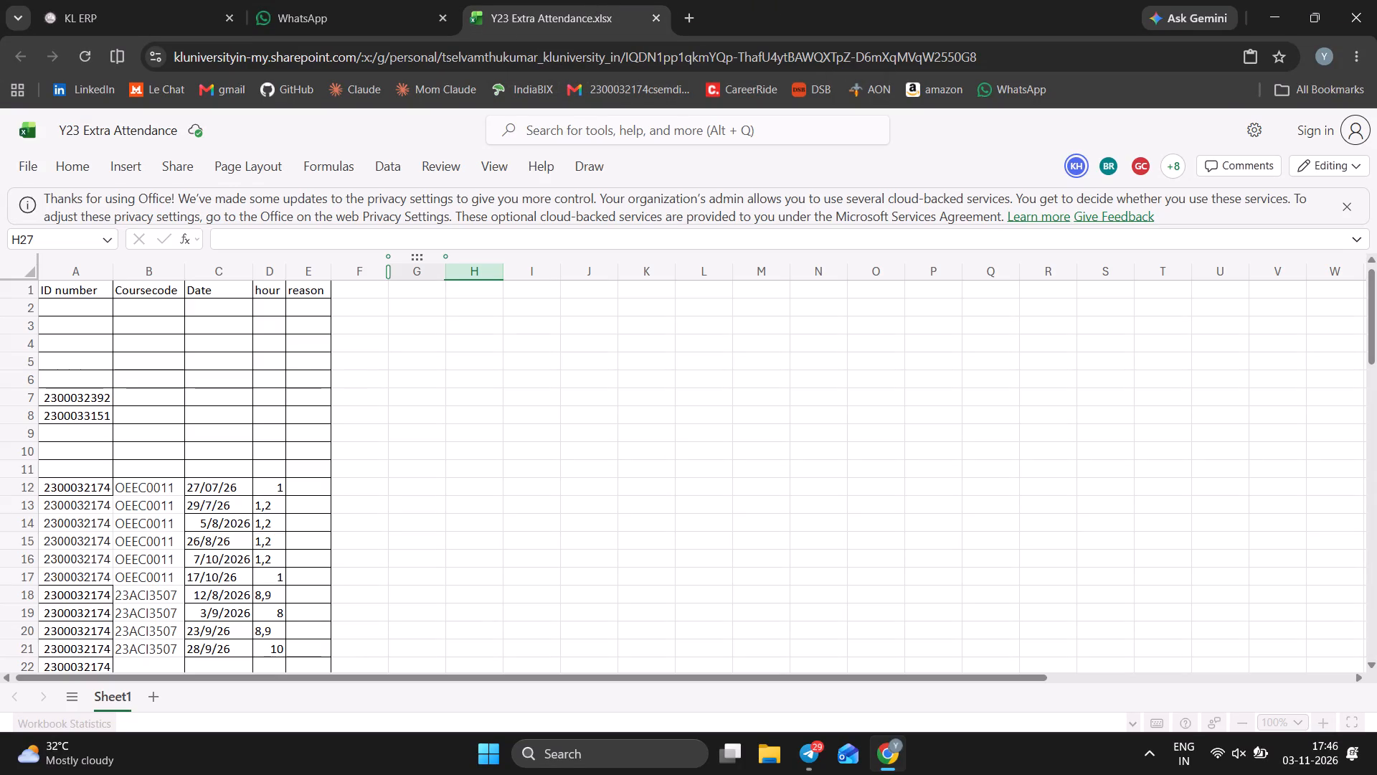
scroll(237, 431, right, 1)
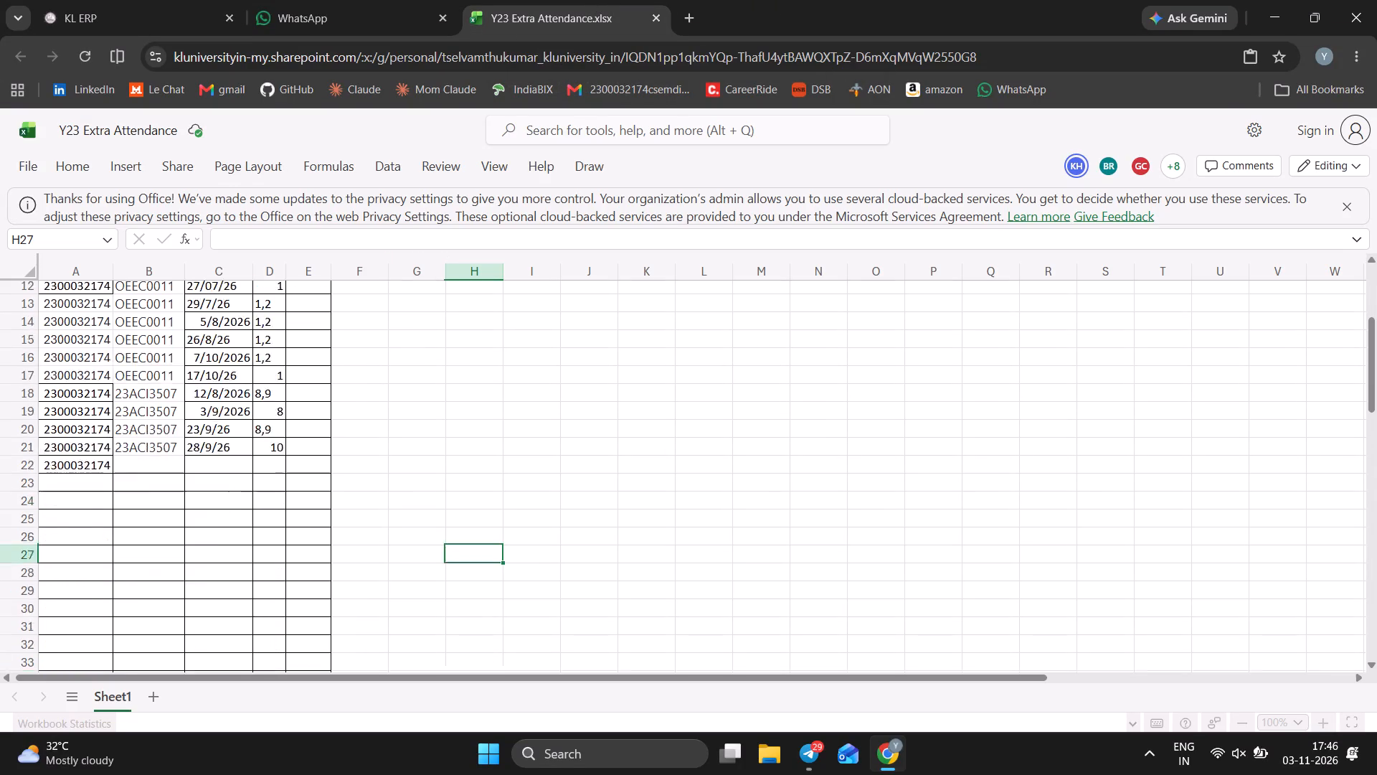
scroll(237, 431, right, 1)
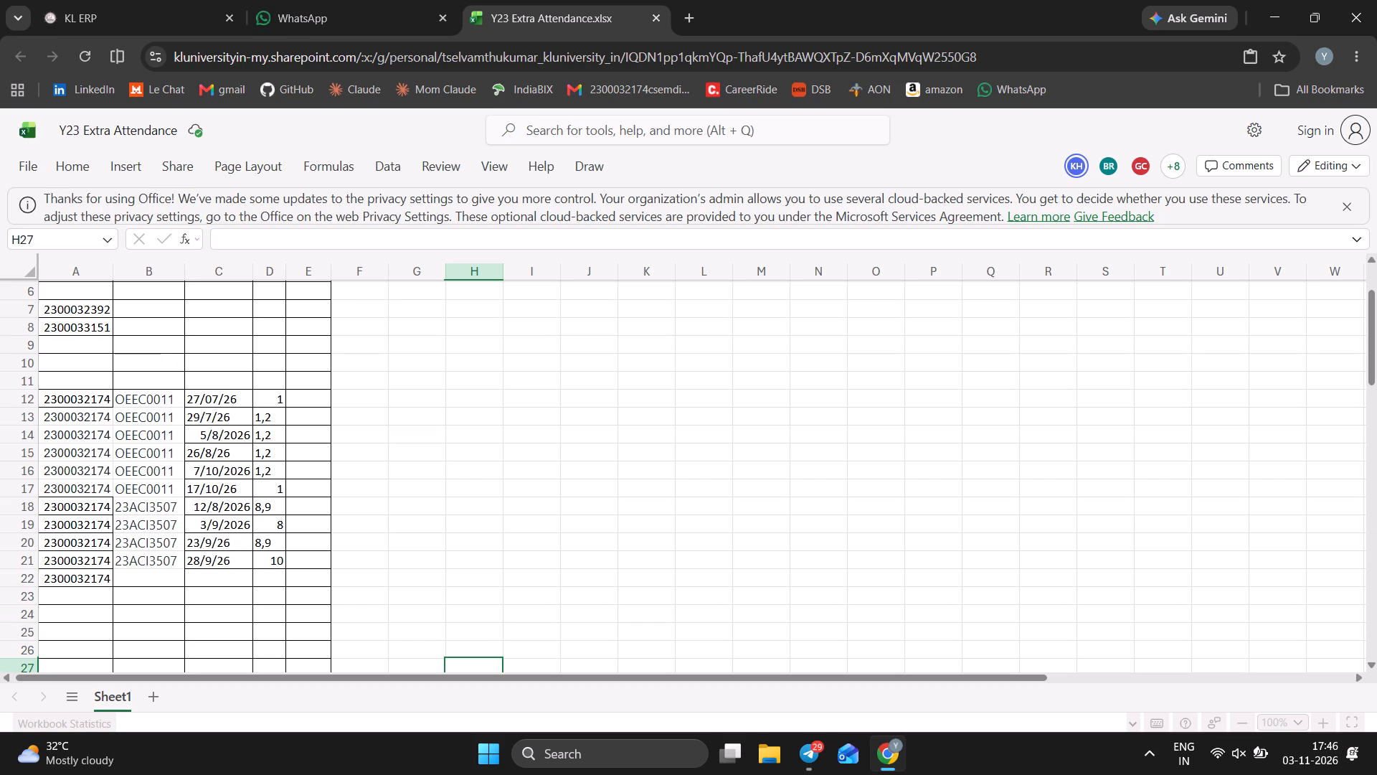
key(Print)
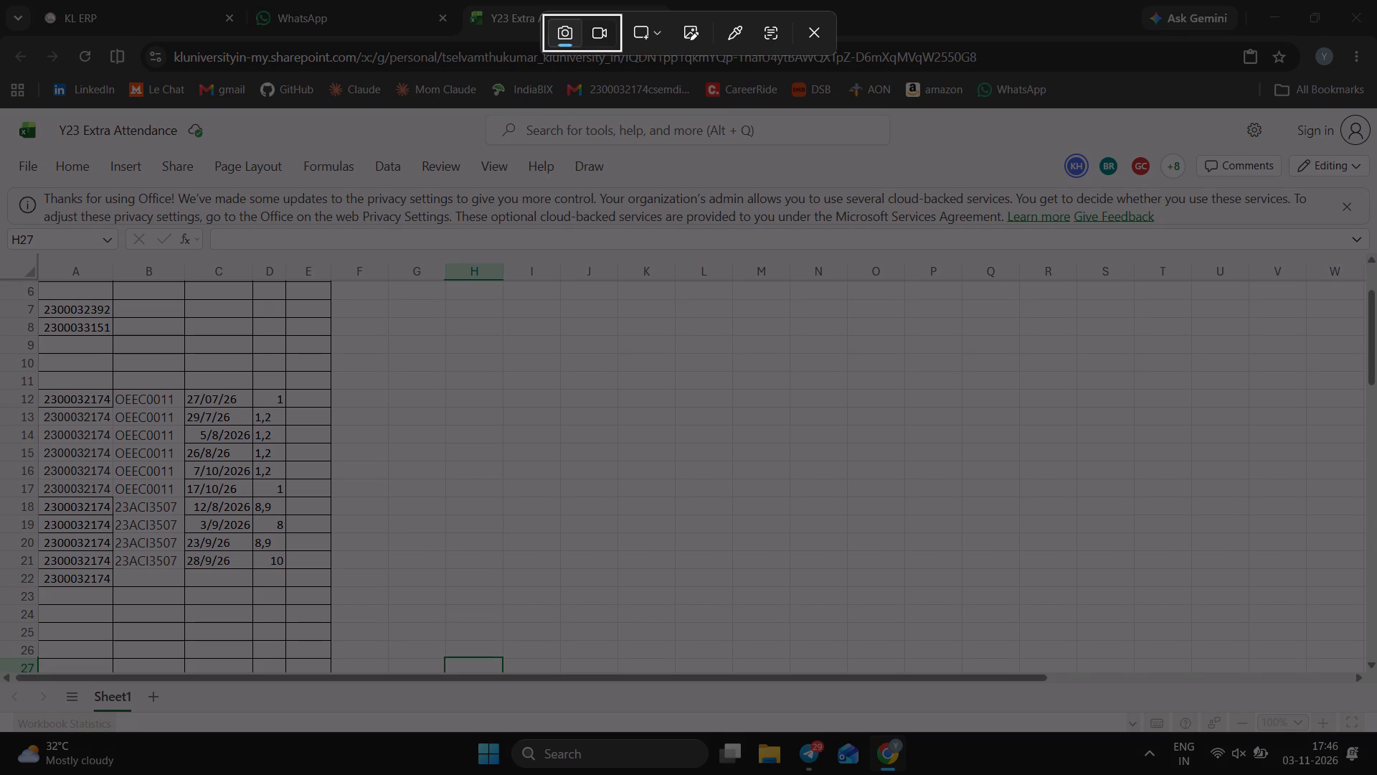
drag(20, 372, 331, 546)
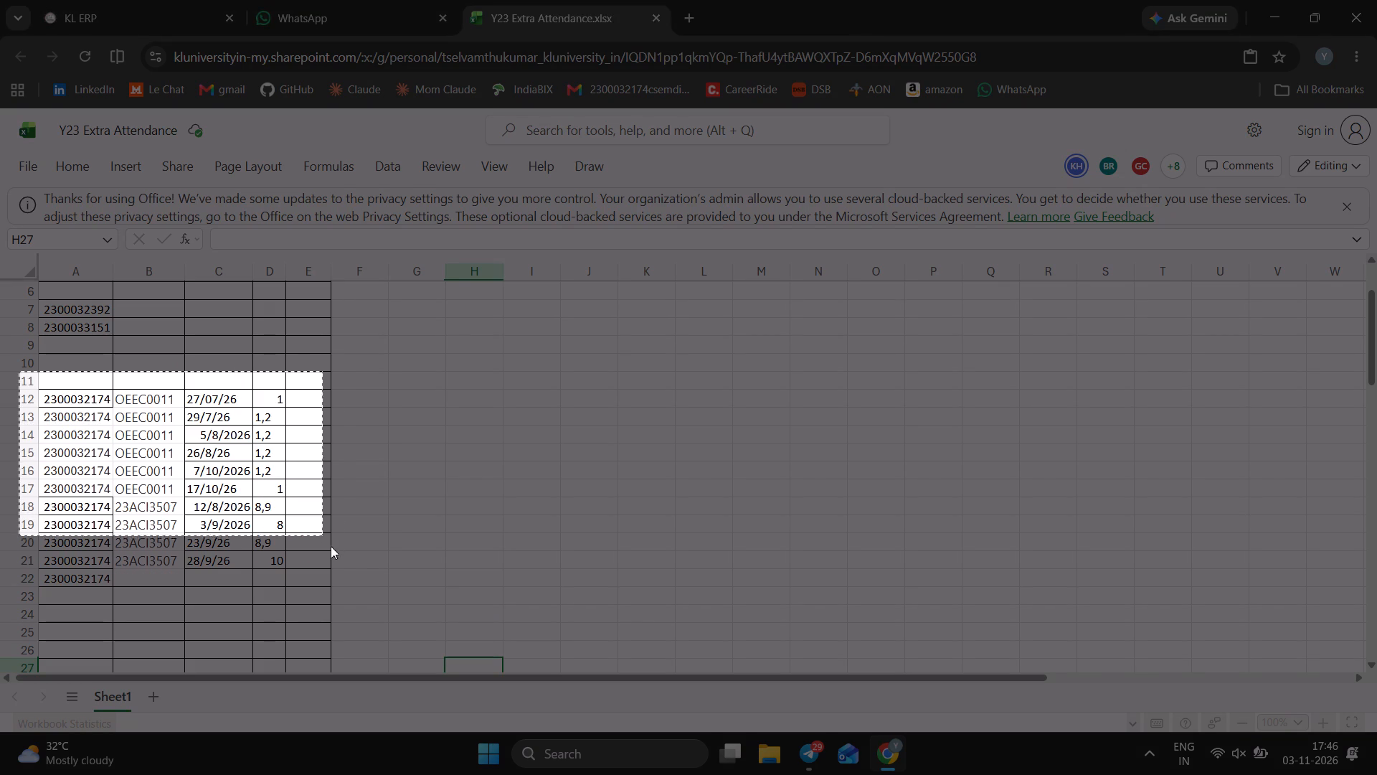
drag(331, 546, 357, 611)
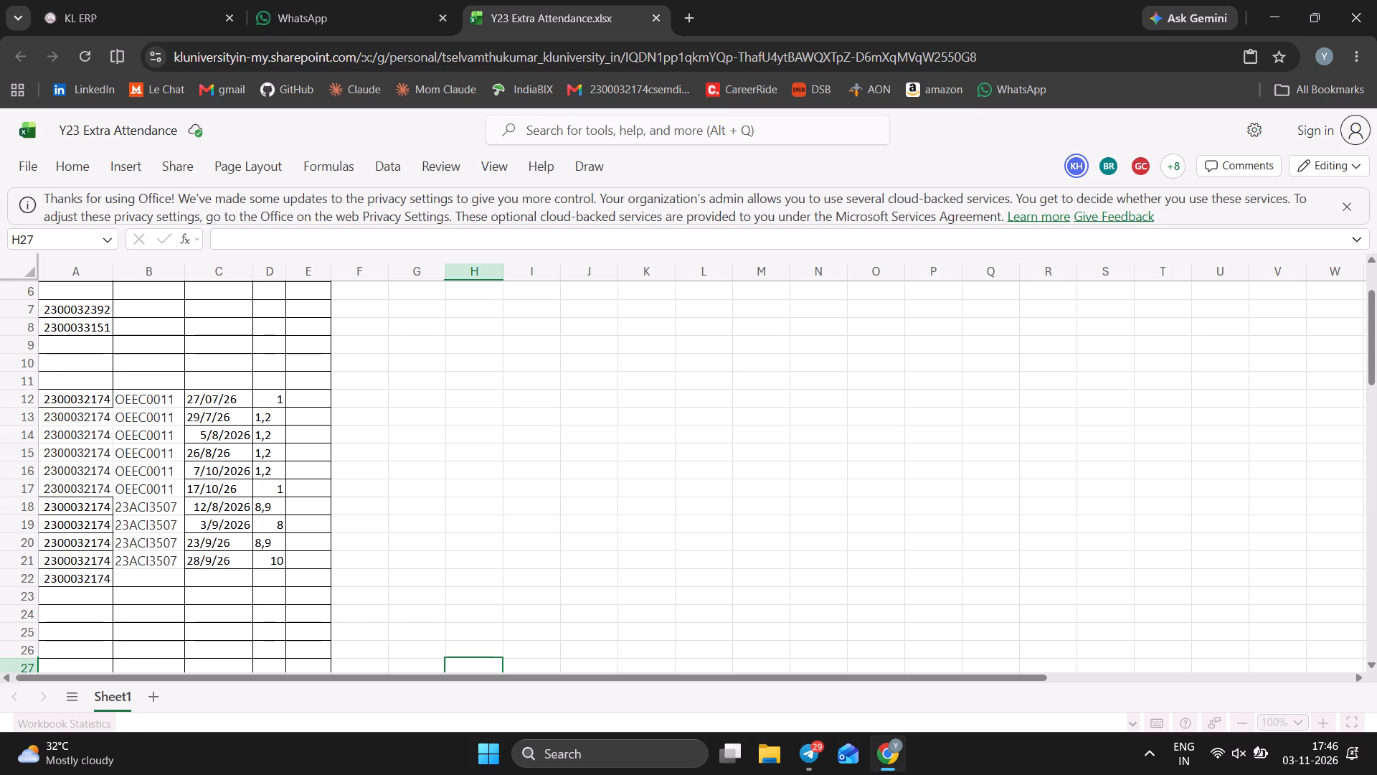
Enter the student's ID number in cell A23, below the existing entries.
click(80, 600)
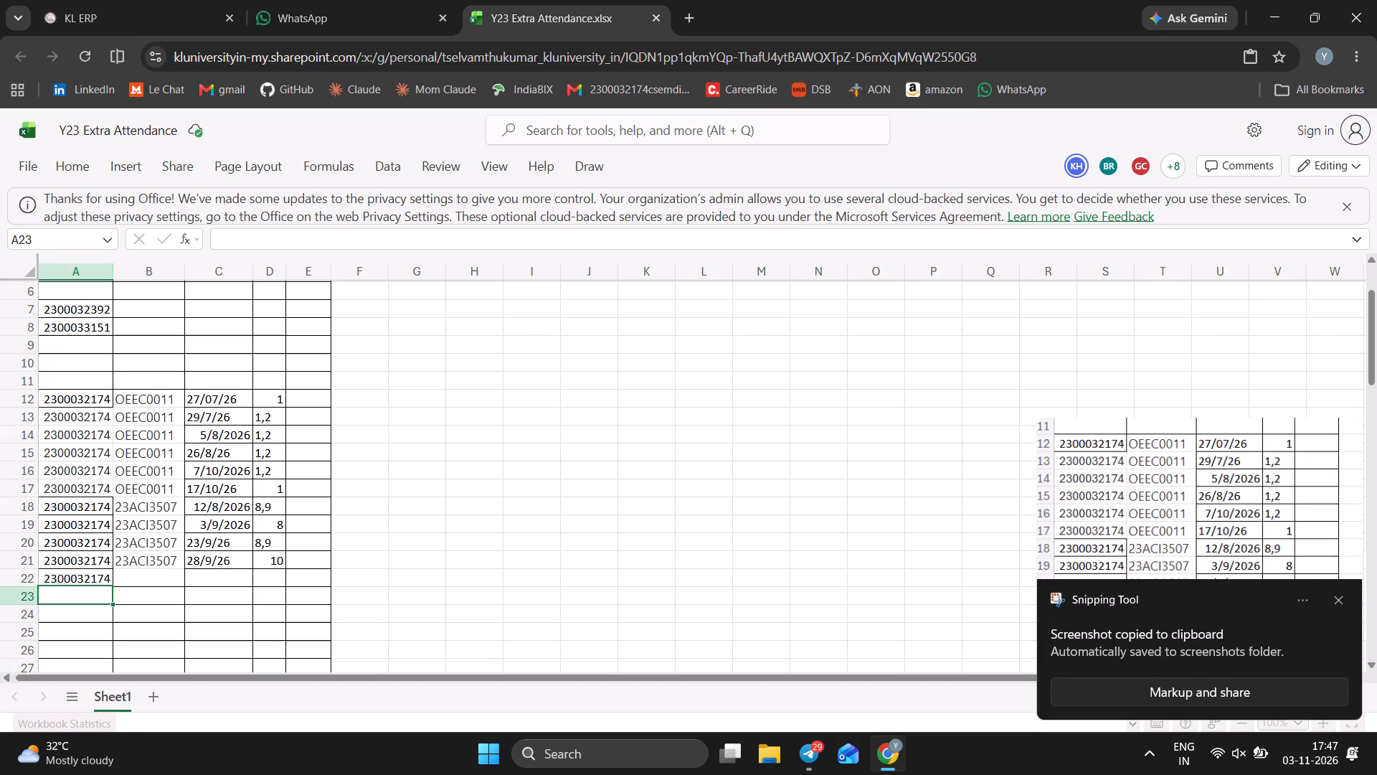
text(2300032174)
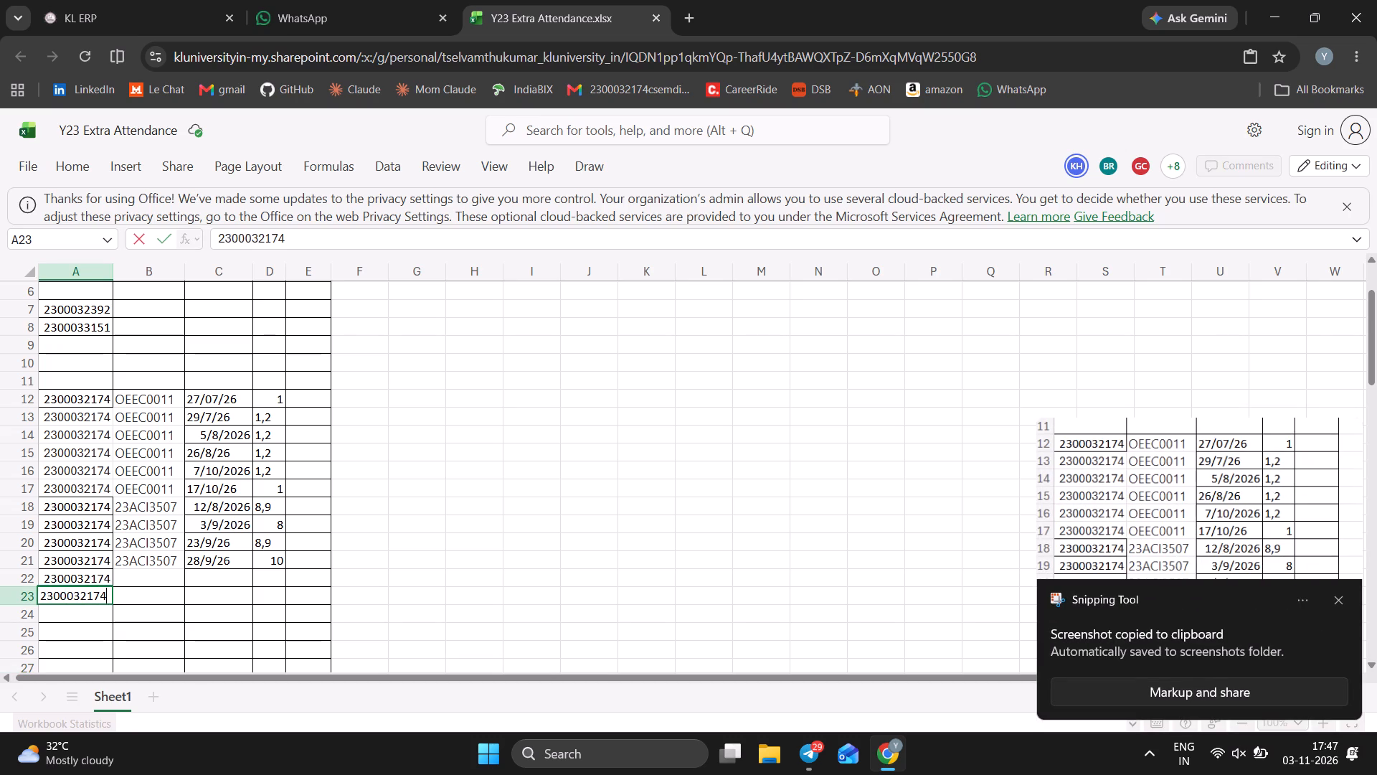
scroll(80, 600, down, 1)
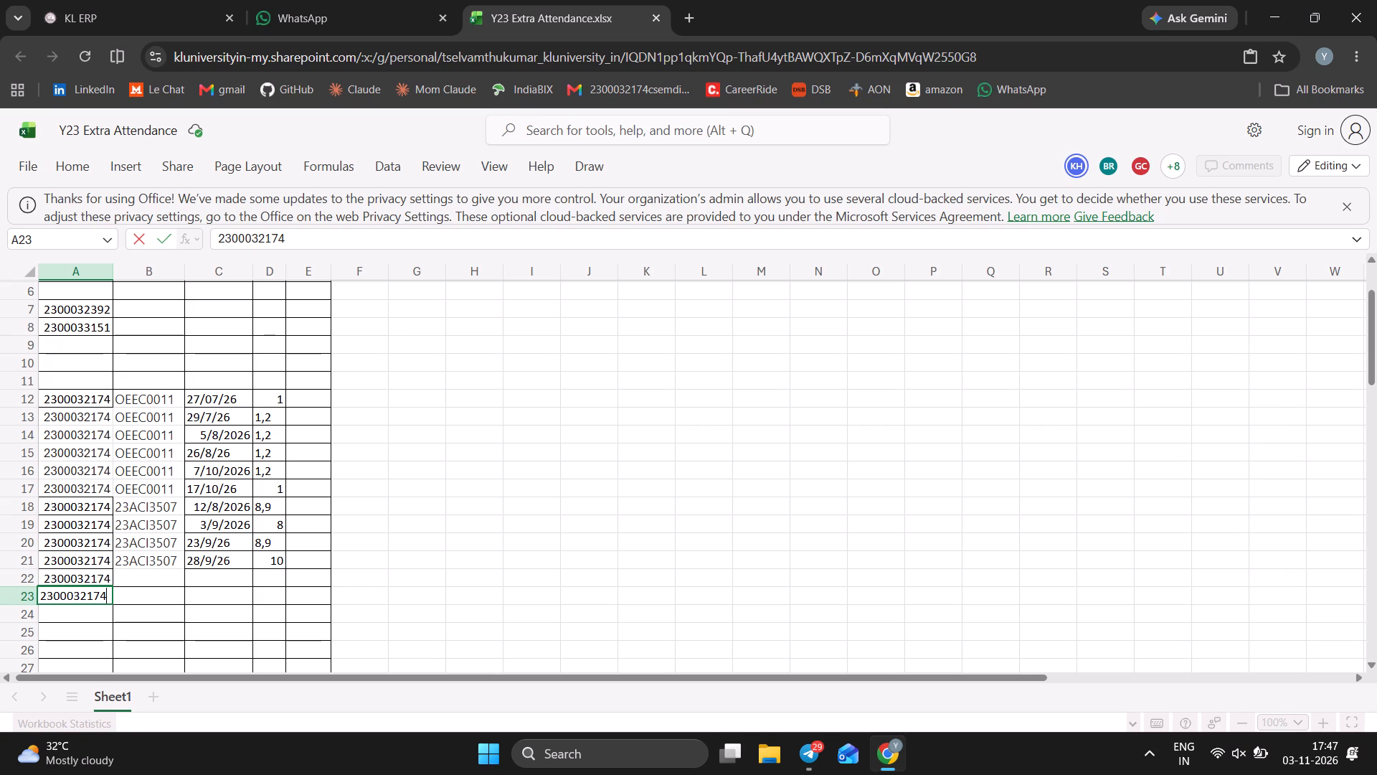
Return to the KL ERP site and expand the Exam Section to list its pages.
click(159, 0)
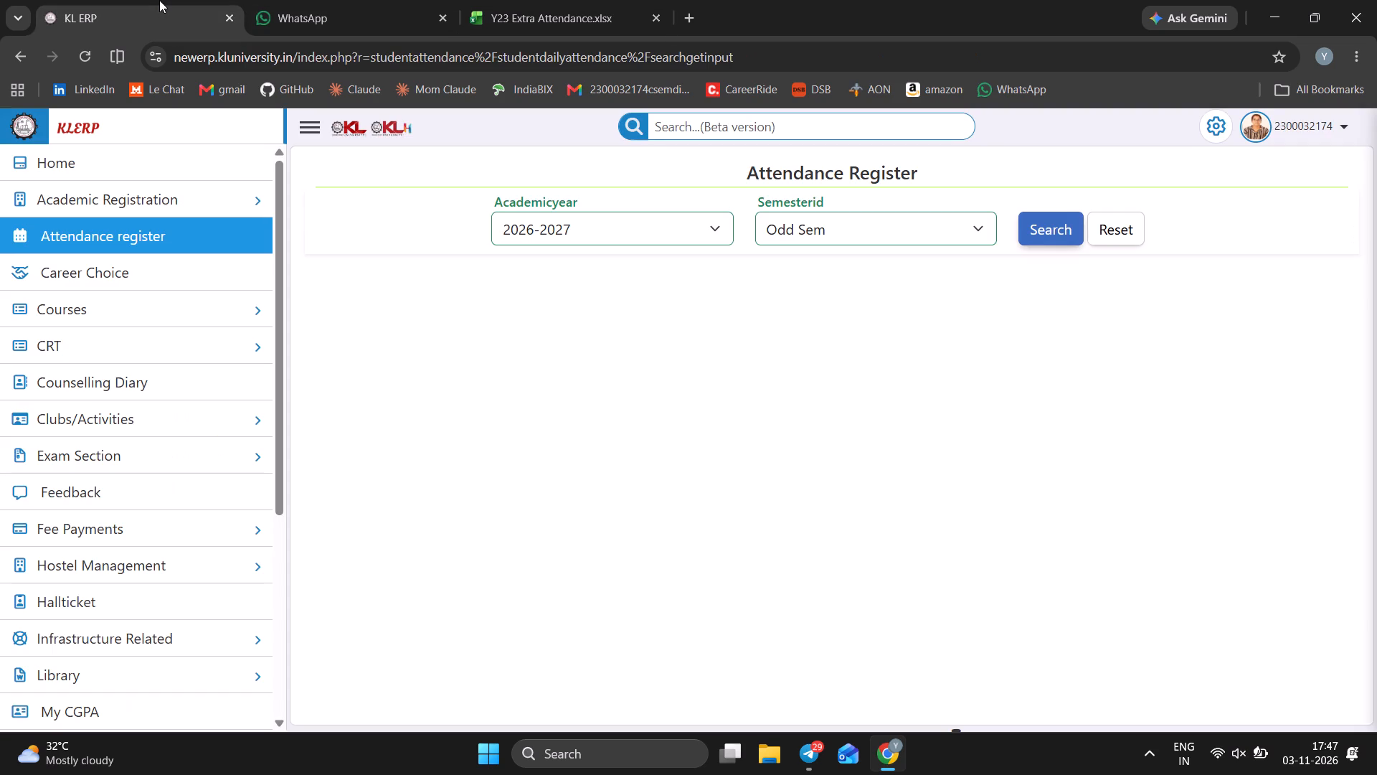
scroll(80, 407, right, 5)
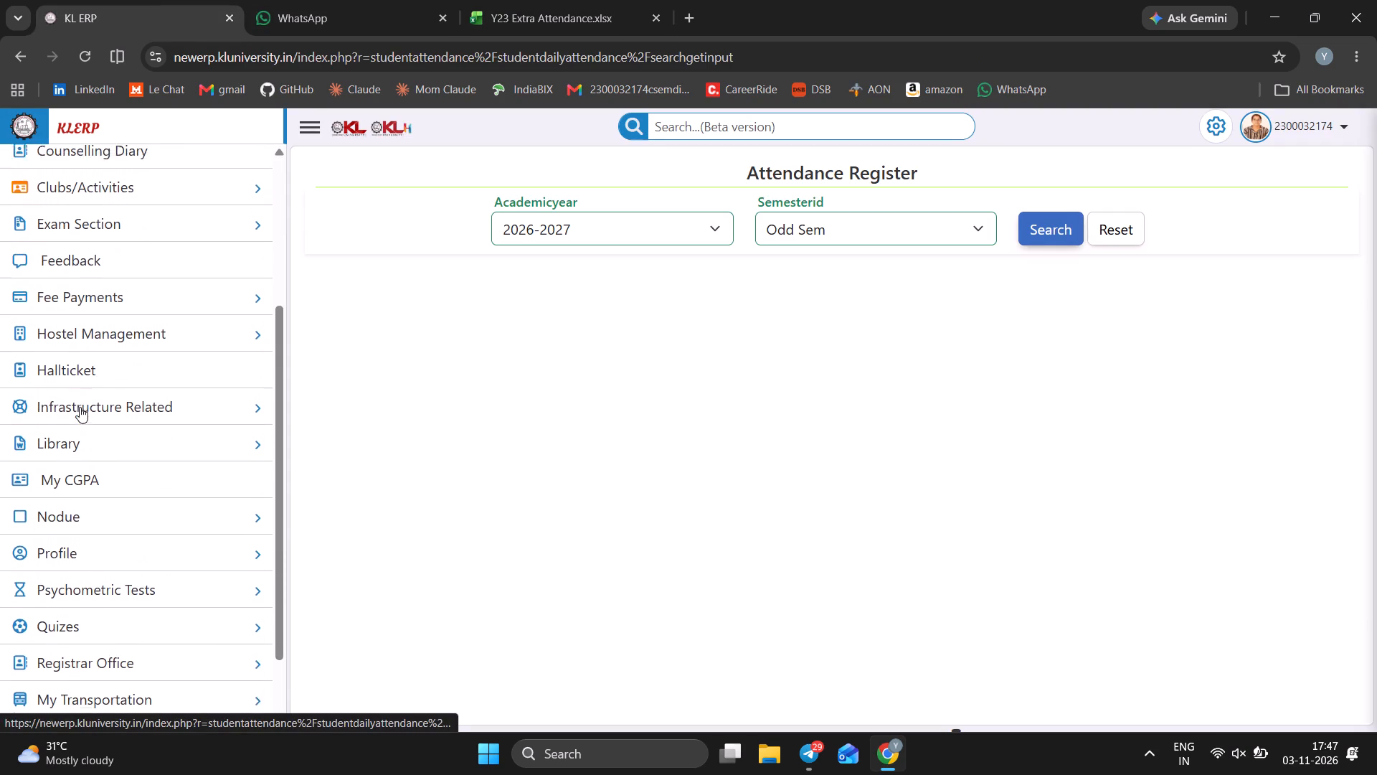
scroll(80, 407, up, 1)
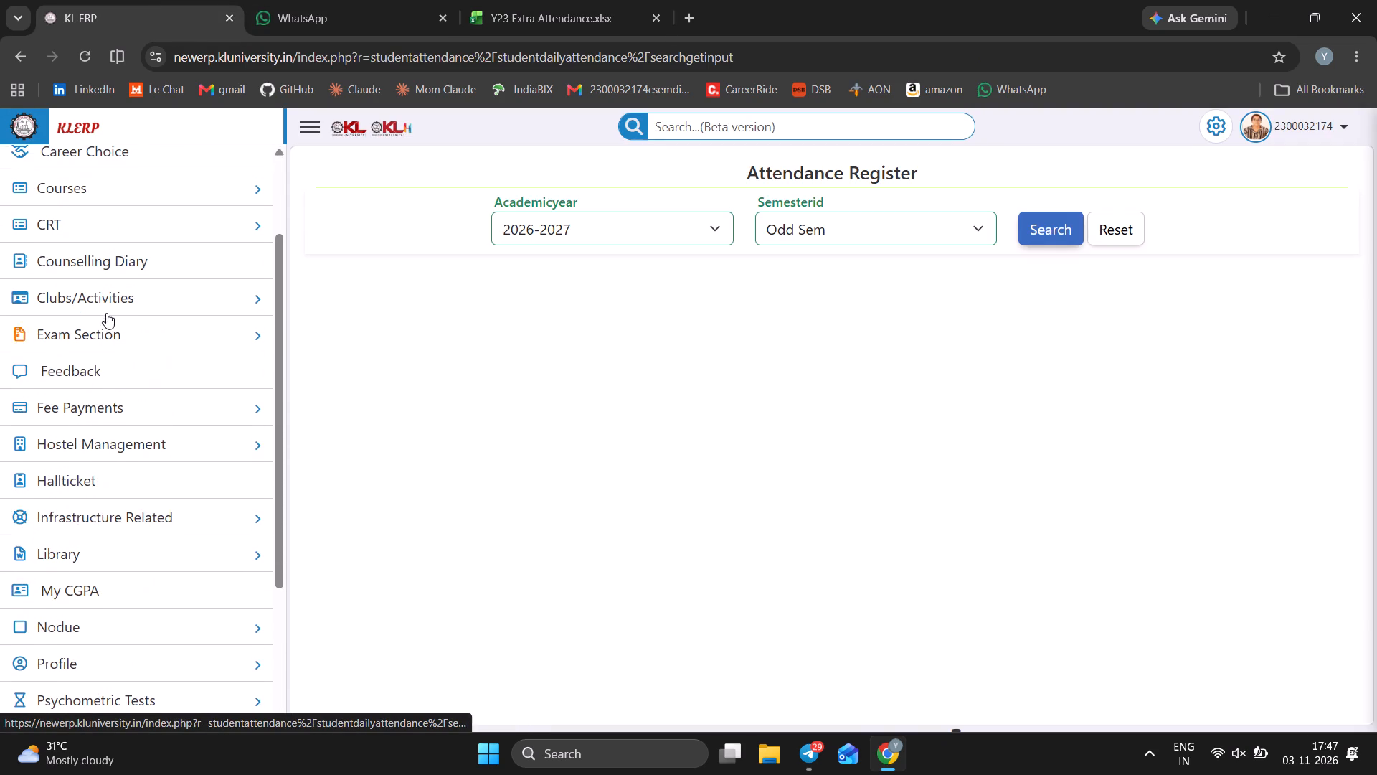
click(94, 335)
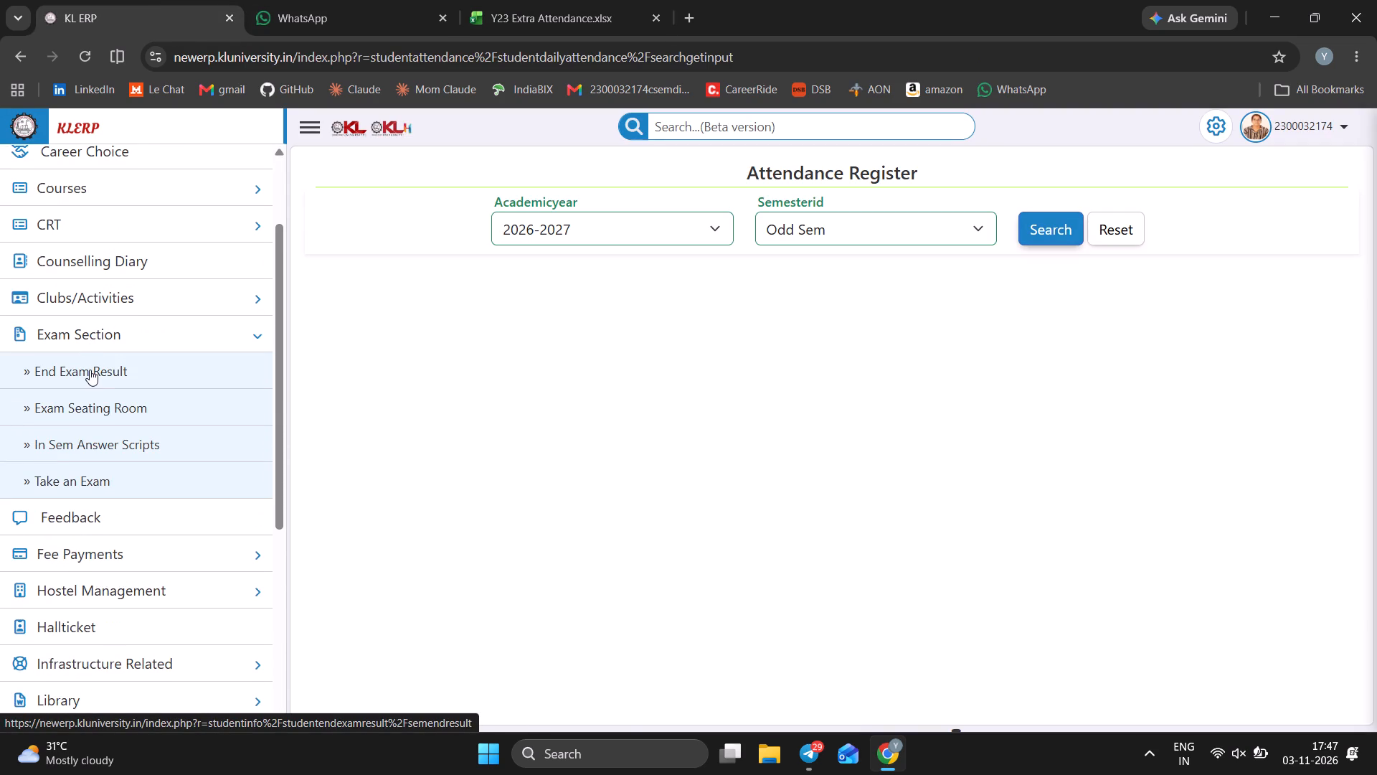
Open the Exam Seating Room page and look through the student's exam room allotments.
click(84, 402)
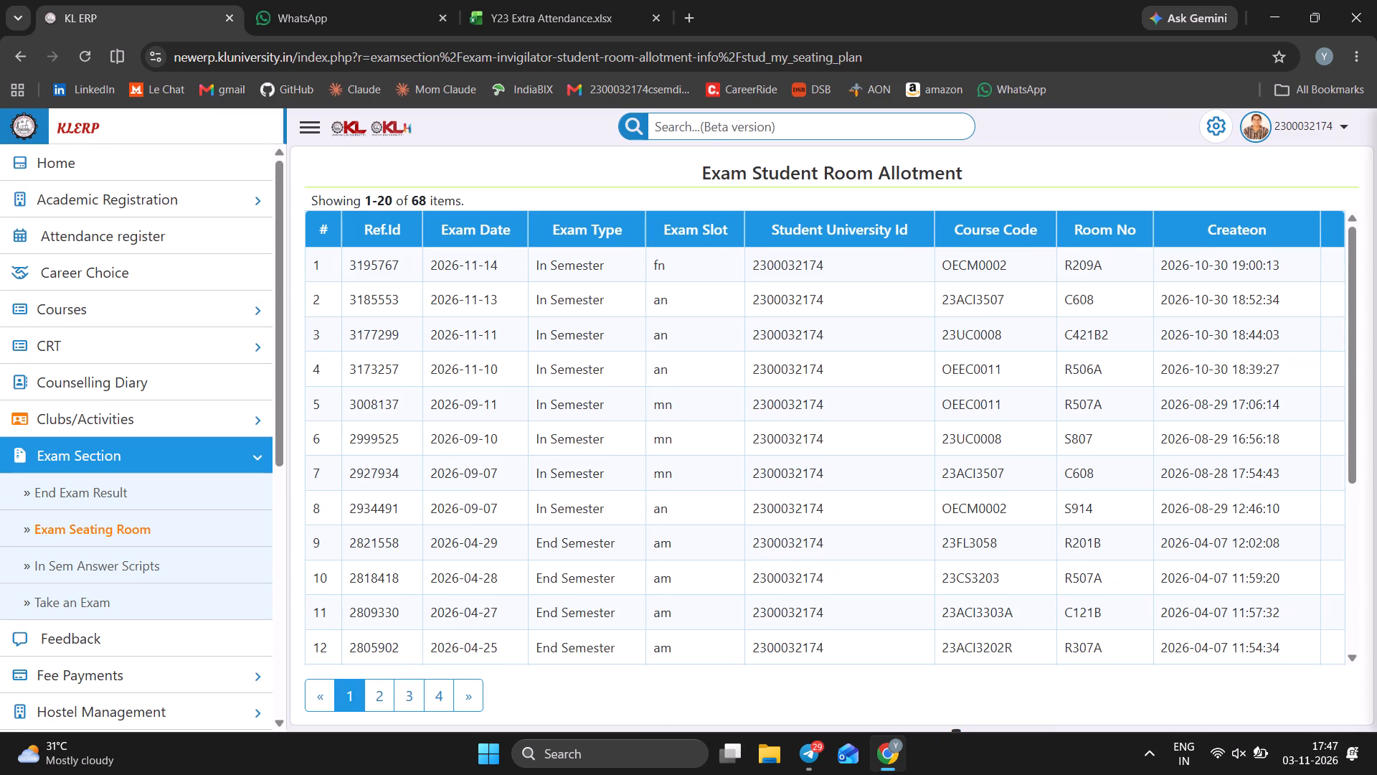
scroll(488, 466, down, 3)
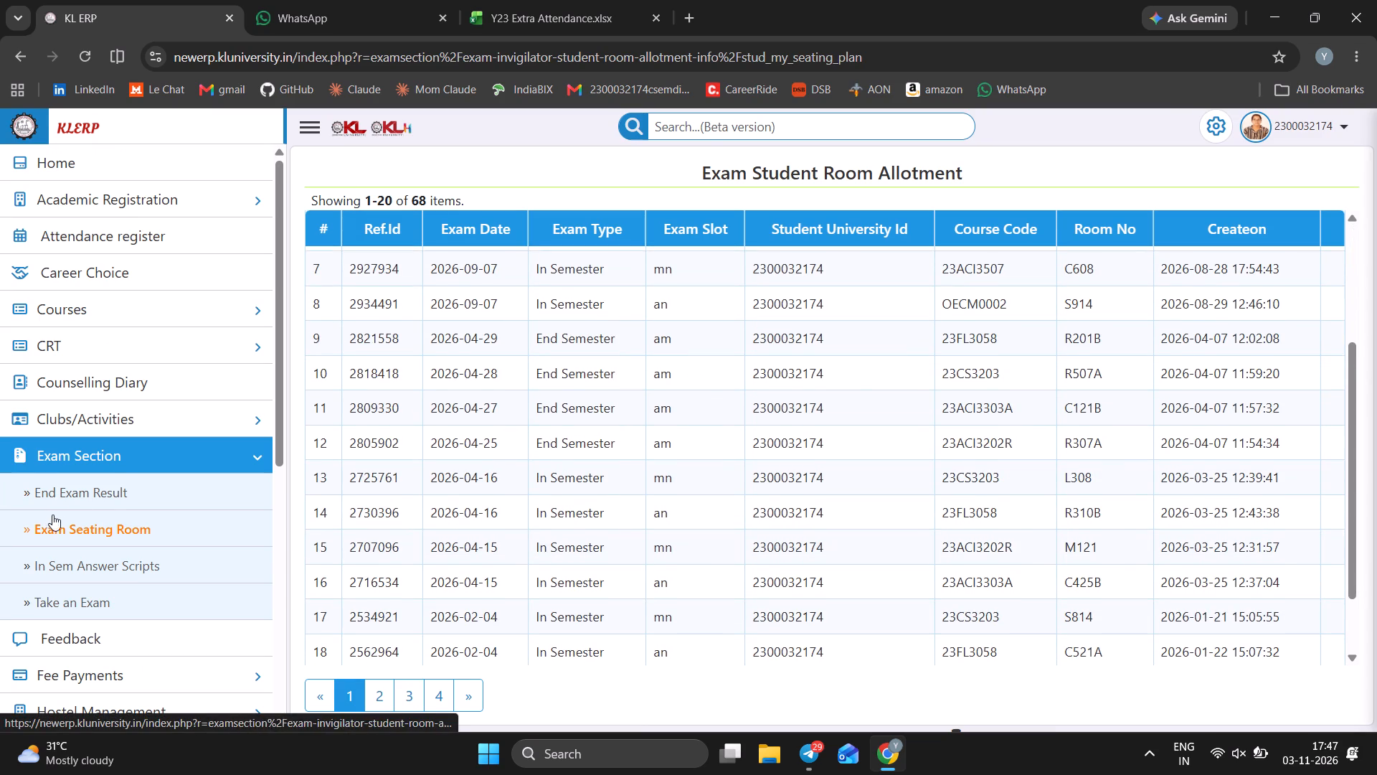
Check the End Exam Result page, and open the In Sem Answer Scripts list of course booklets.
click(108, 494)
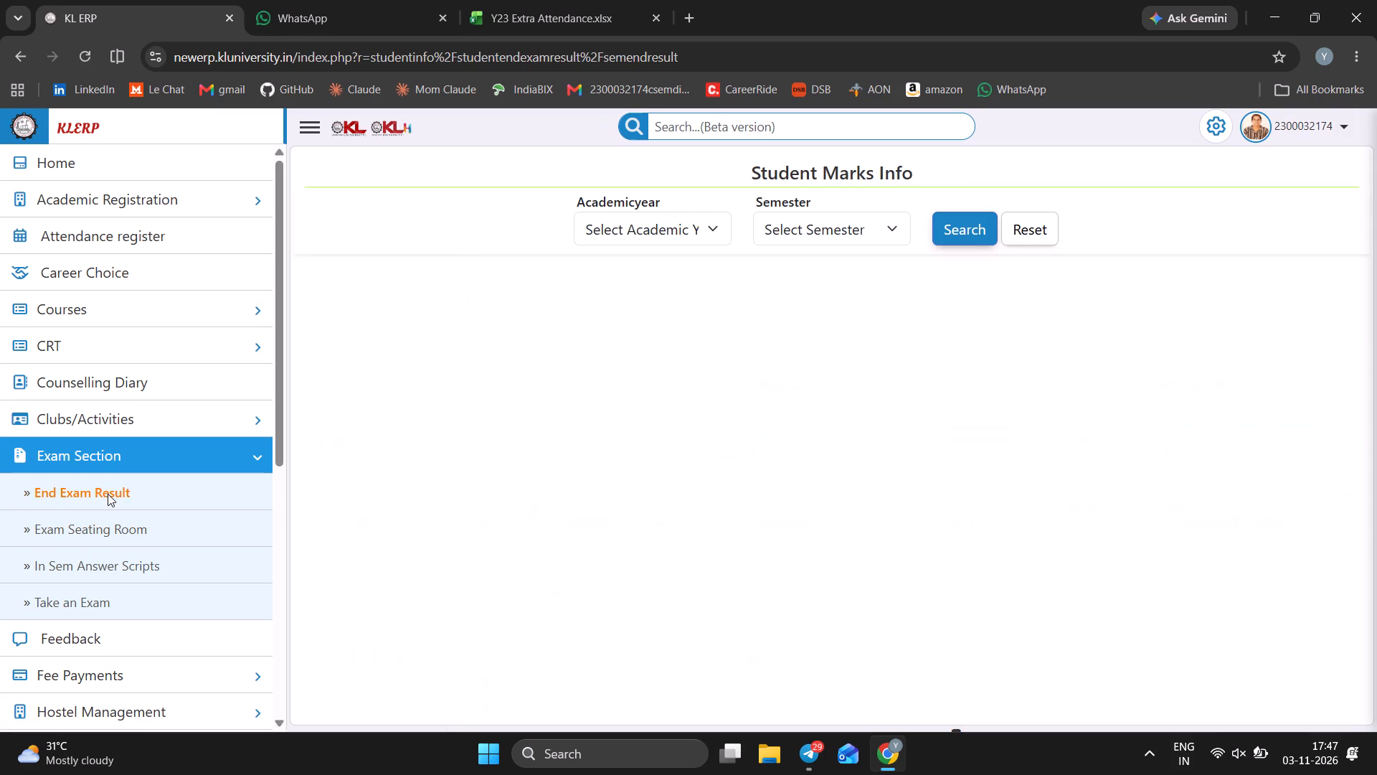
click(106, 555)
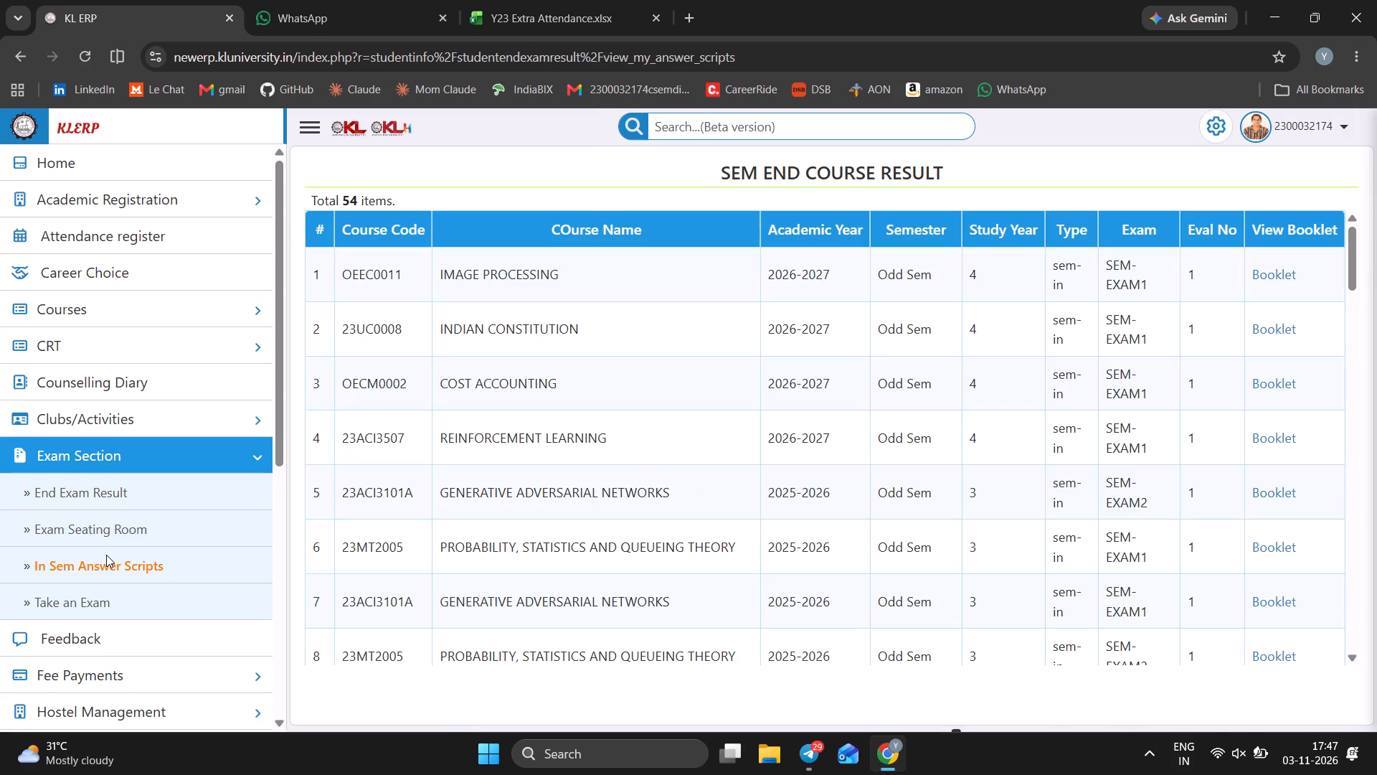
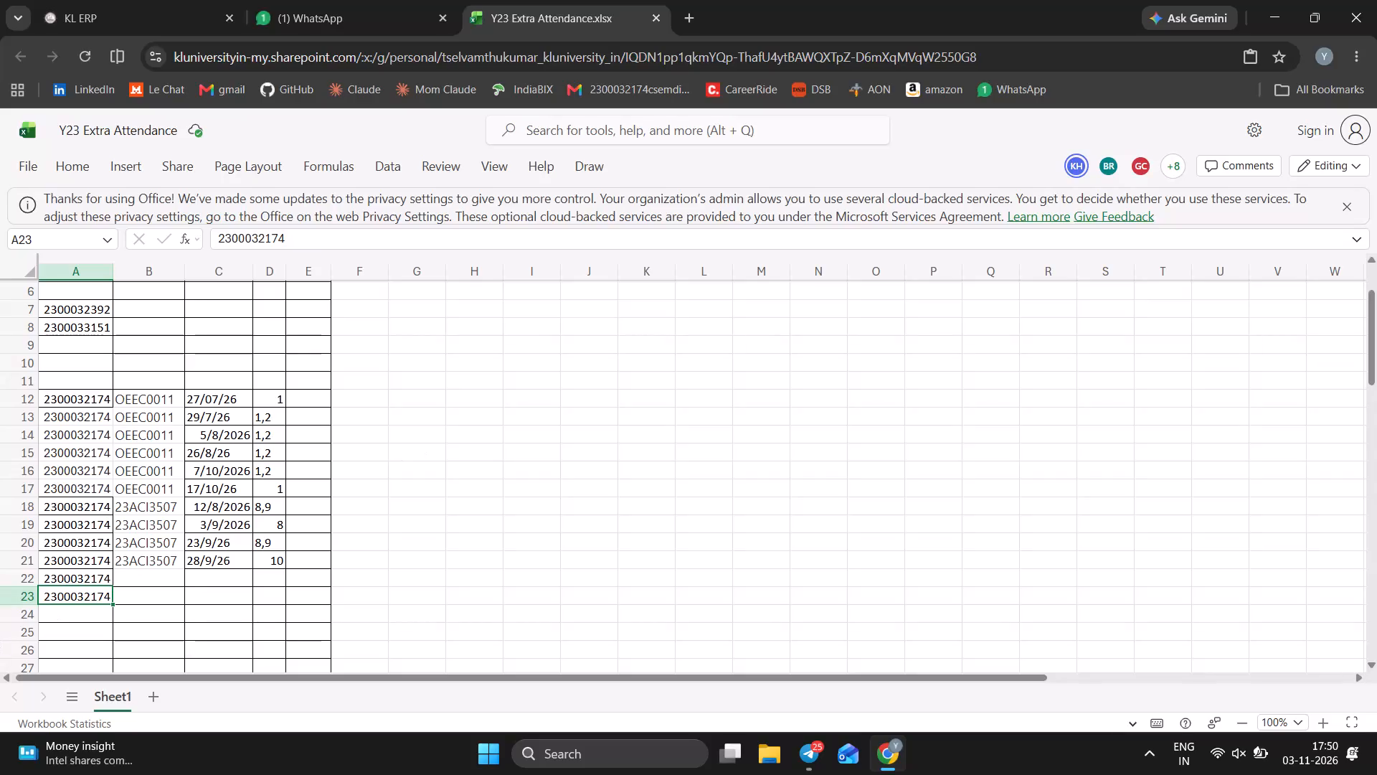
Switch to the KL ERP in-sem answer scripts list and select the course code OECM0002 in the Cost Accounting row.
click(60, 0)
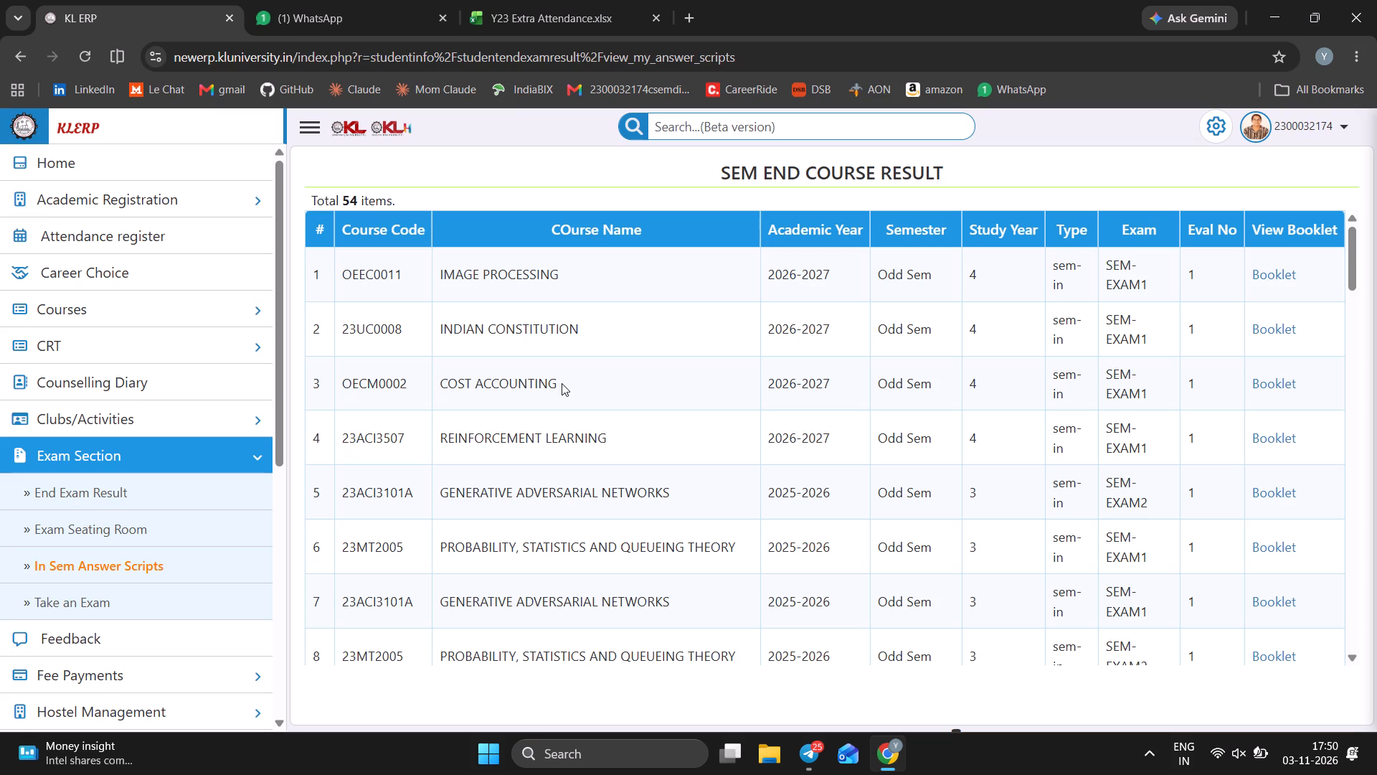
drag(562, 383, 430, 393)
drag(410, 382, 319, 382)
click(404, 385)
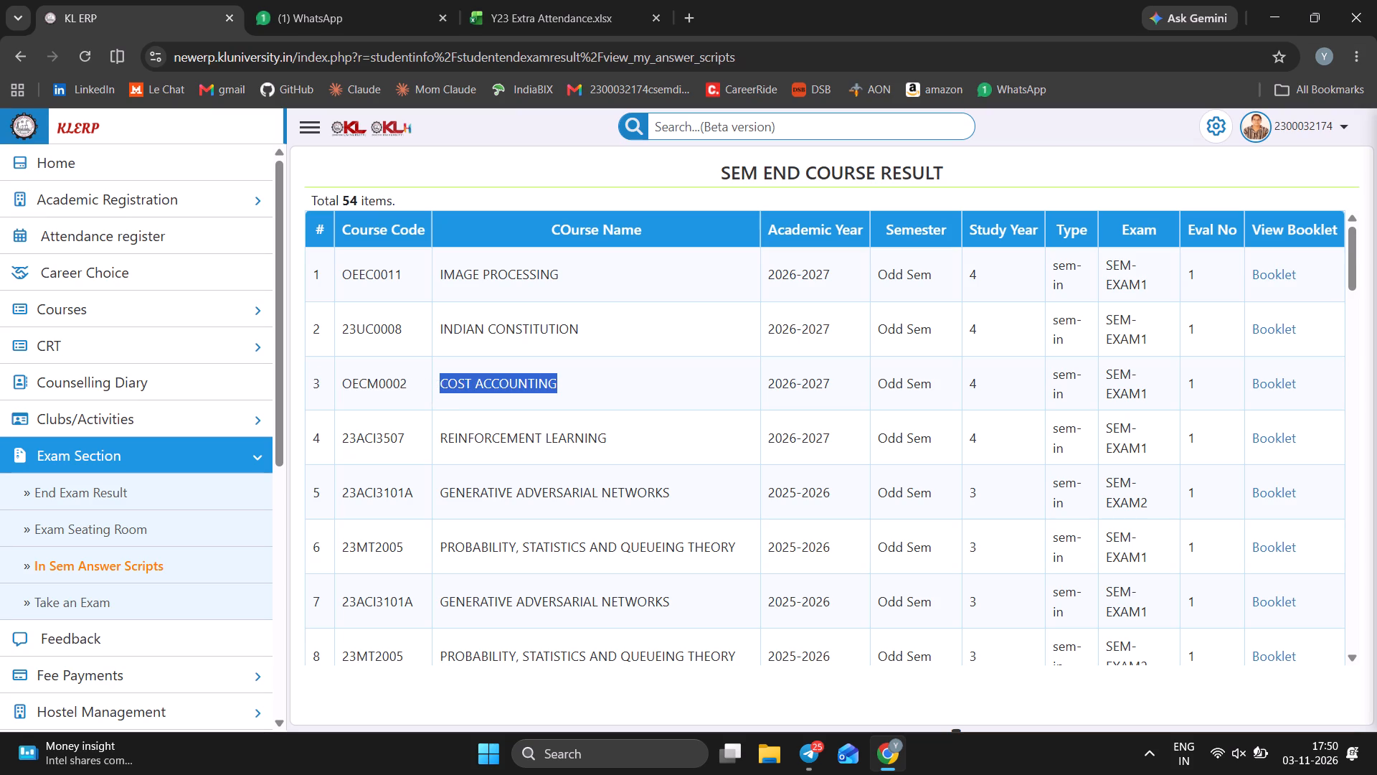
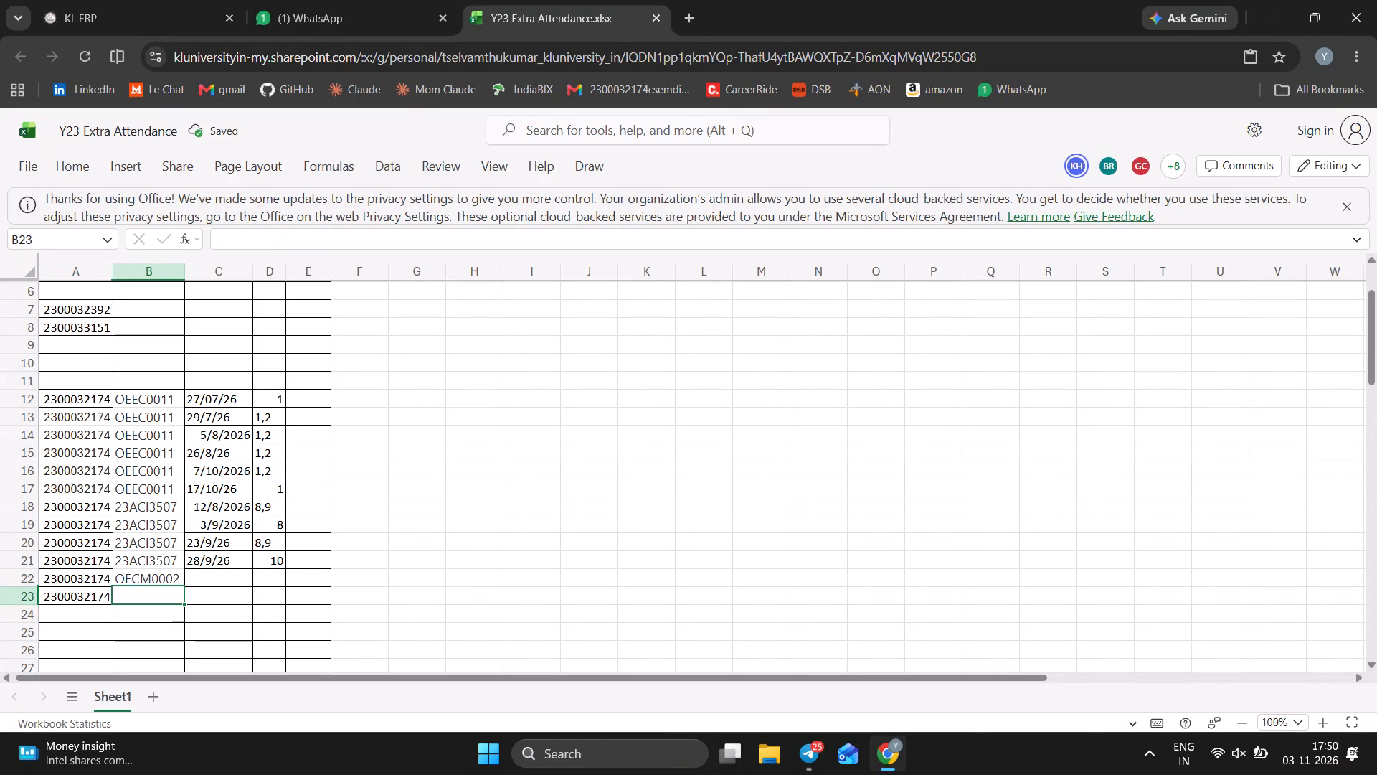
Paste the course code OECM0002 into cell B23 and select the empty date cell C22.
key(ctrl+v)
click(214, 573)
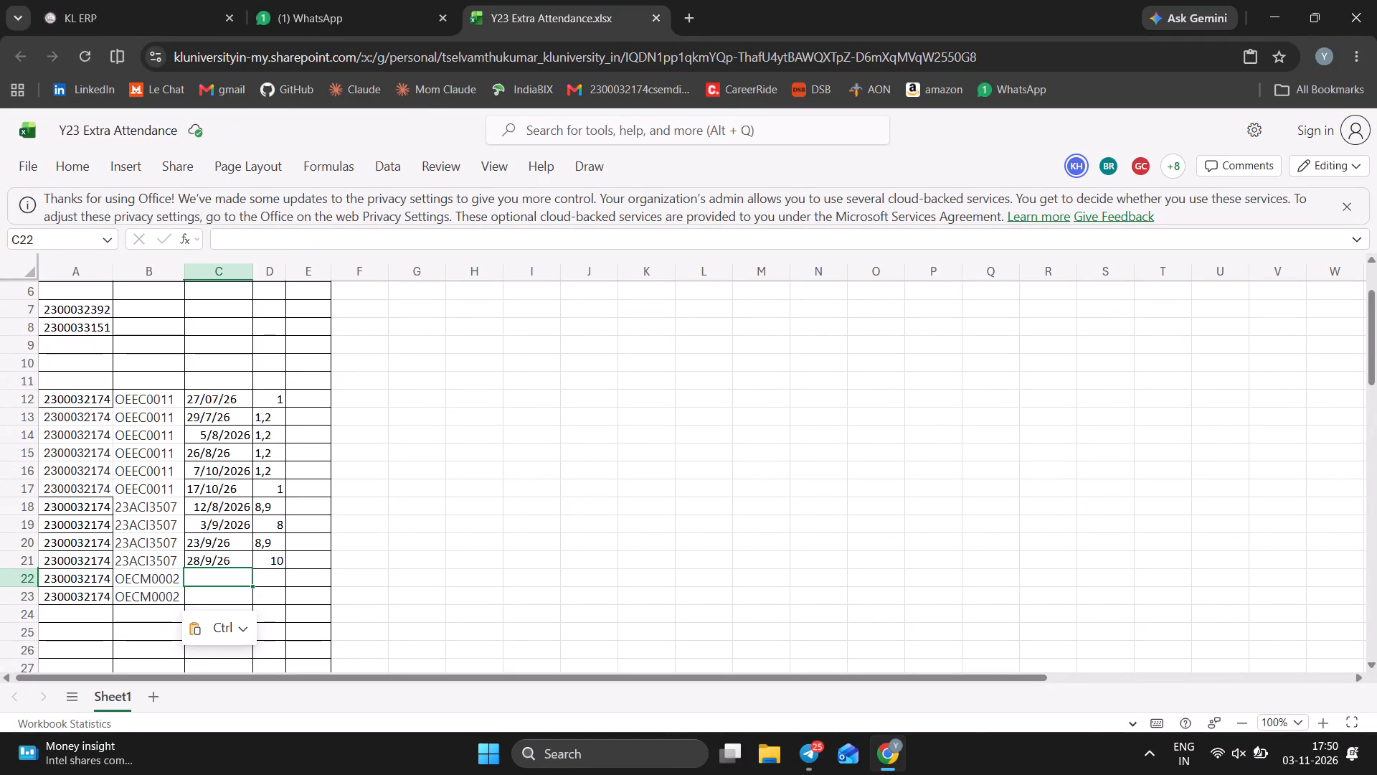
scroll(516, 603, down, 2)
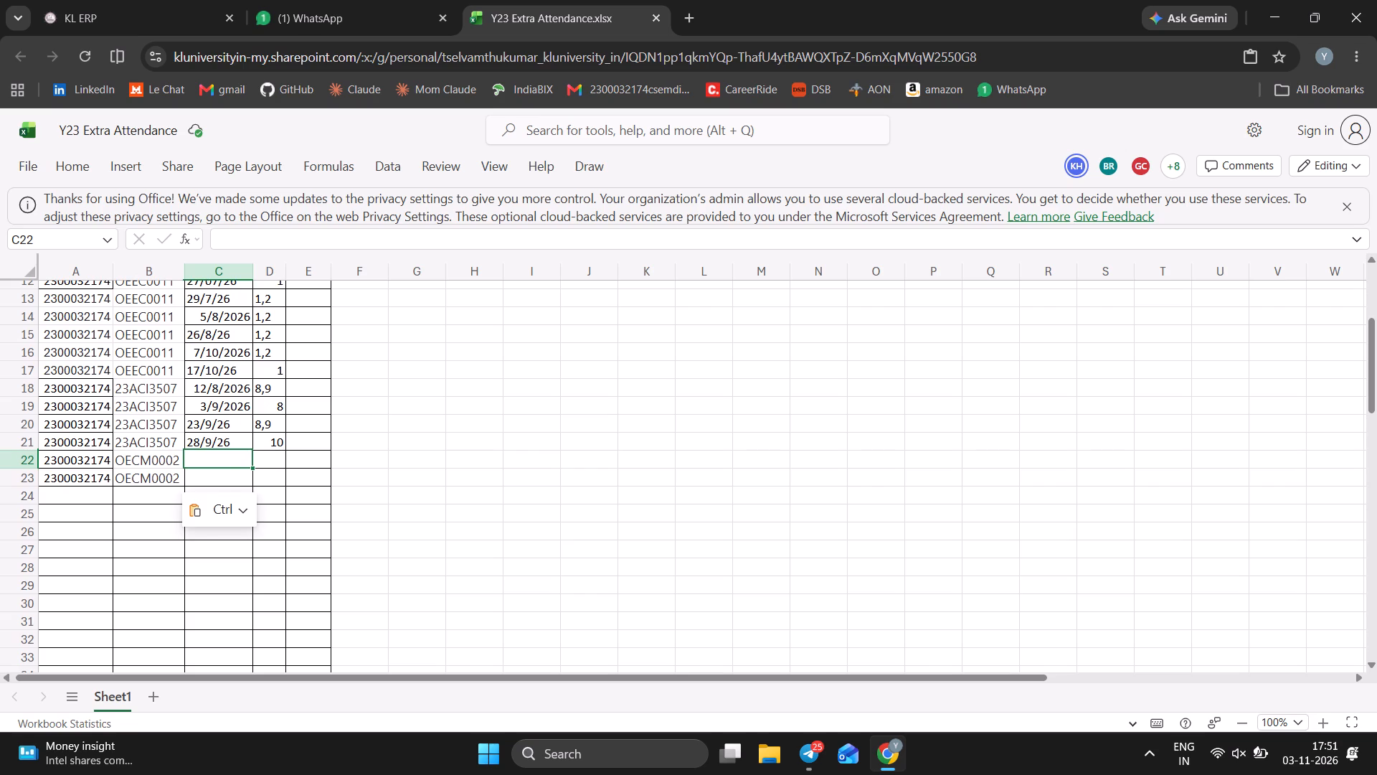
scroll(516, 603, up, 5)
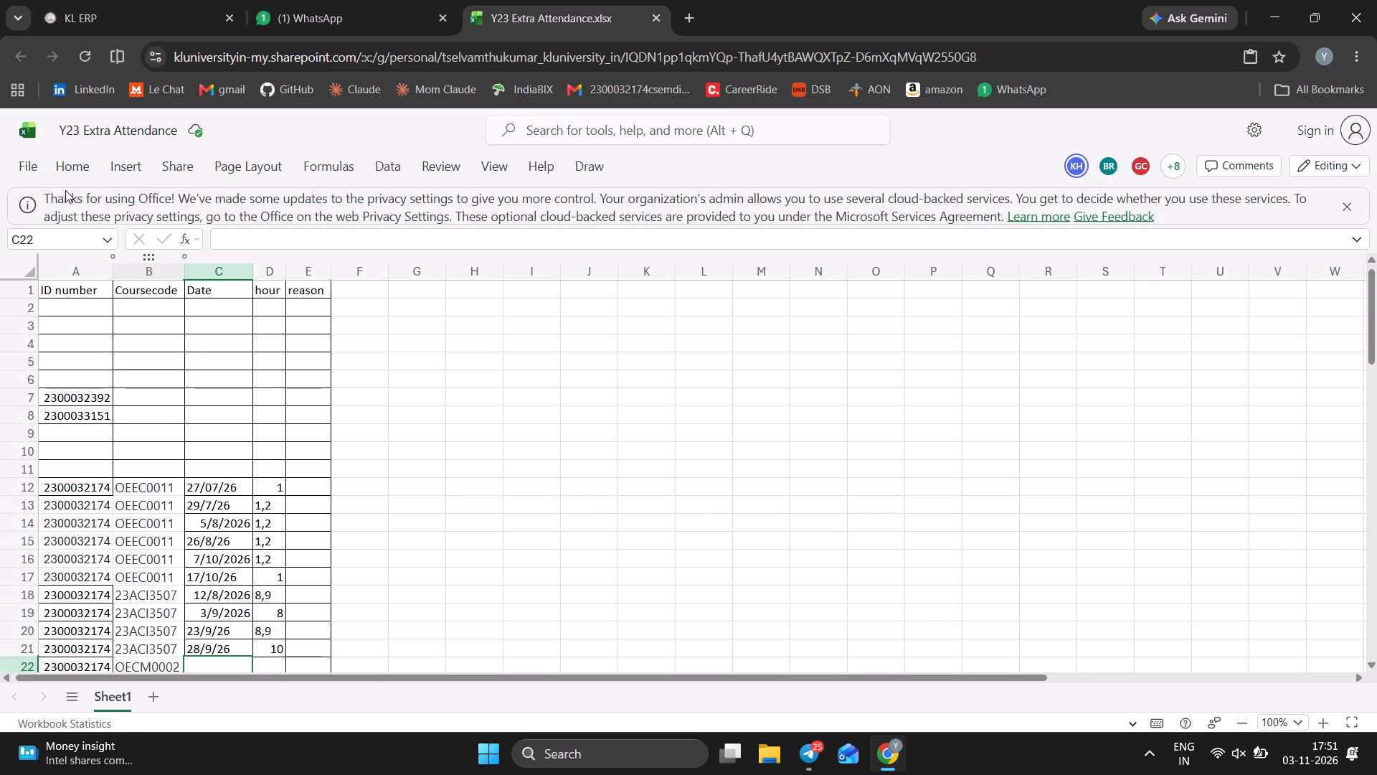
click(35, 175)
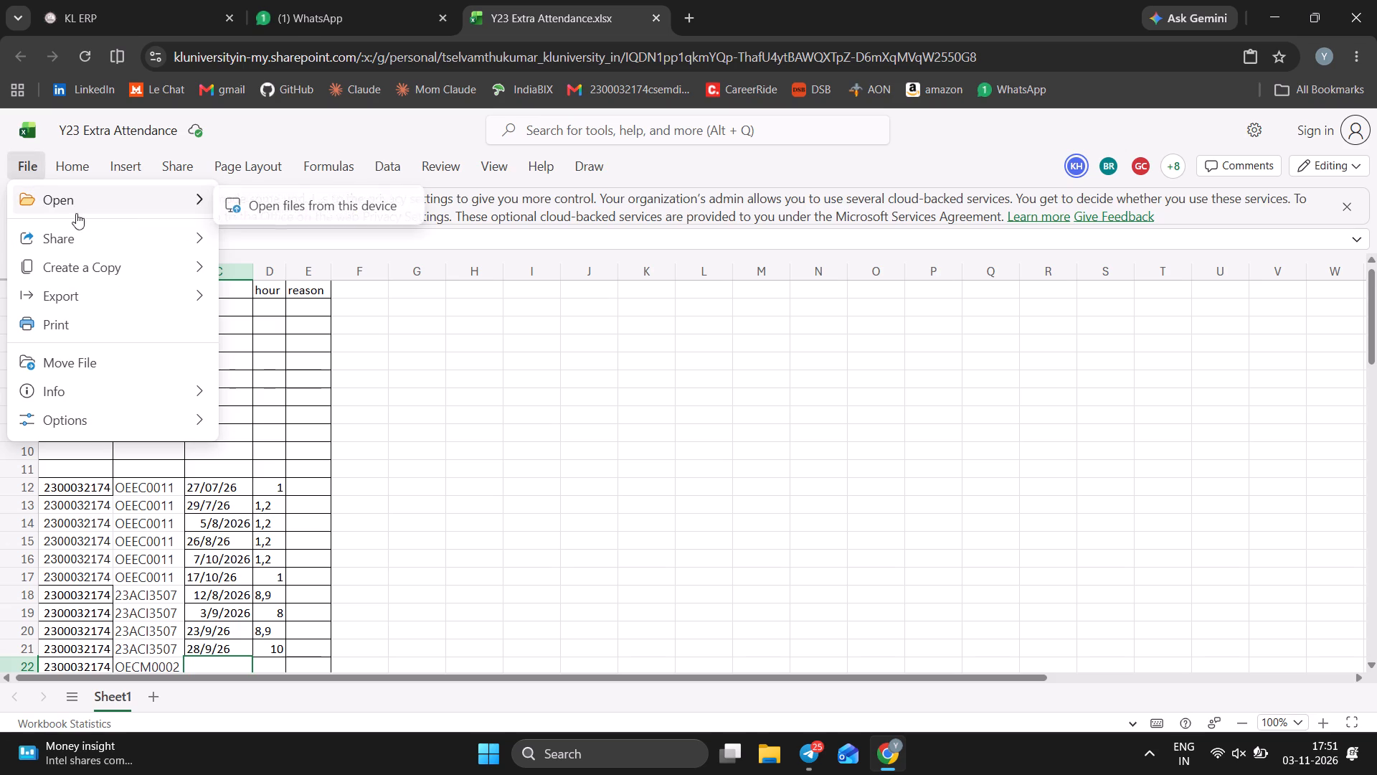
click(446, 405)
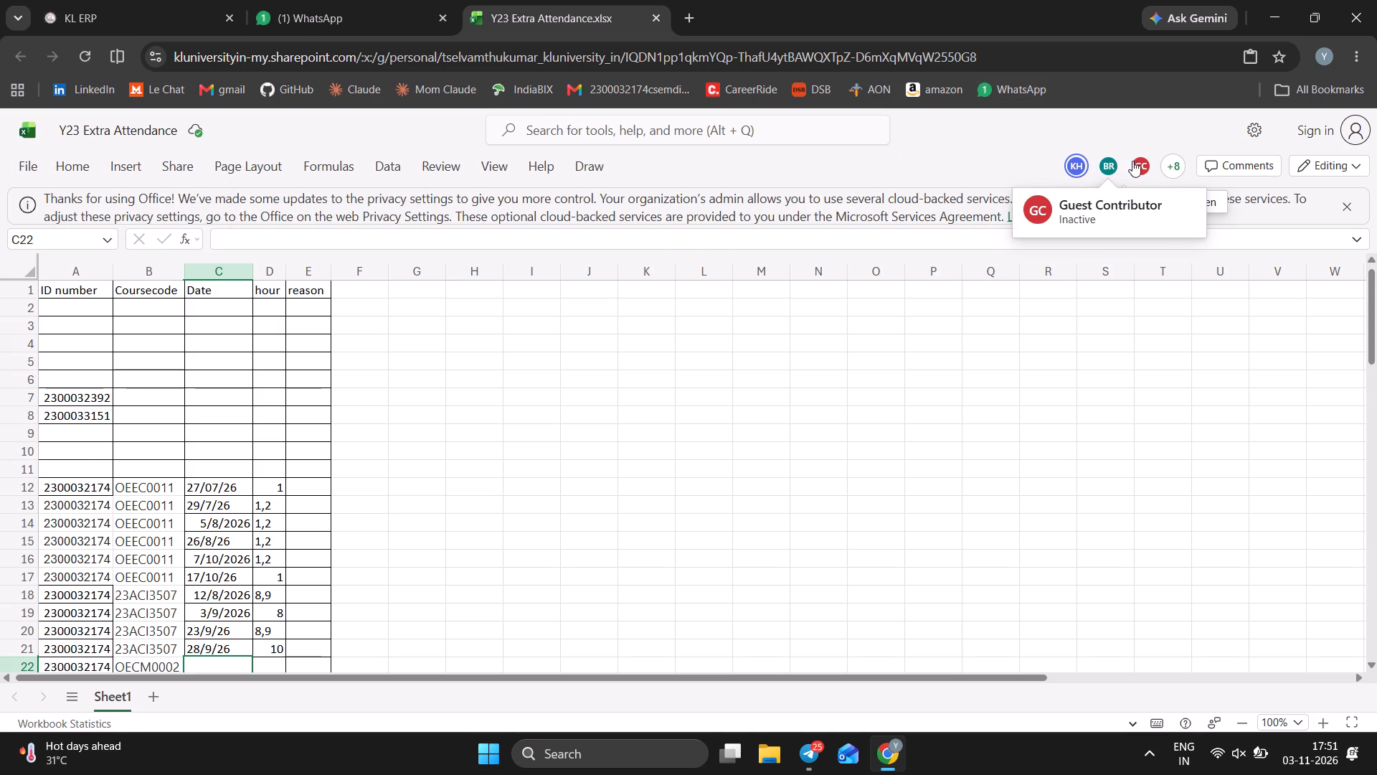
Show the list of everyone who has the shared attendance workbook open.
click(1177, 161)
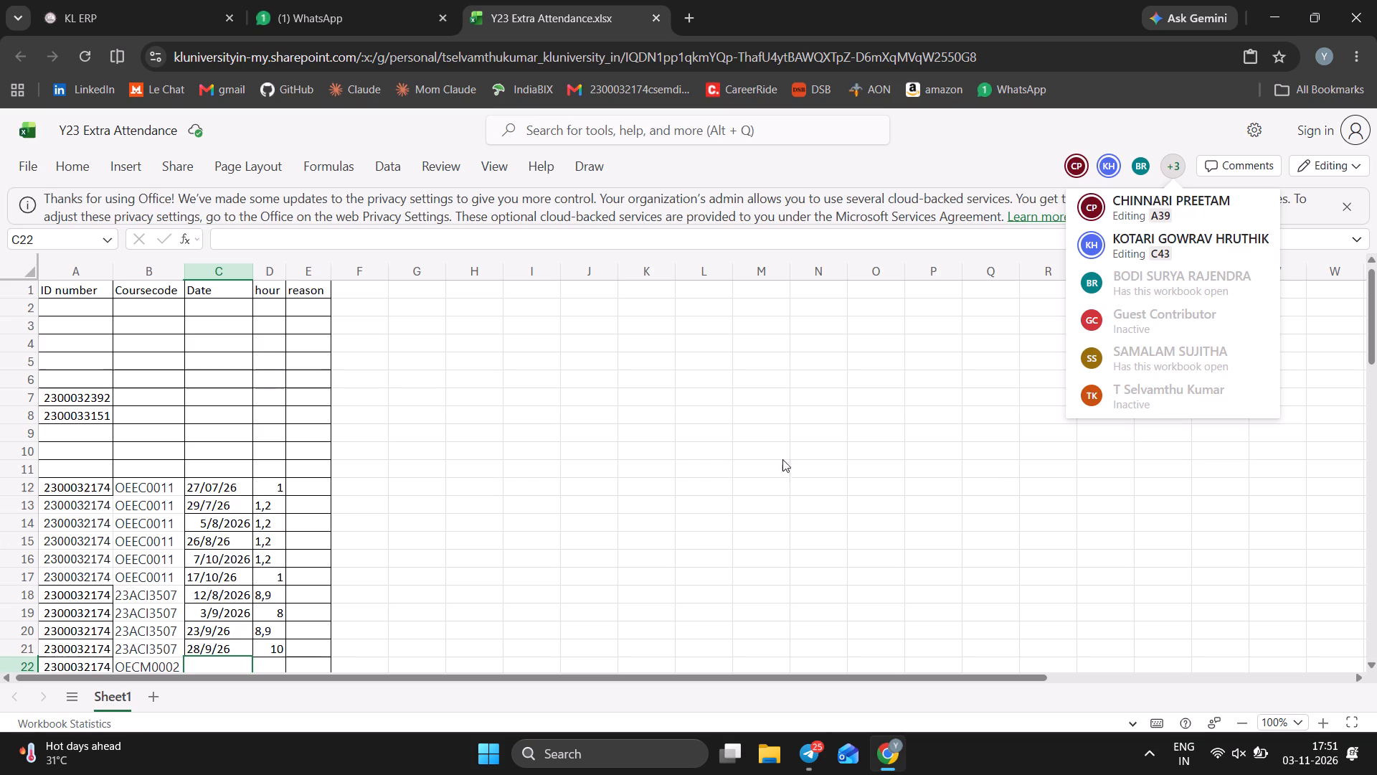
scroll(745, 458, down, 8)
Dismiss the list of workbook users and look through the rows below the existing entries for other editors' activity.
scroll(536, 436, down, 4)
scroll(398, 418, down, 5)
click(1166, 159)
scroll(270, 418, down, 10)
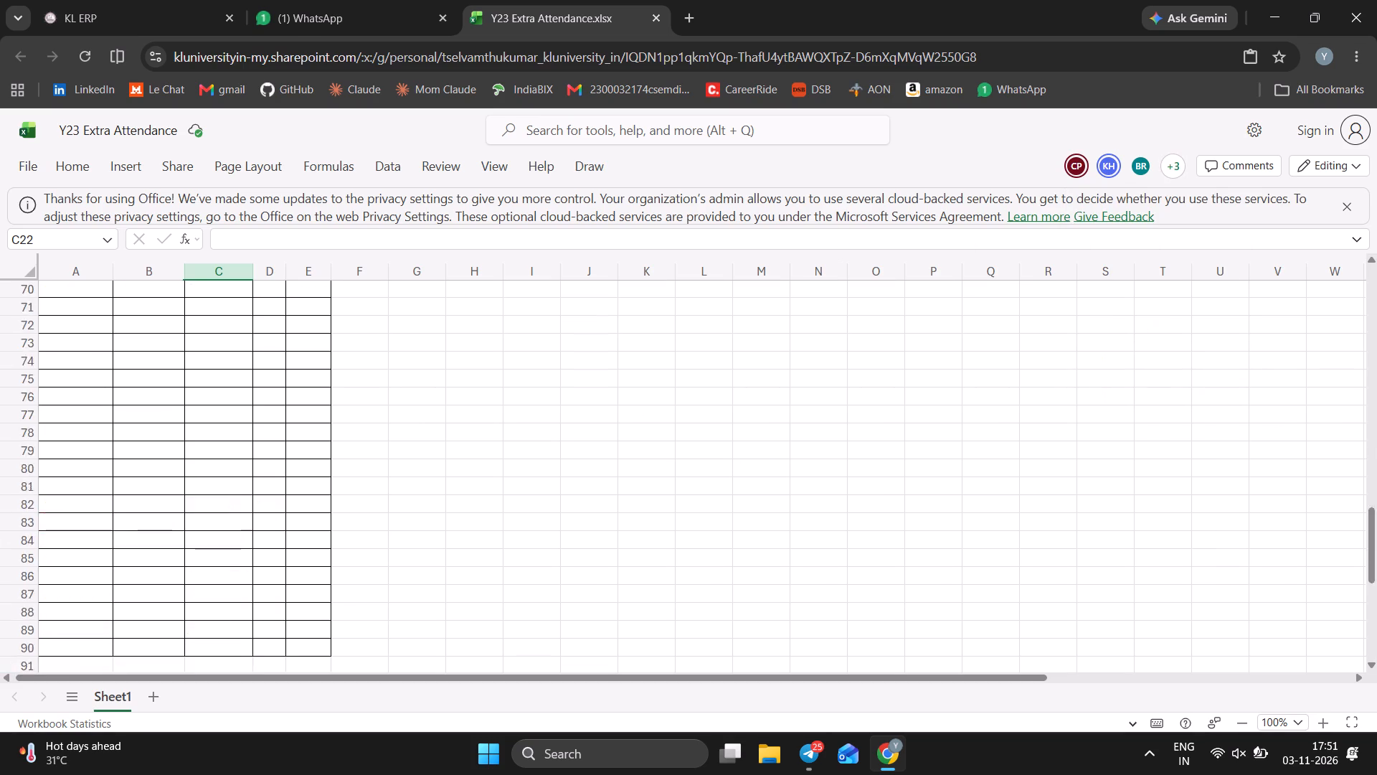
scroll(270, 418, up, 8)
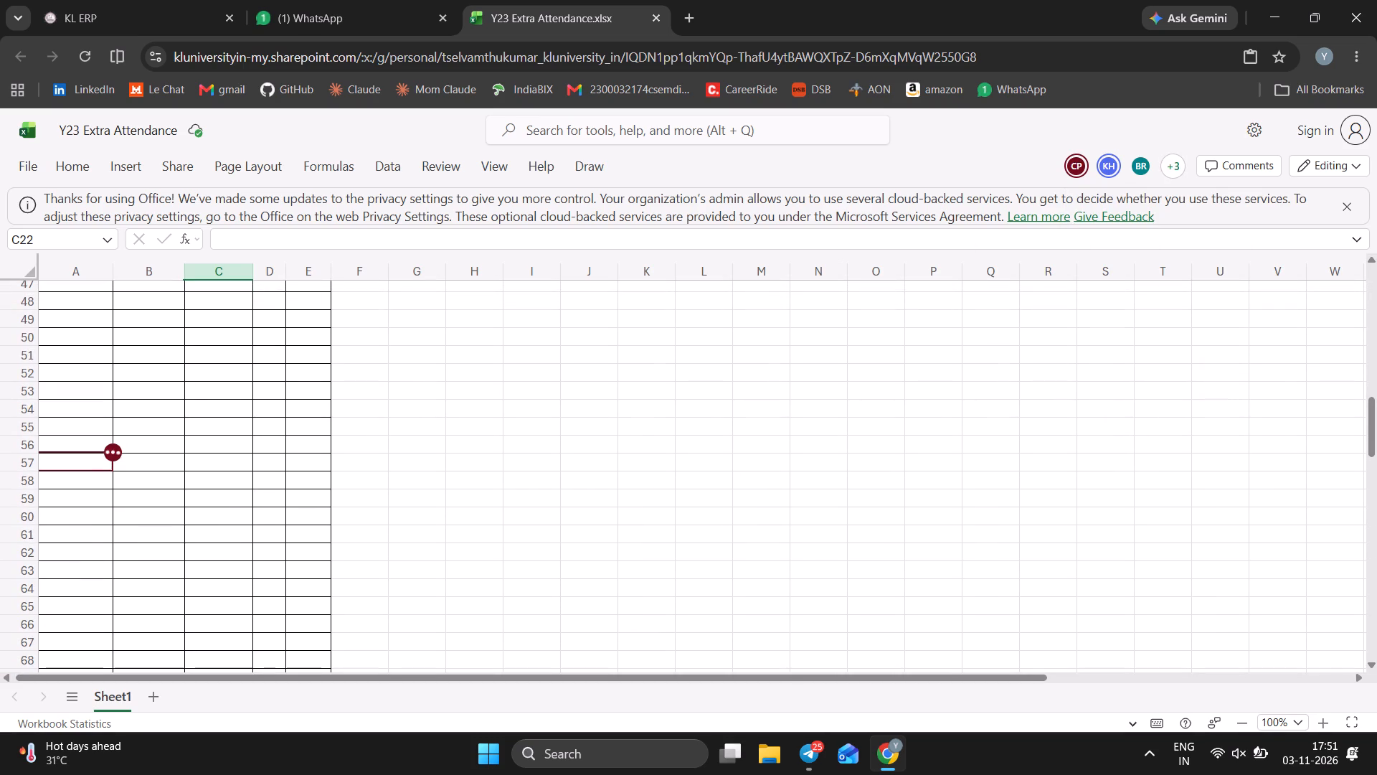
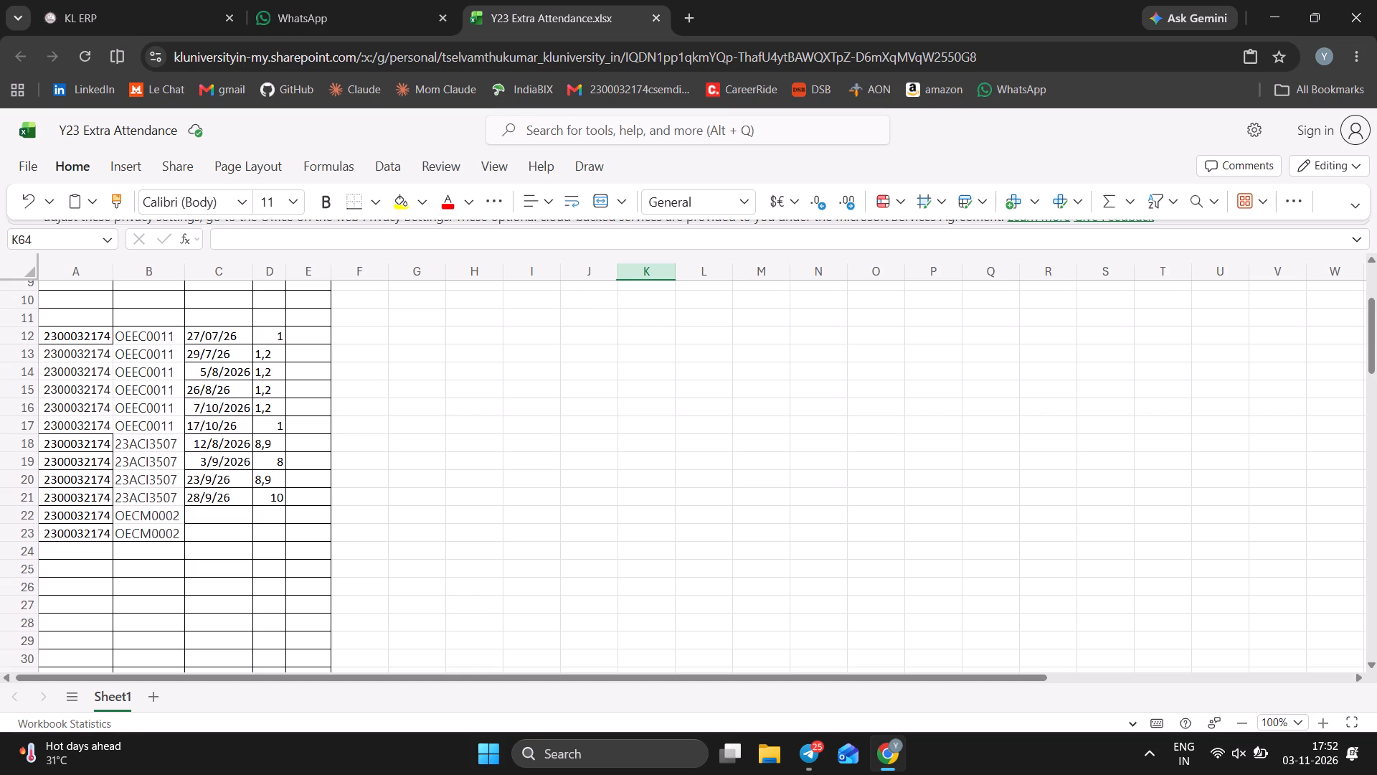
Bring up the row and column insertion options for cell F17, beside the last OEEC0011 entry.
click(319, 426)
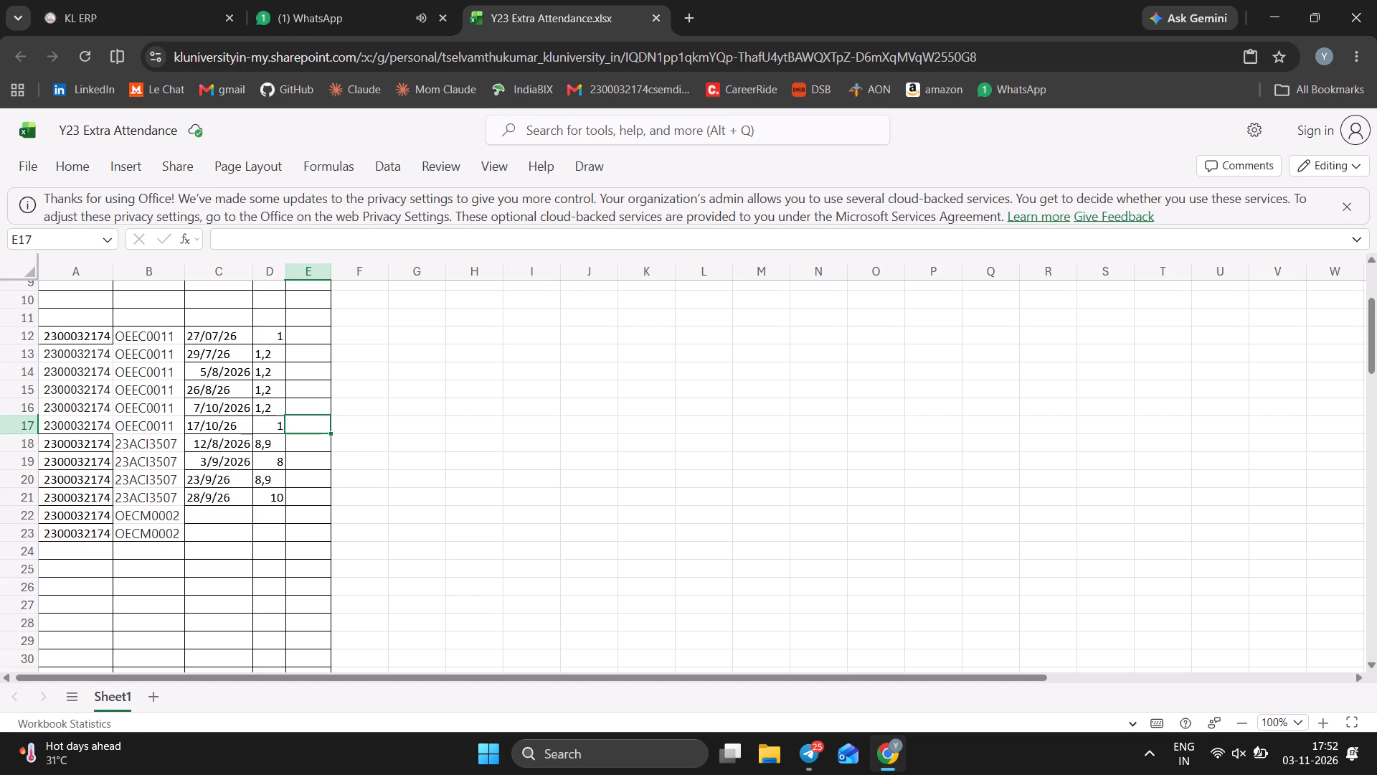
right_click(345, 426)
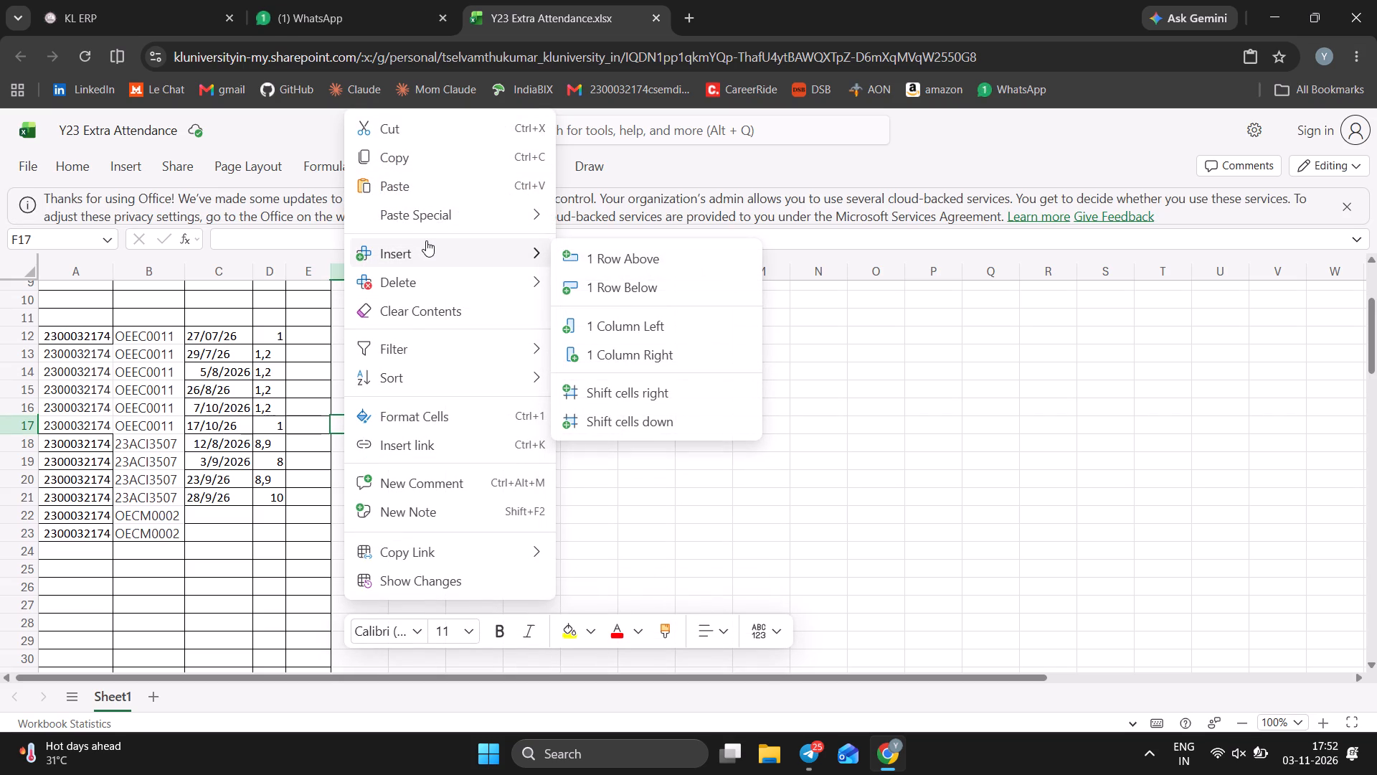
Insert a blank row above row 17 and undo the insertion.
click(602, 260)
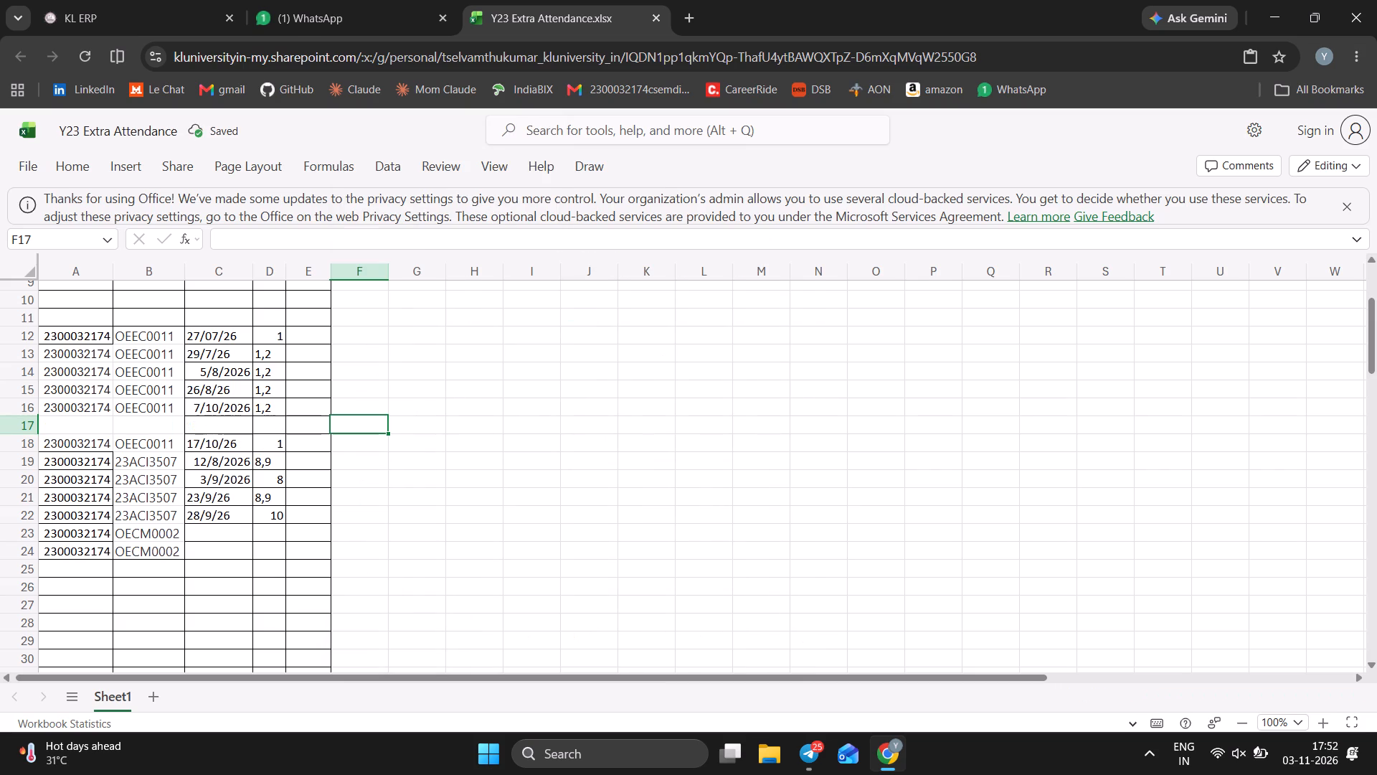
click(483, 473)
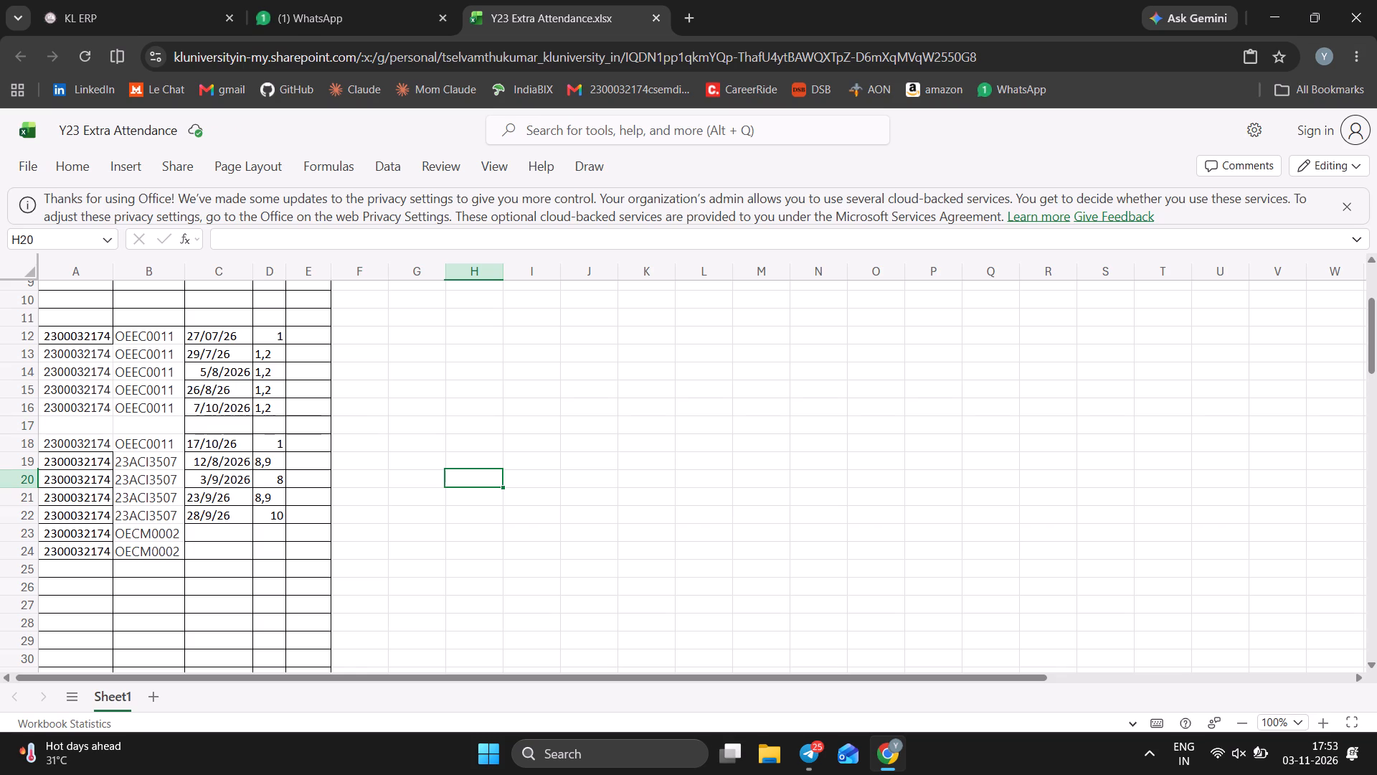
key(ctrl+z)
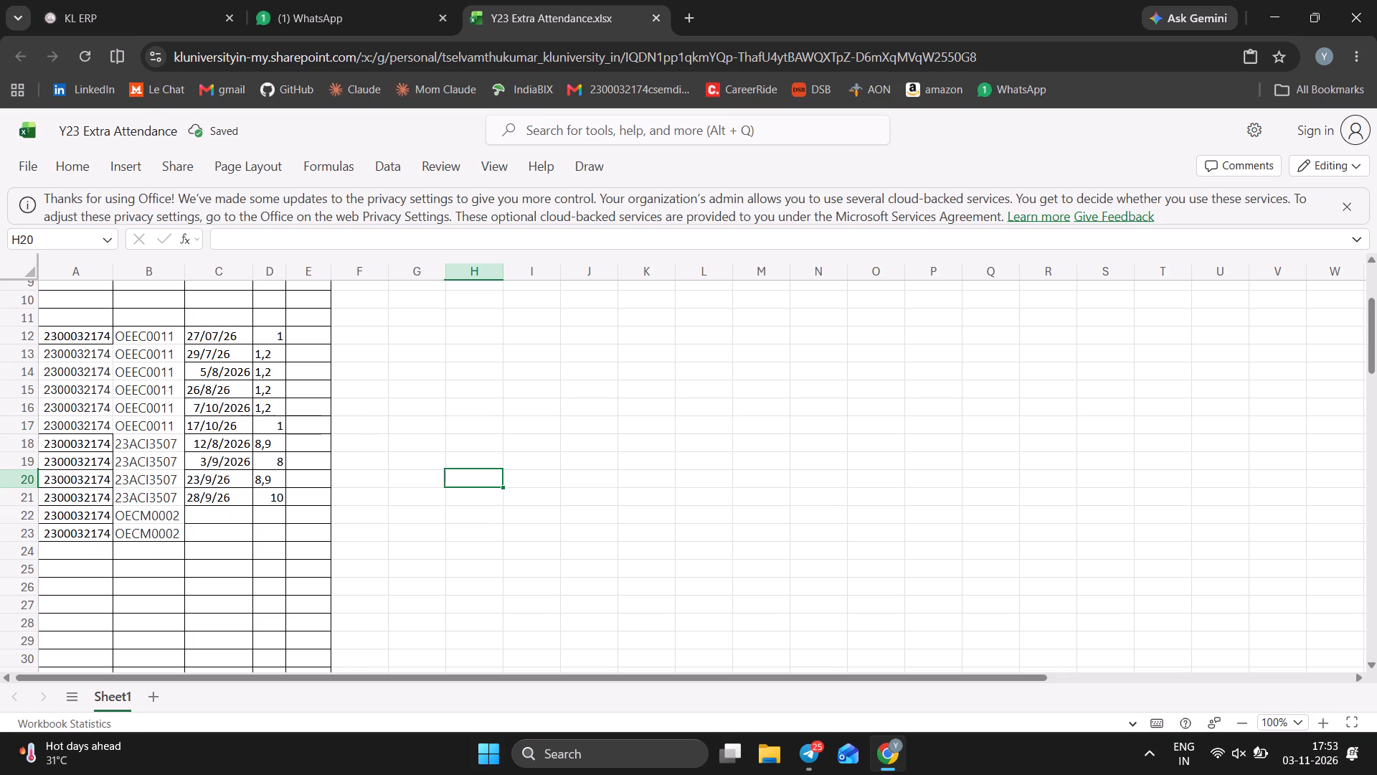
click(341, 441)
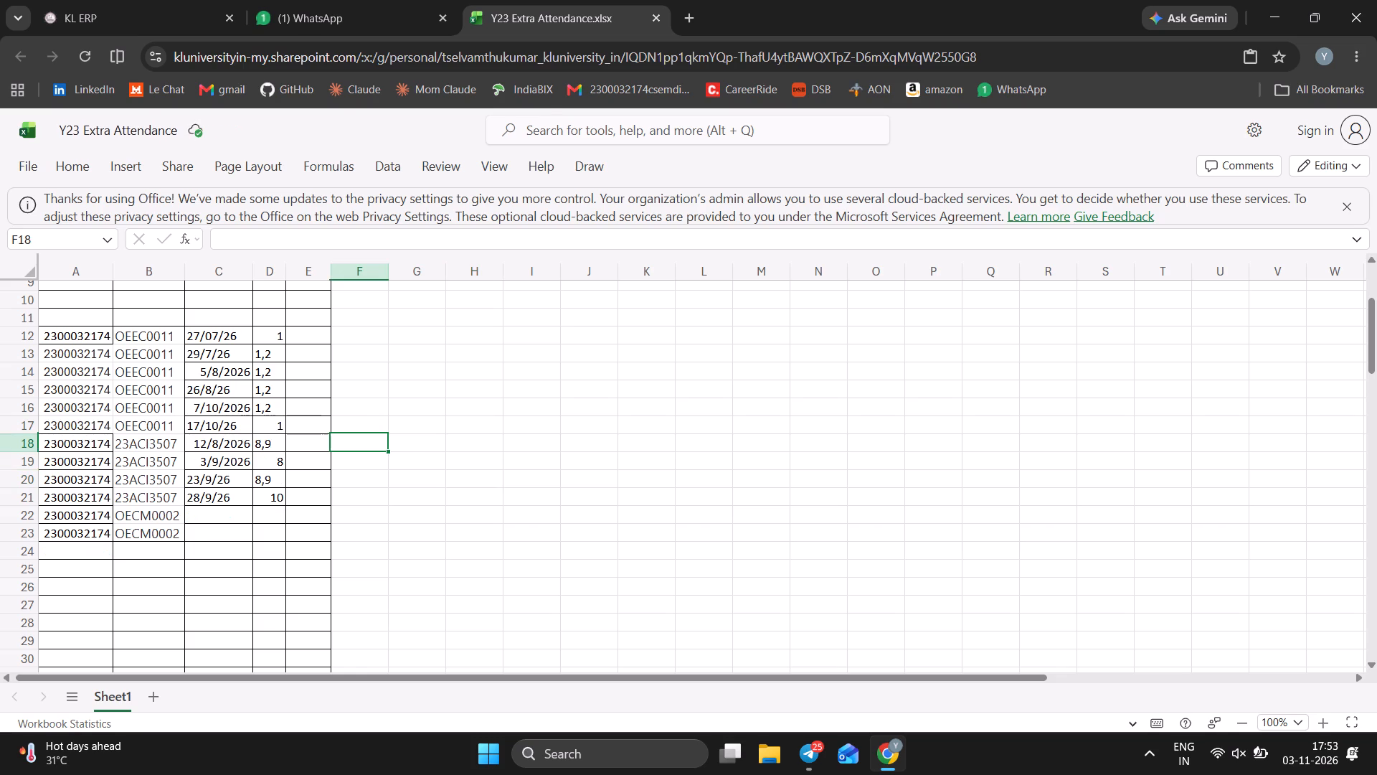
right_click(341, 441)
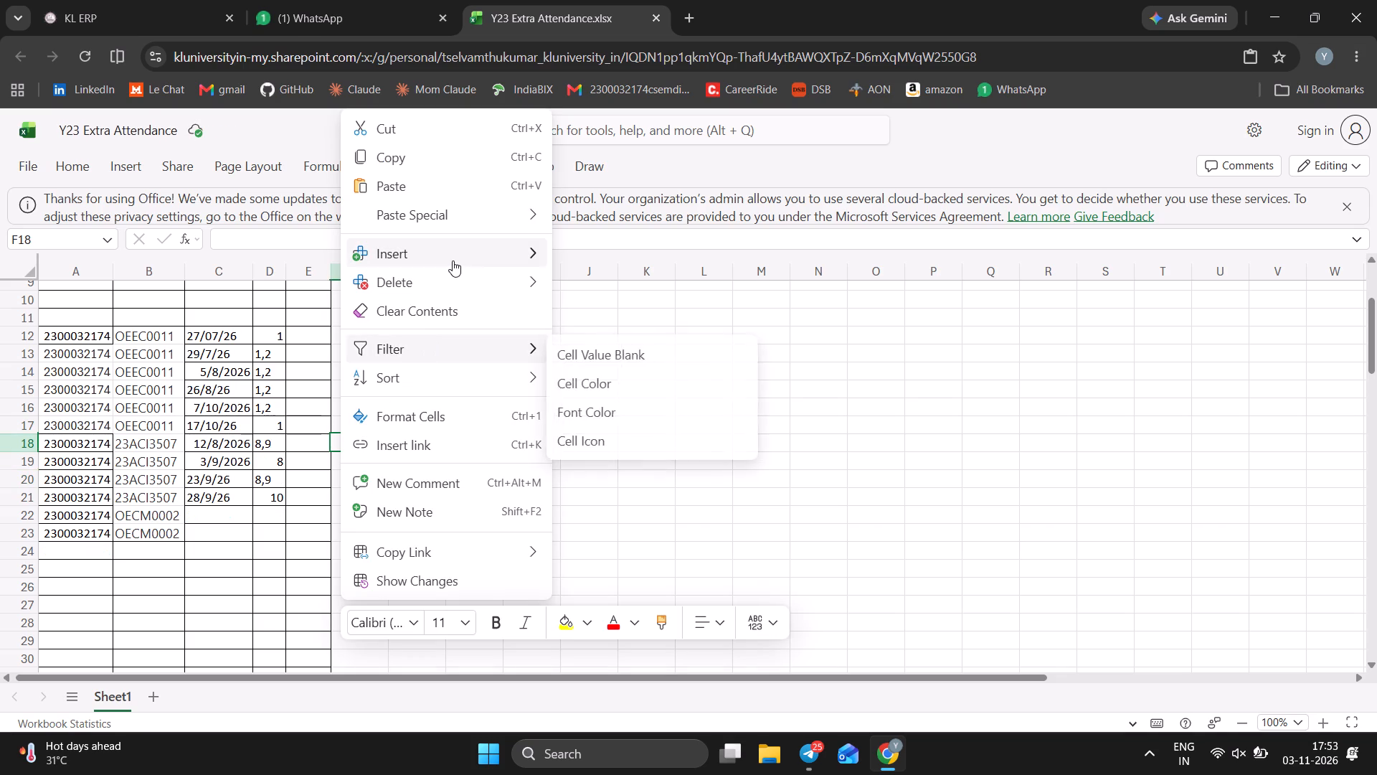
click(596, 260)
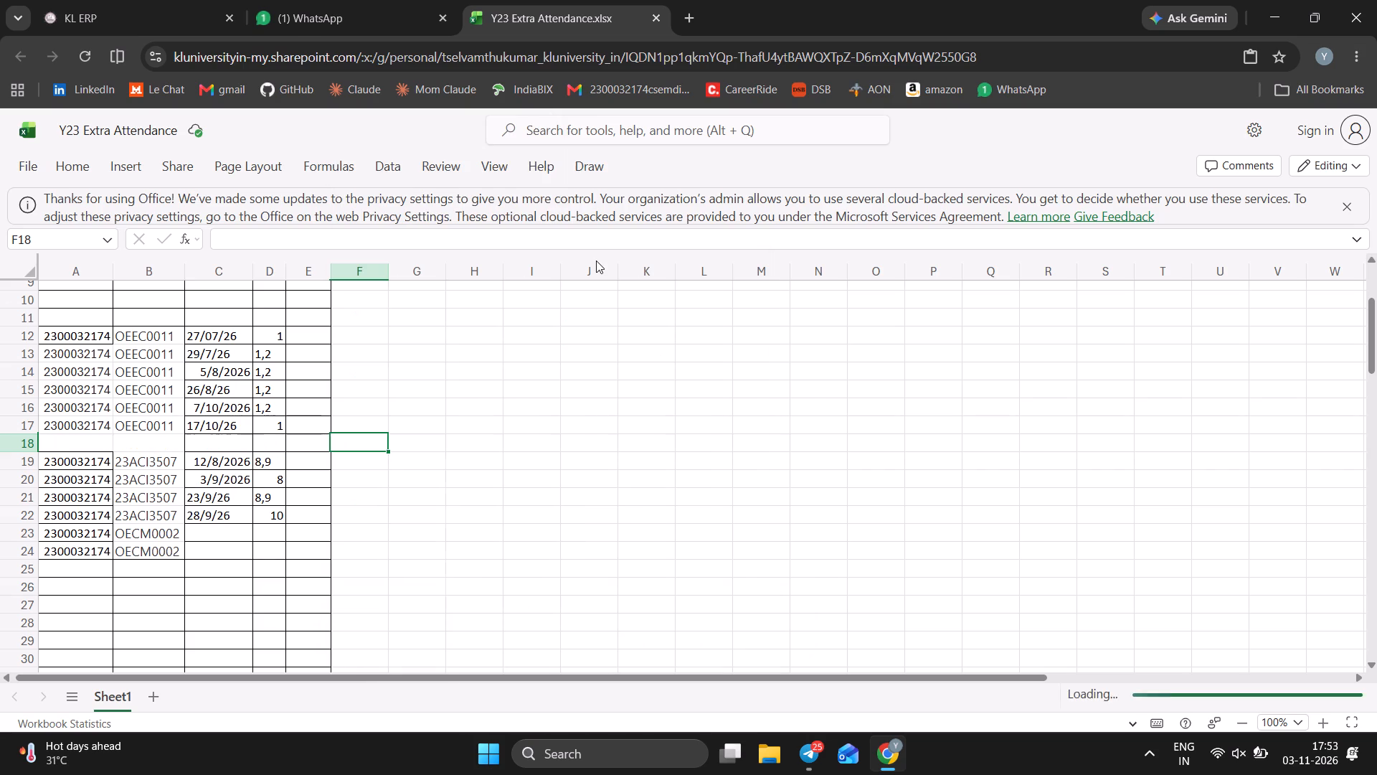
click(361, 424)
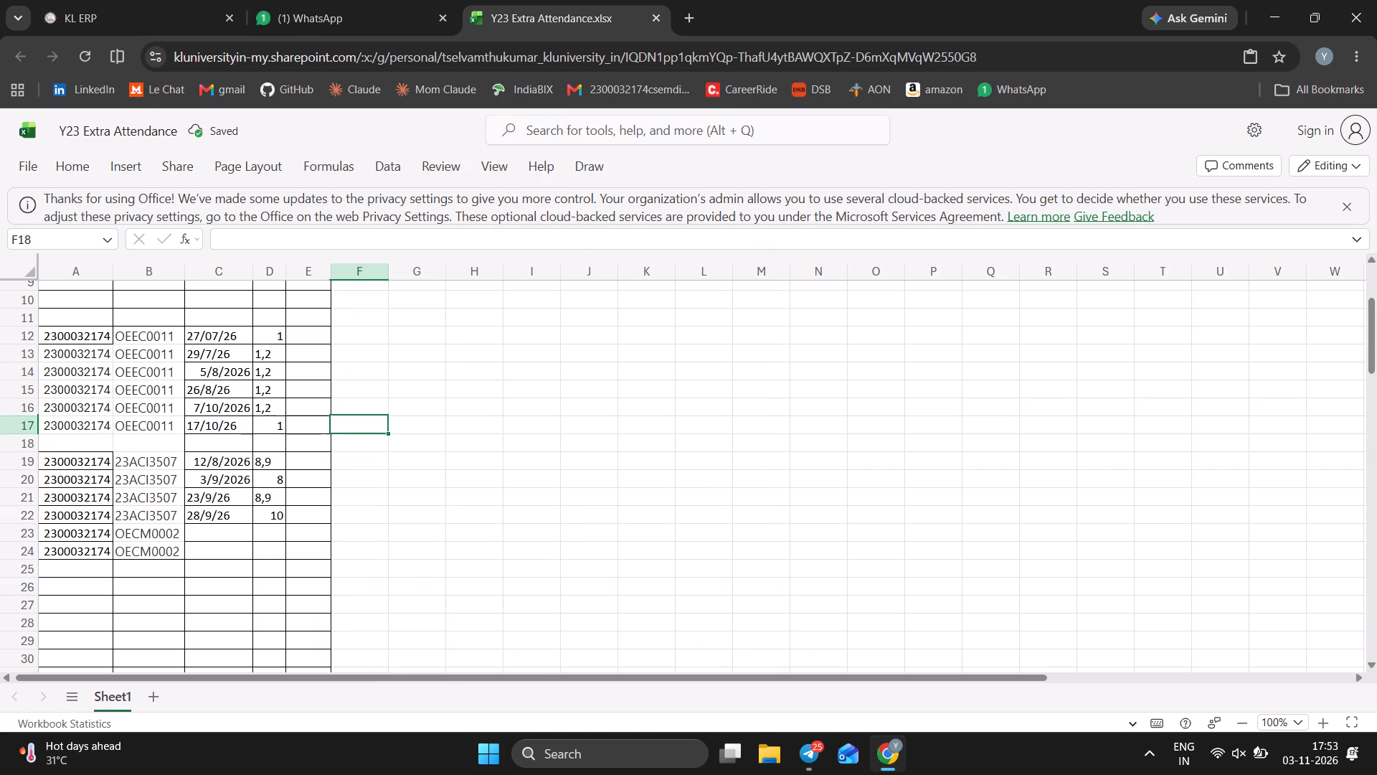
click(127, 443)
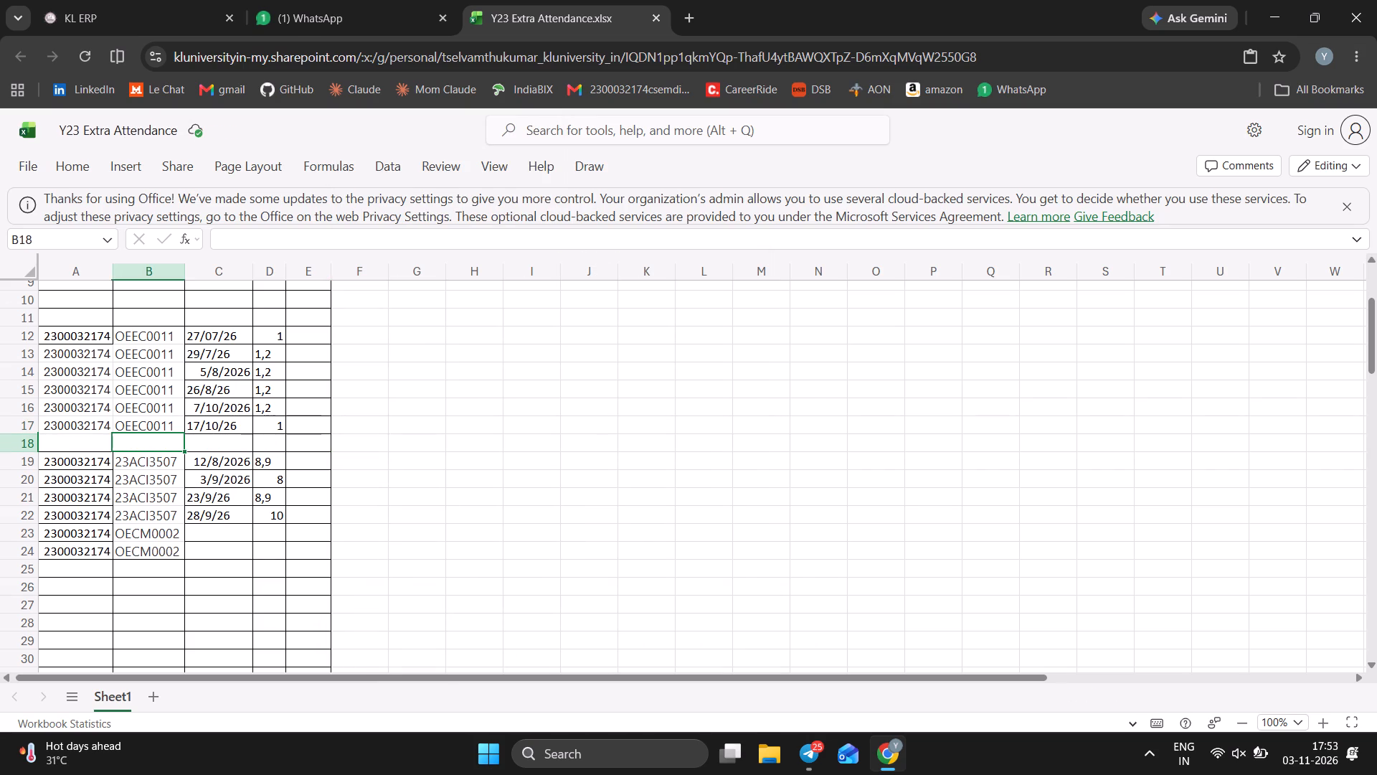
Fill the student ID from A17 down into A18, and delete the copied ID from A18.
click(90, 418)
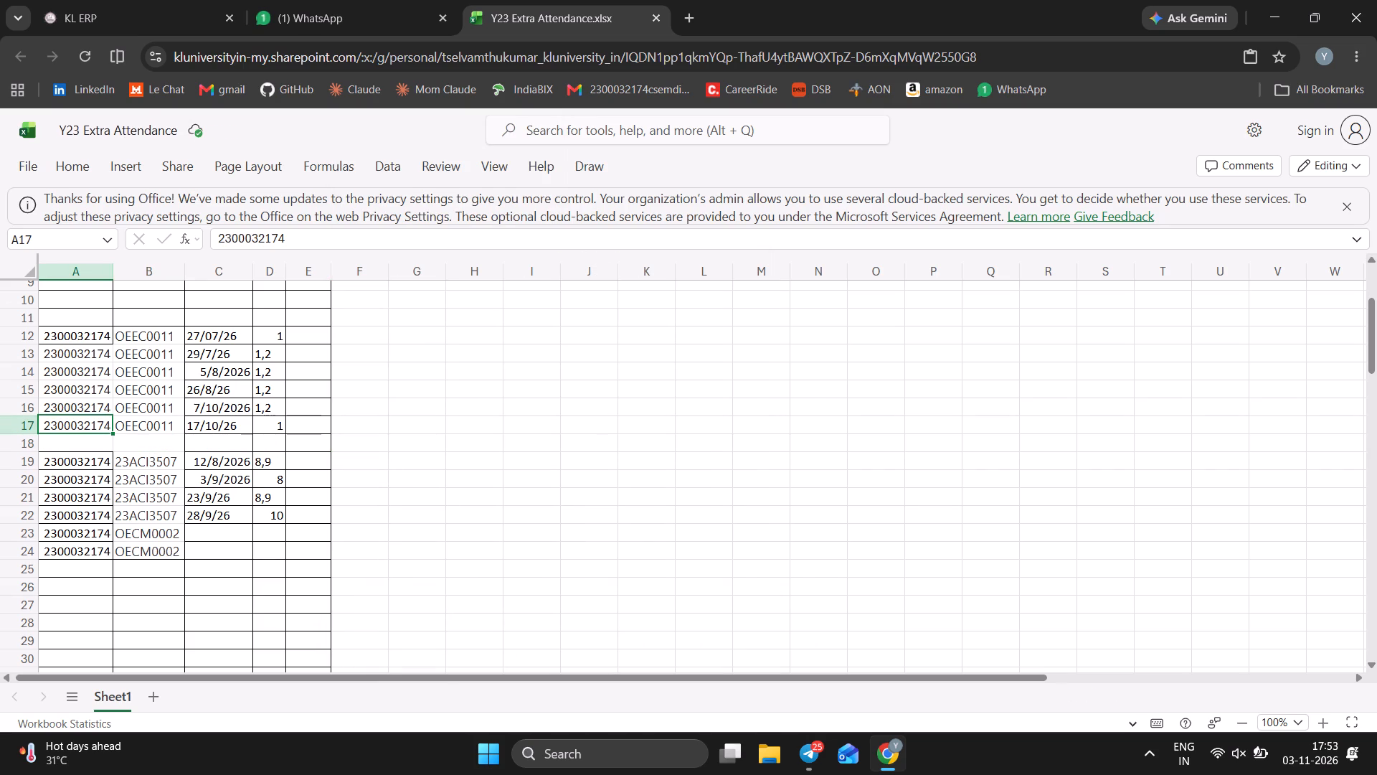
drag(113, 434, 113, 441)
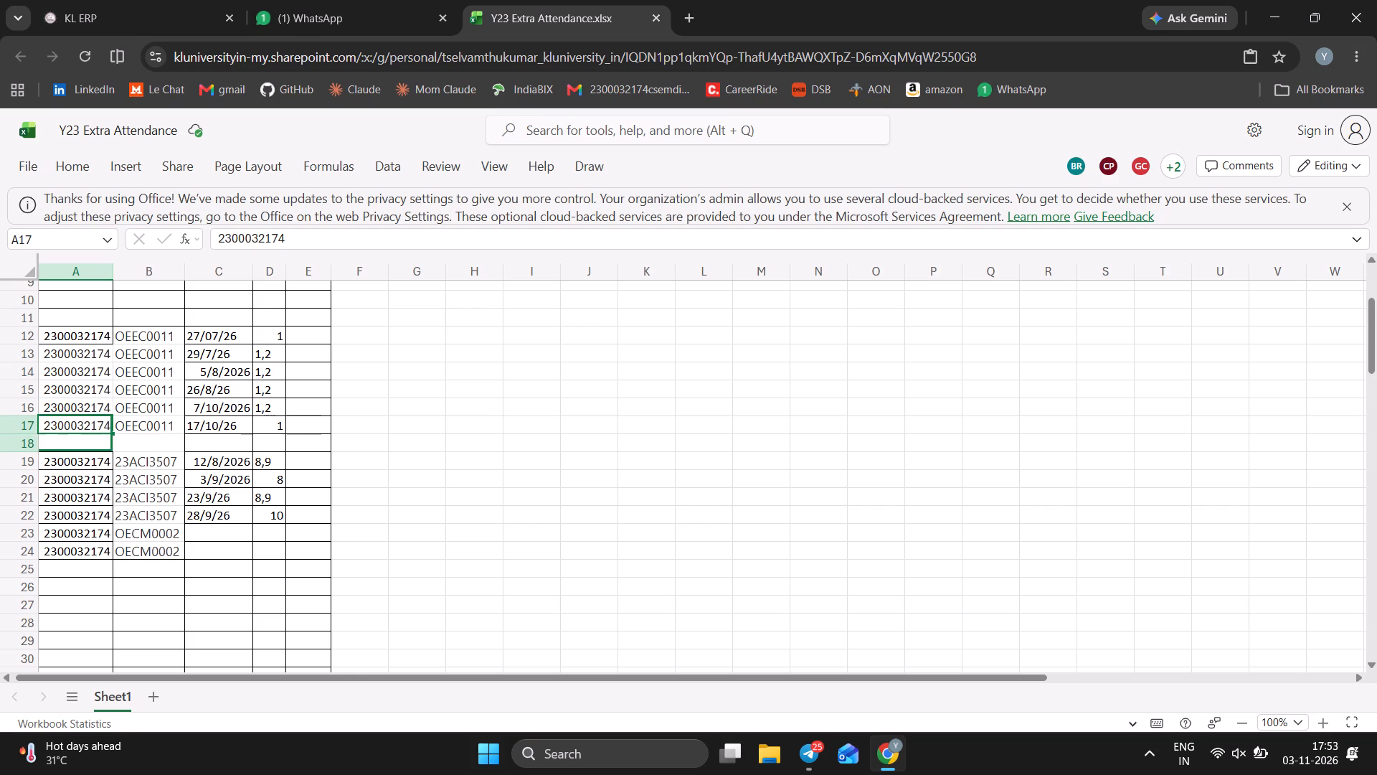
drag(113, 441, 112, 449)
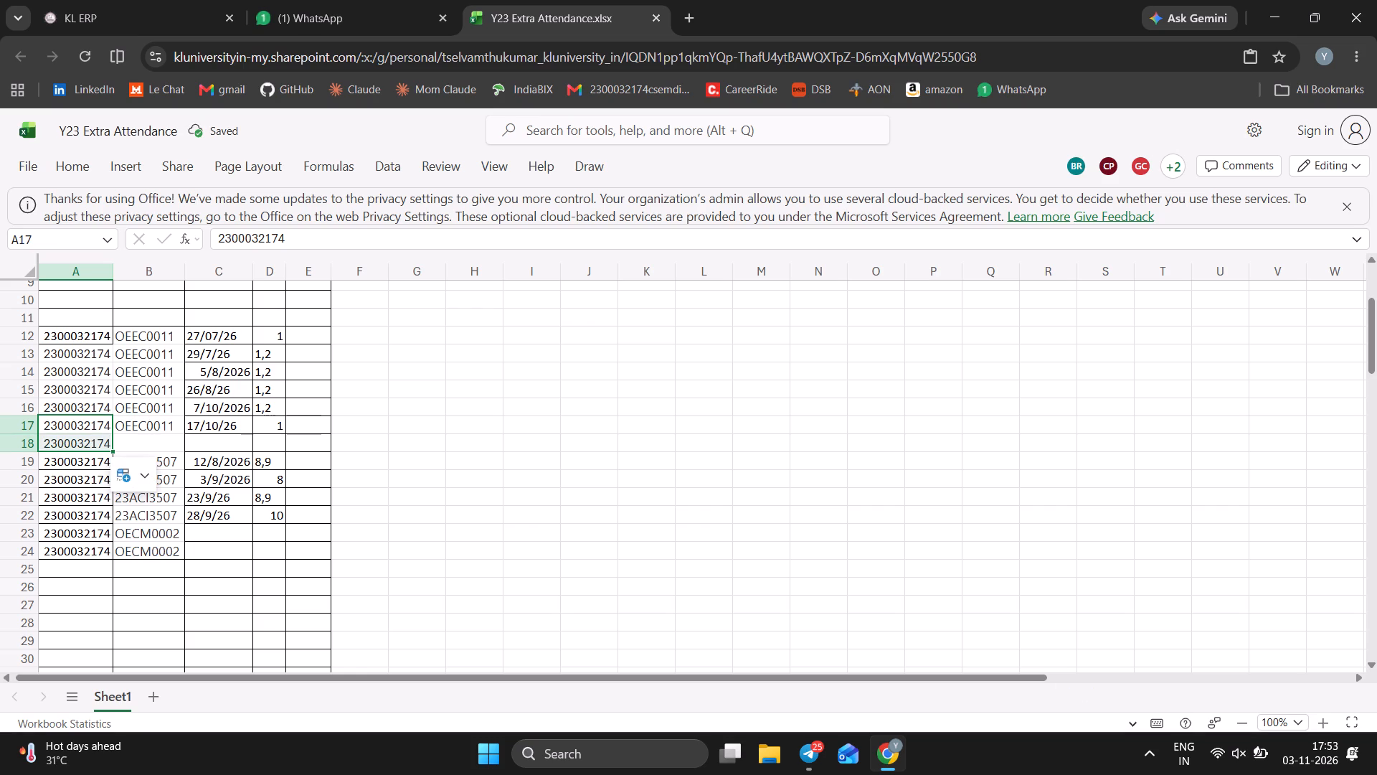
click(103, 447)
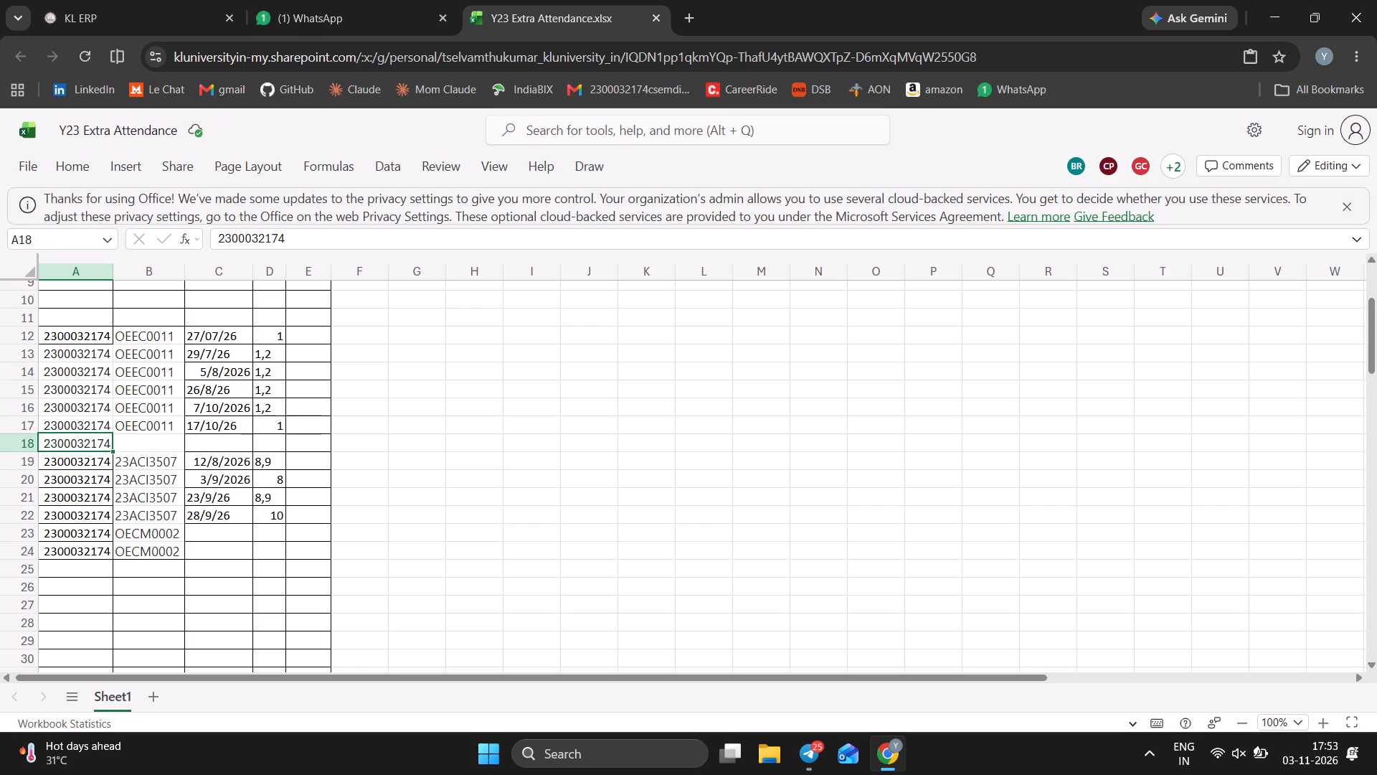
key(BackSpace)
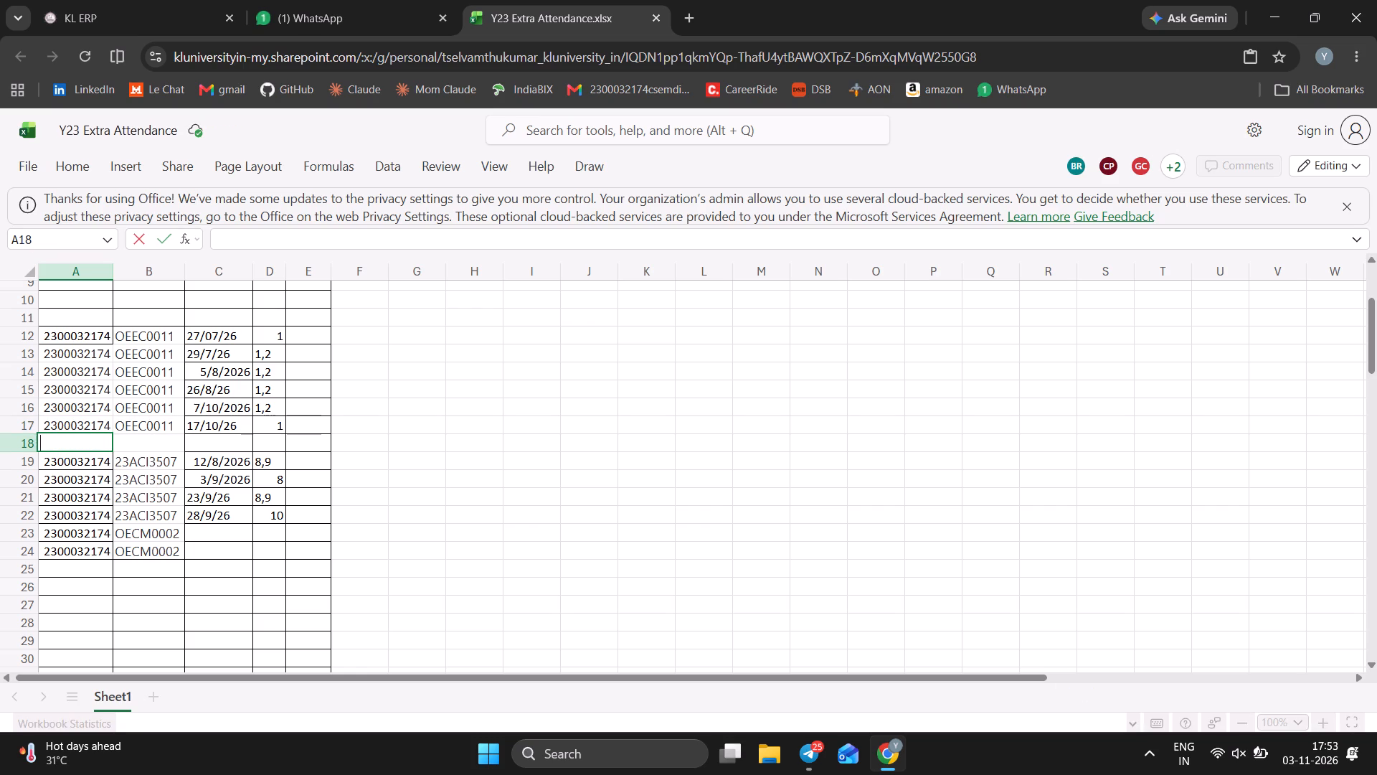
Fill cell A12 down through A17, carrying its student ID and cell borders.
click(105, 337)
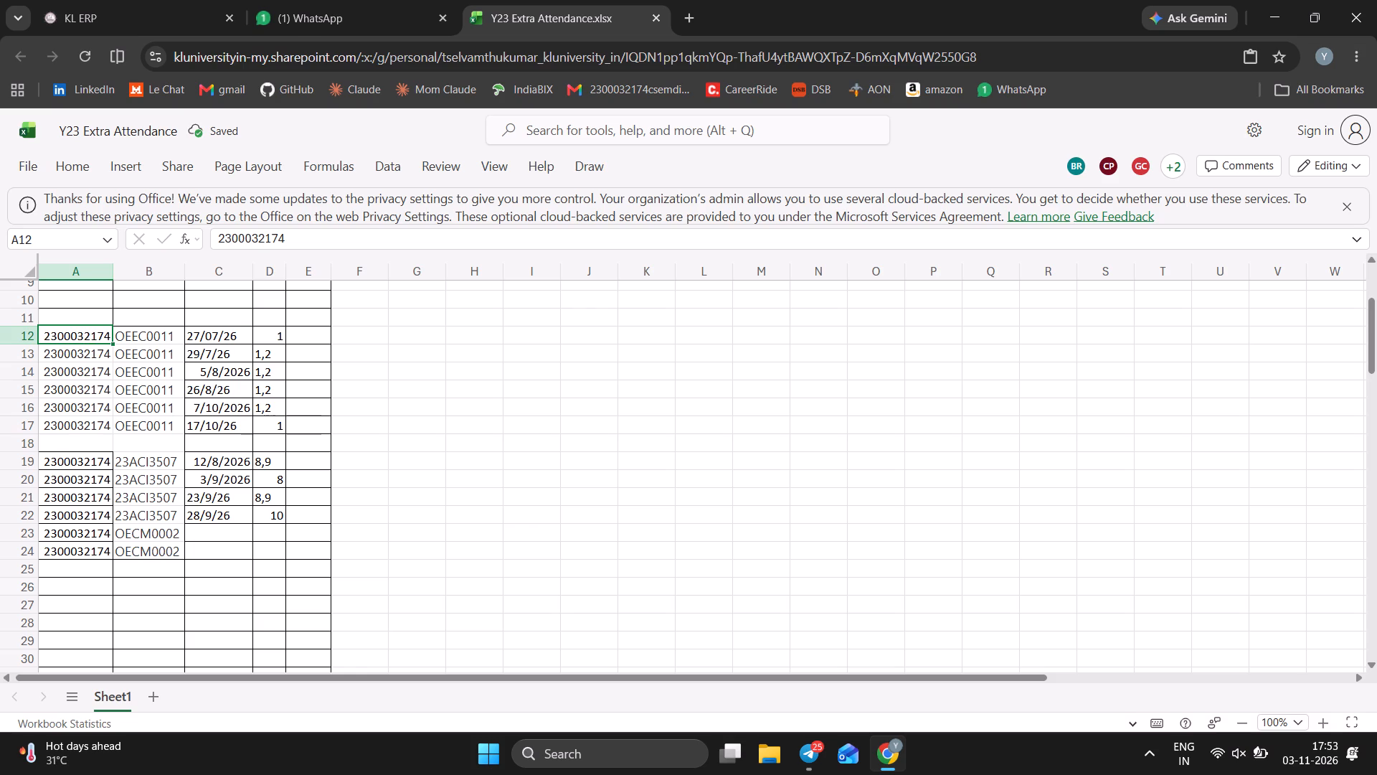
drag(110, 344, 110, 375)
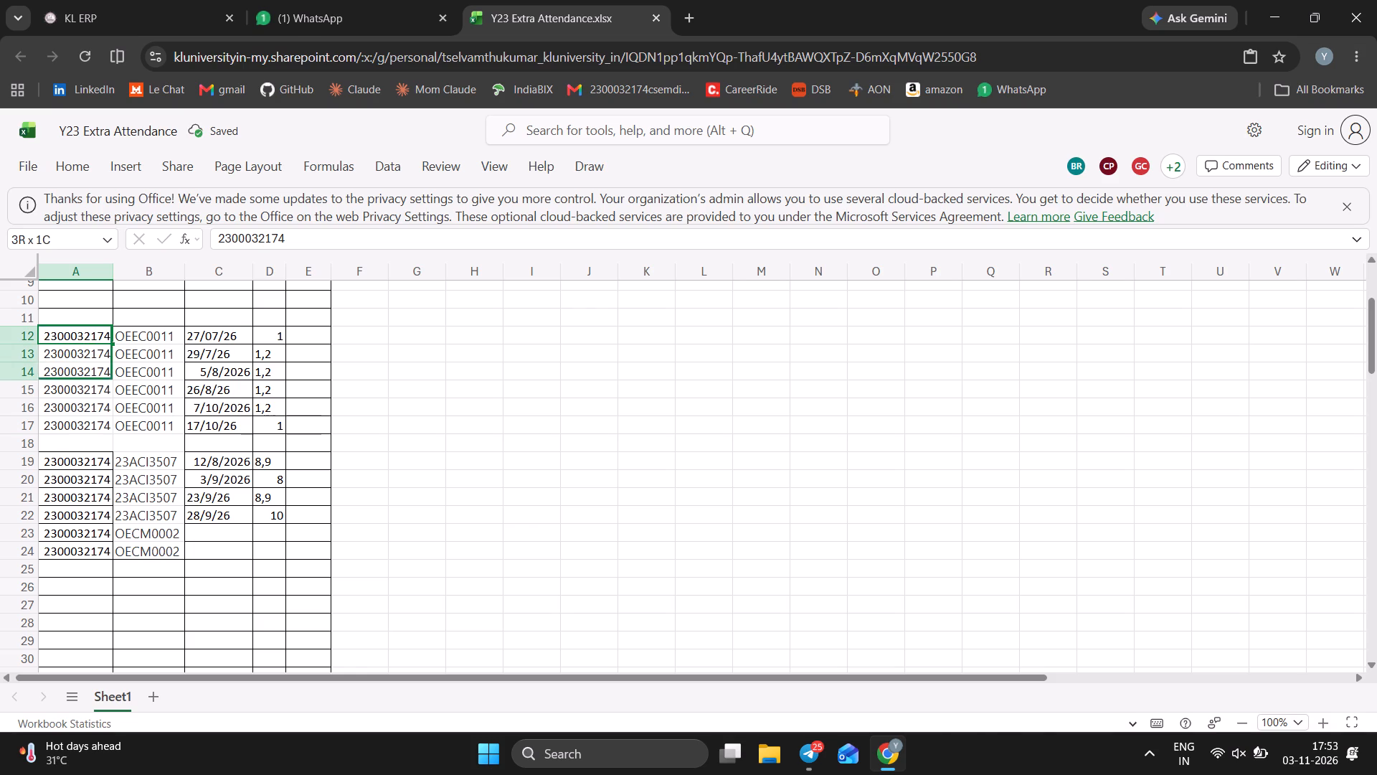
drag(110, 375, 107, 423)
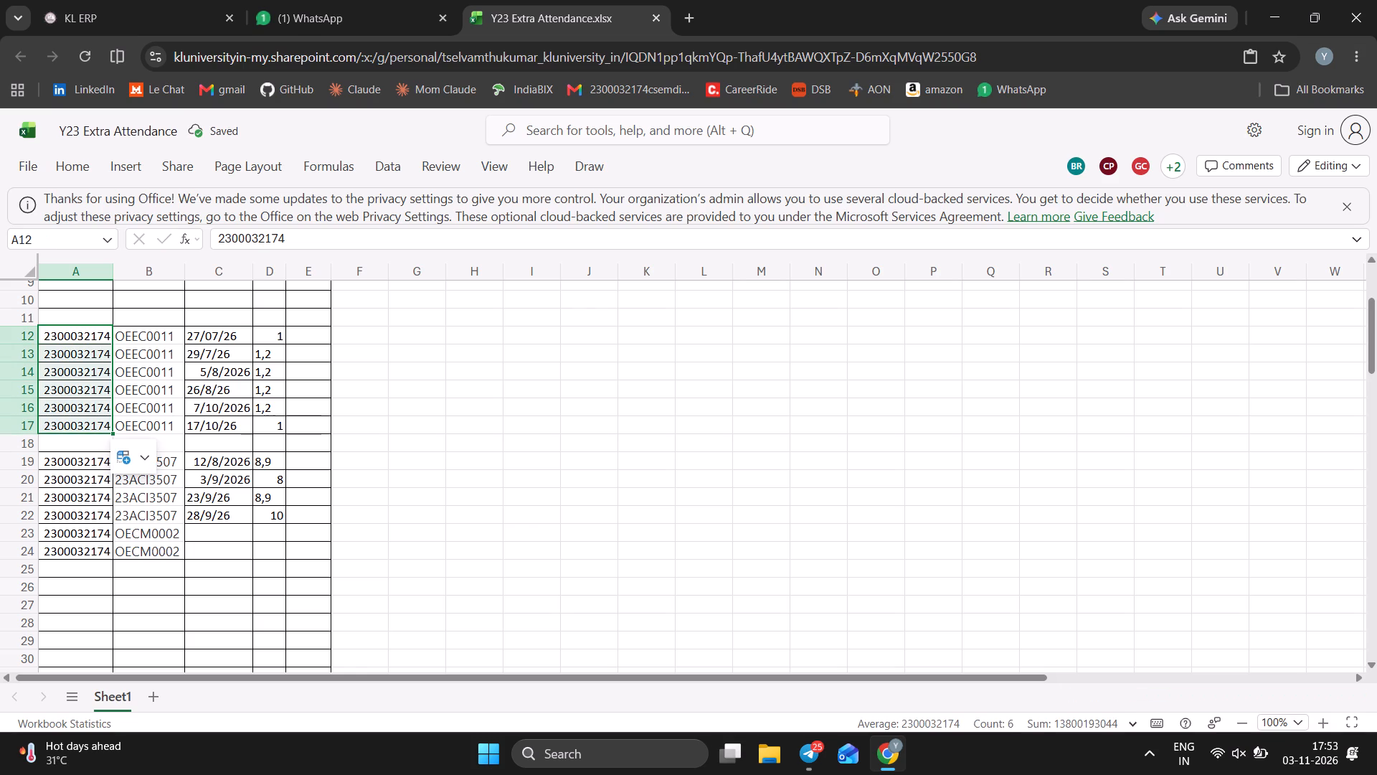
click(217, 433)
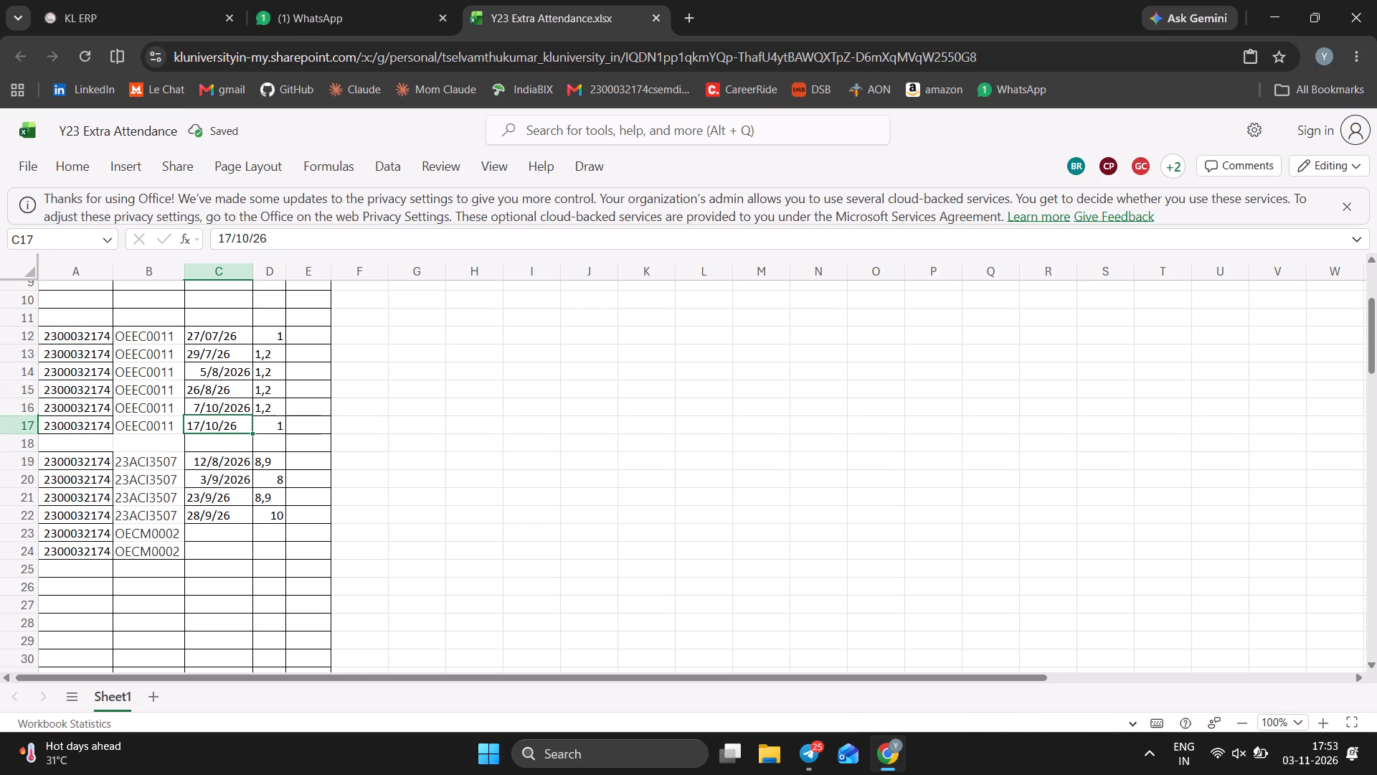
Fill A17 down into A18 to carry its borders, and delete the copied student ID from A18.
click(110, 431)
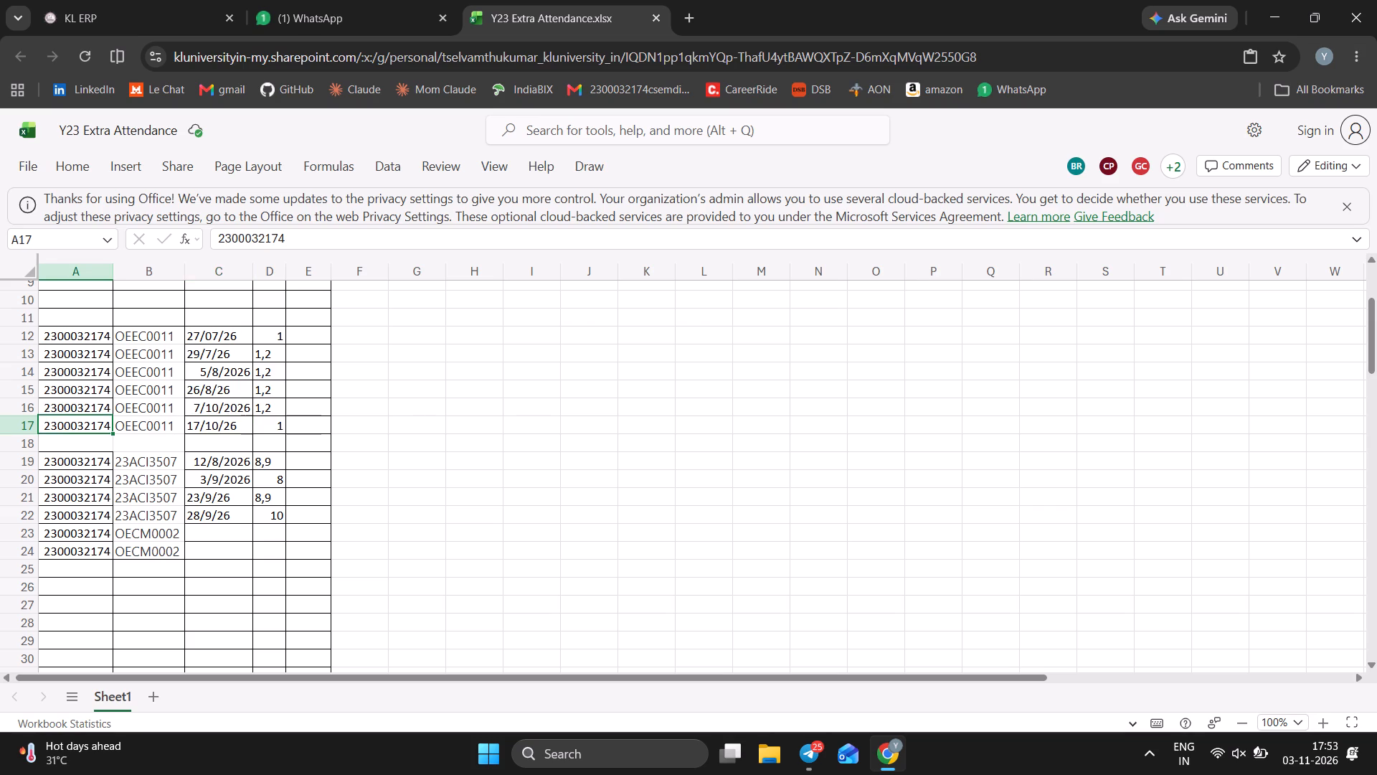
click(112, 431)
drag(112, 433, 110, 446)
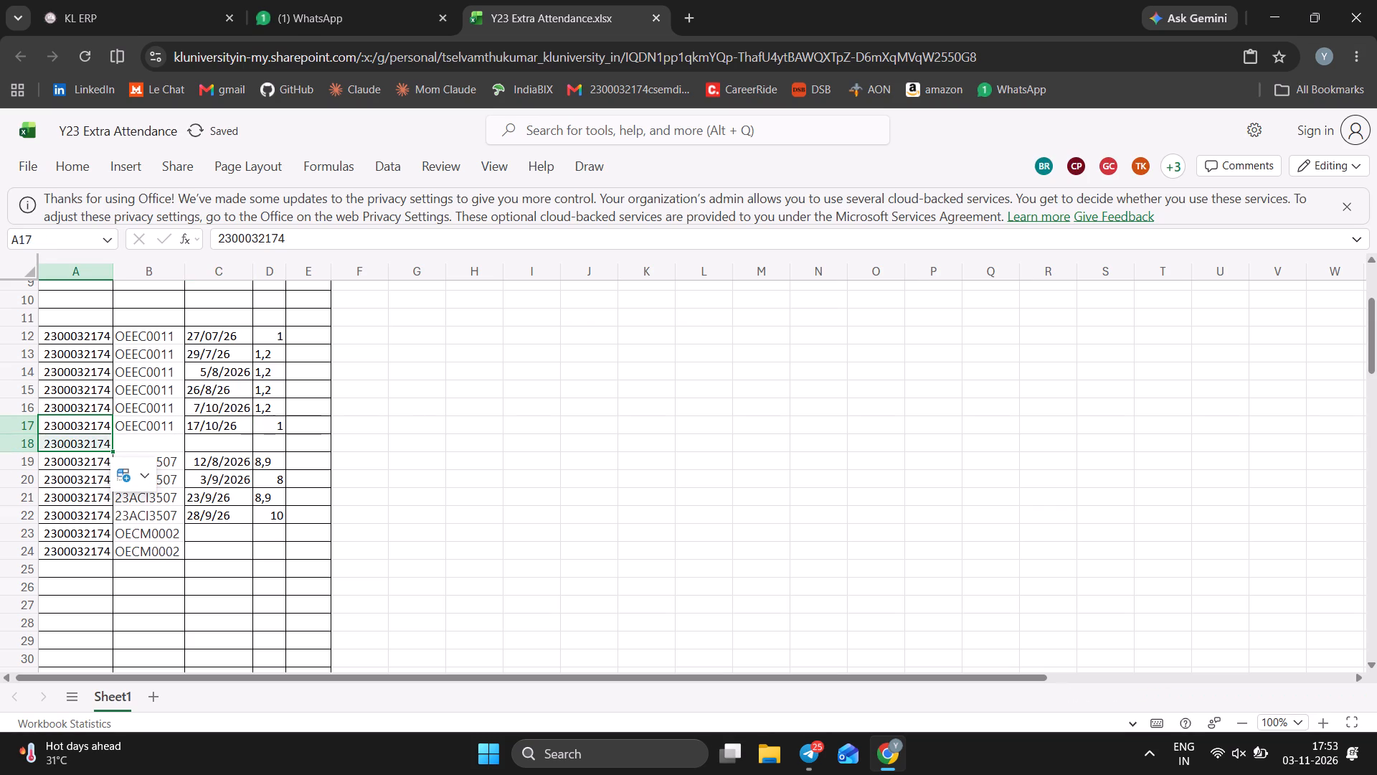
click(98, 444)
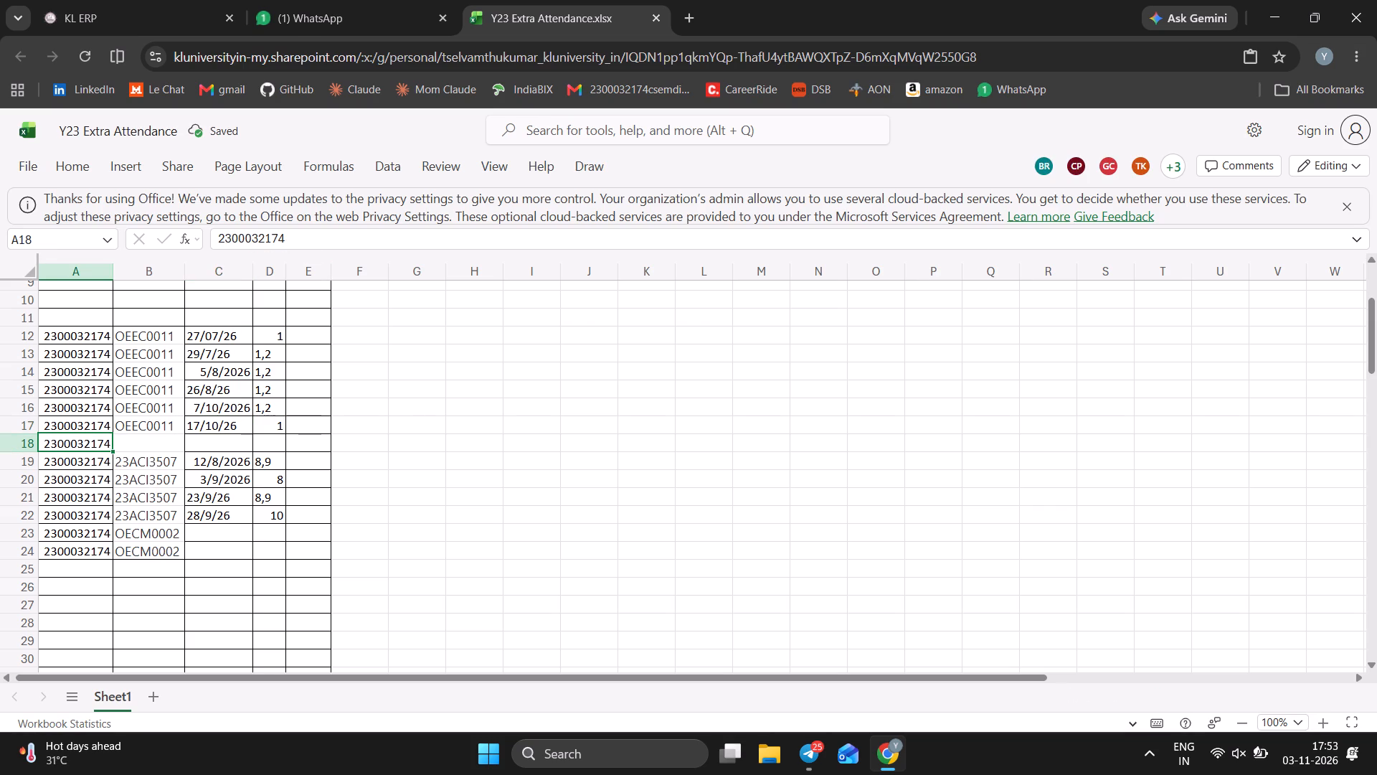
click(313, 241)
key(BackSpace)
key(BackSpace)
key(BackSpace)
key(BackSpace)
key(BackSpace)
key(BackSpace)
key(BackSpace)
key(BackSpace)
key(BackSpace)
key(BackSpace)
key(BackSpace)
key(BackSpace)
key(BackSpace)
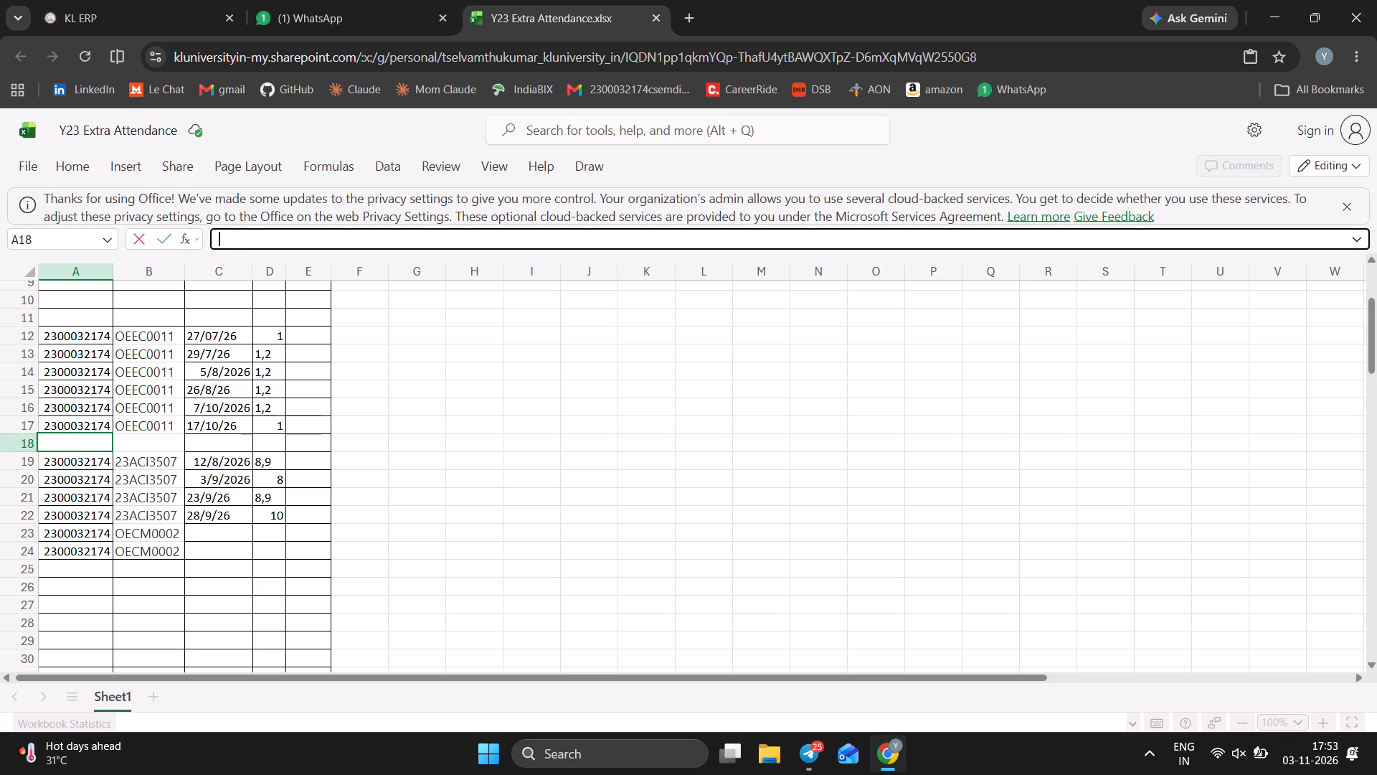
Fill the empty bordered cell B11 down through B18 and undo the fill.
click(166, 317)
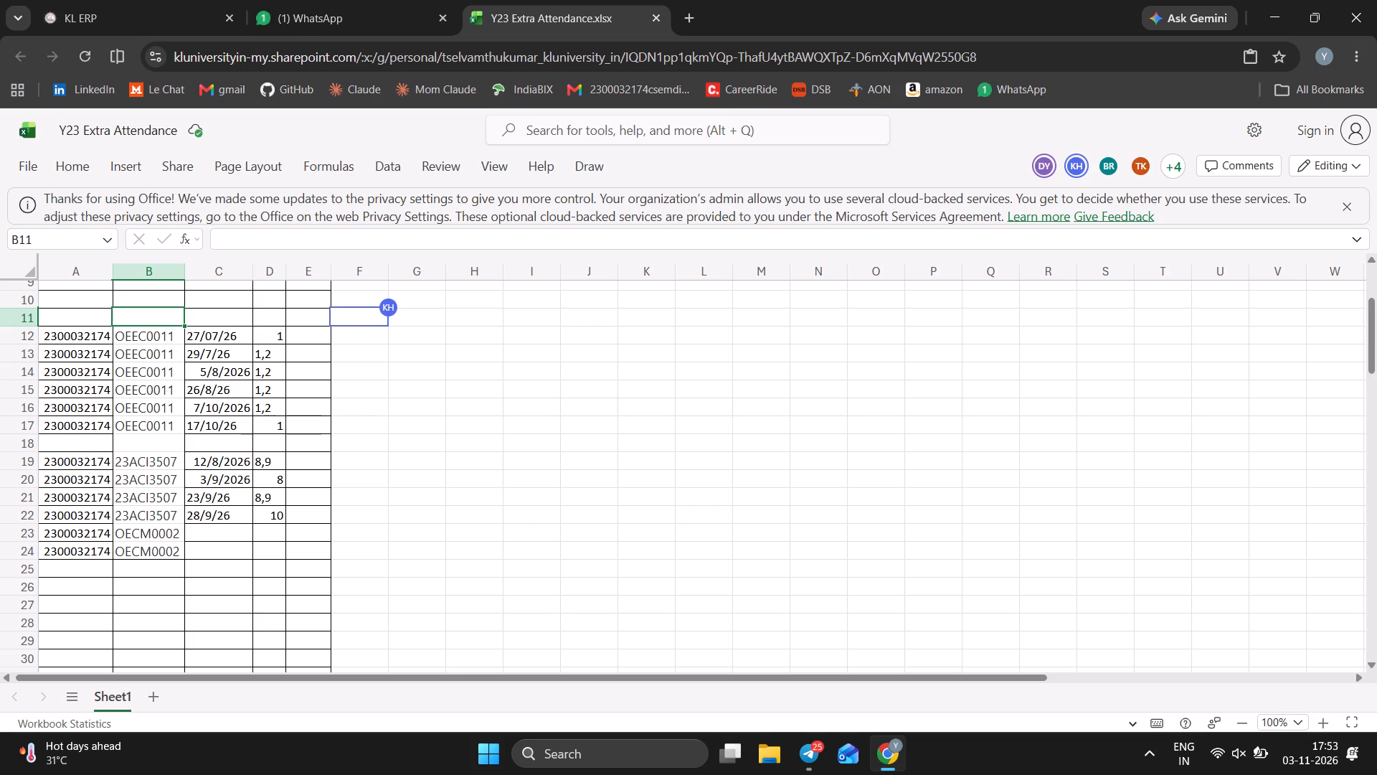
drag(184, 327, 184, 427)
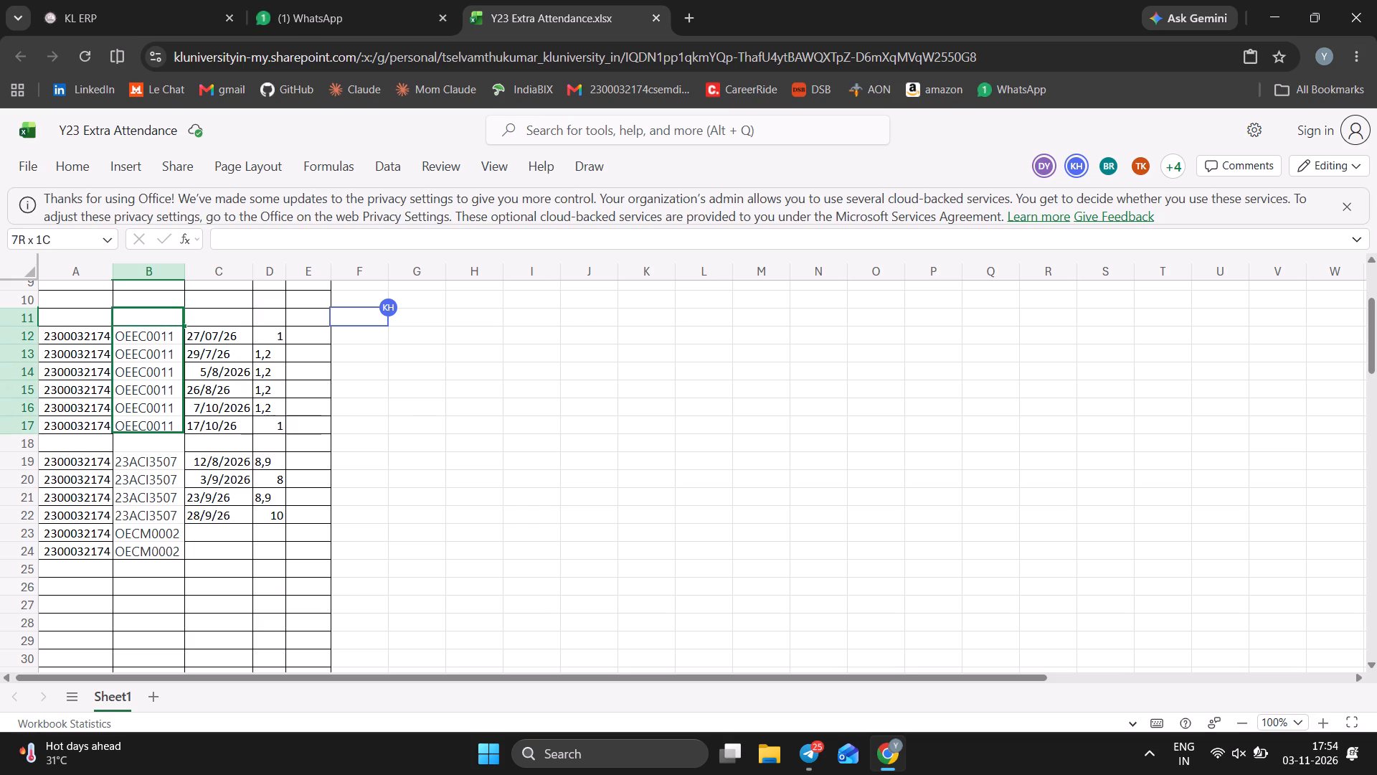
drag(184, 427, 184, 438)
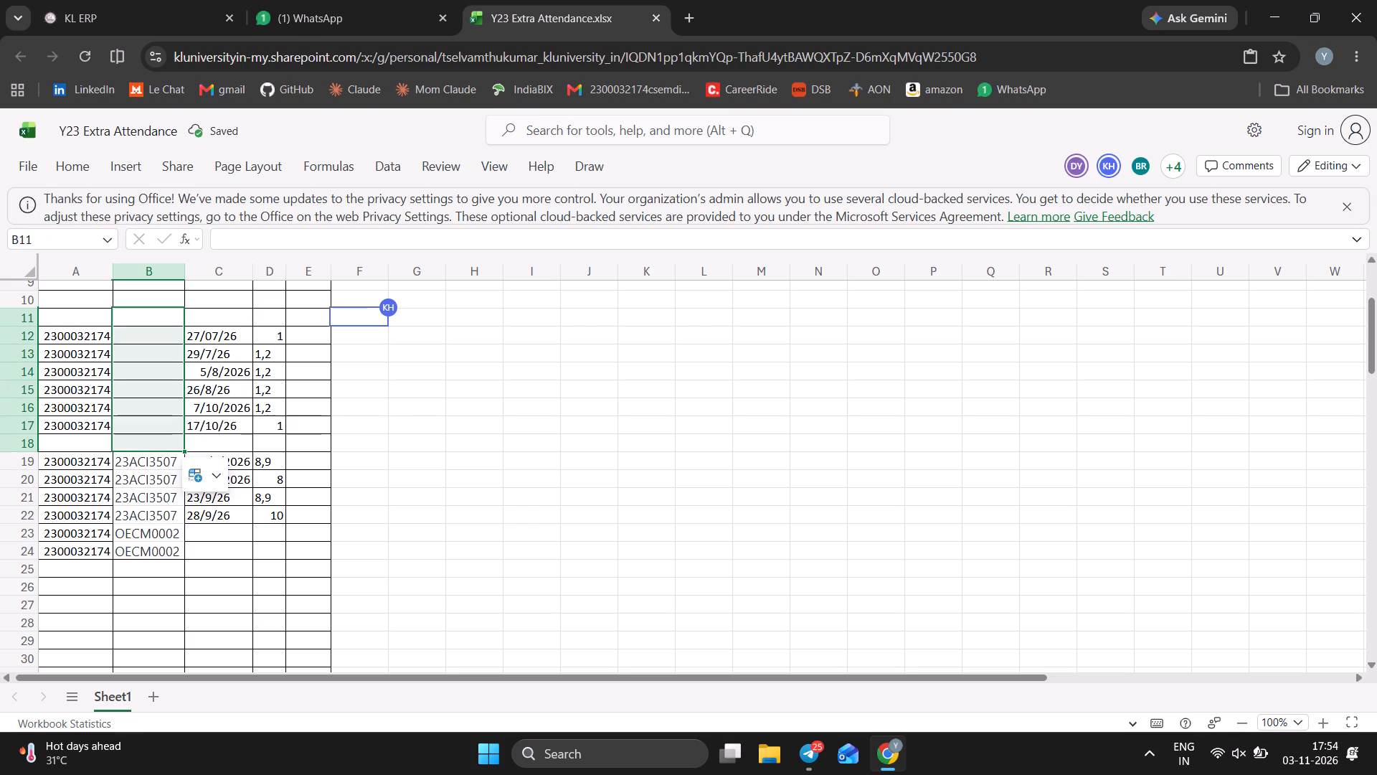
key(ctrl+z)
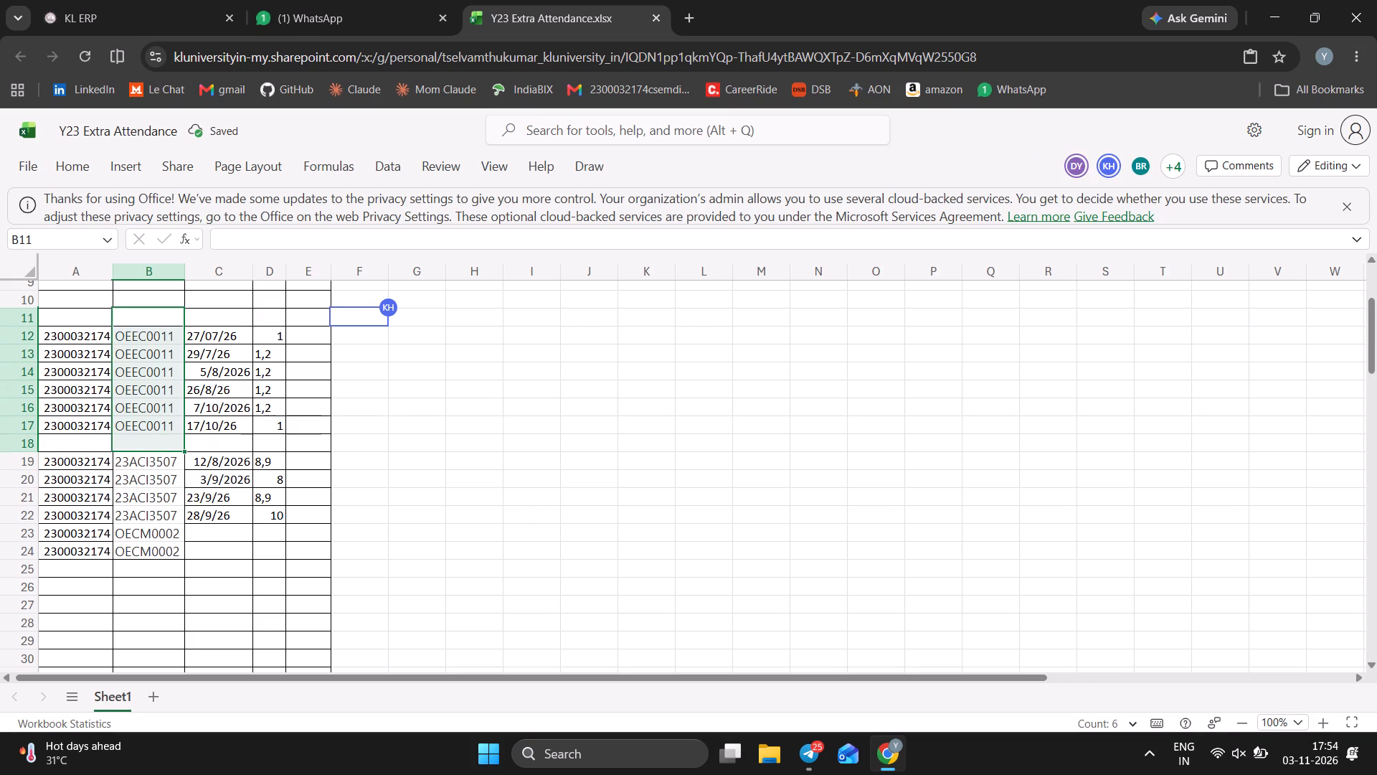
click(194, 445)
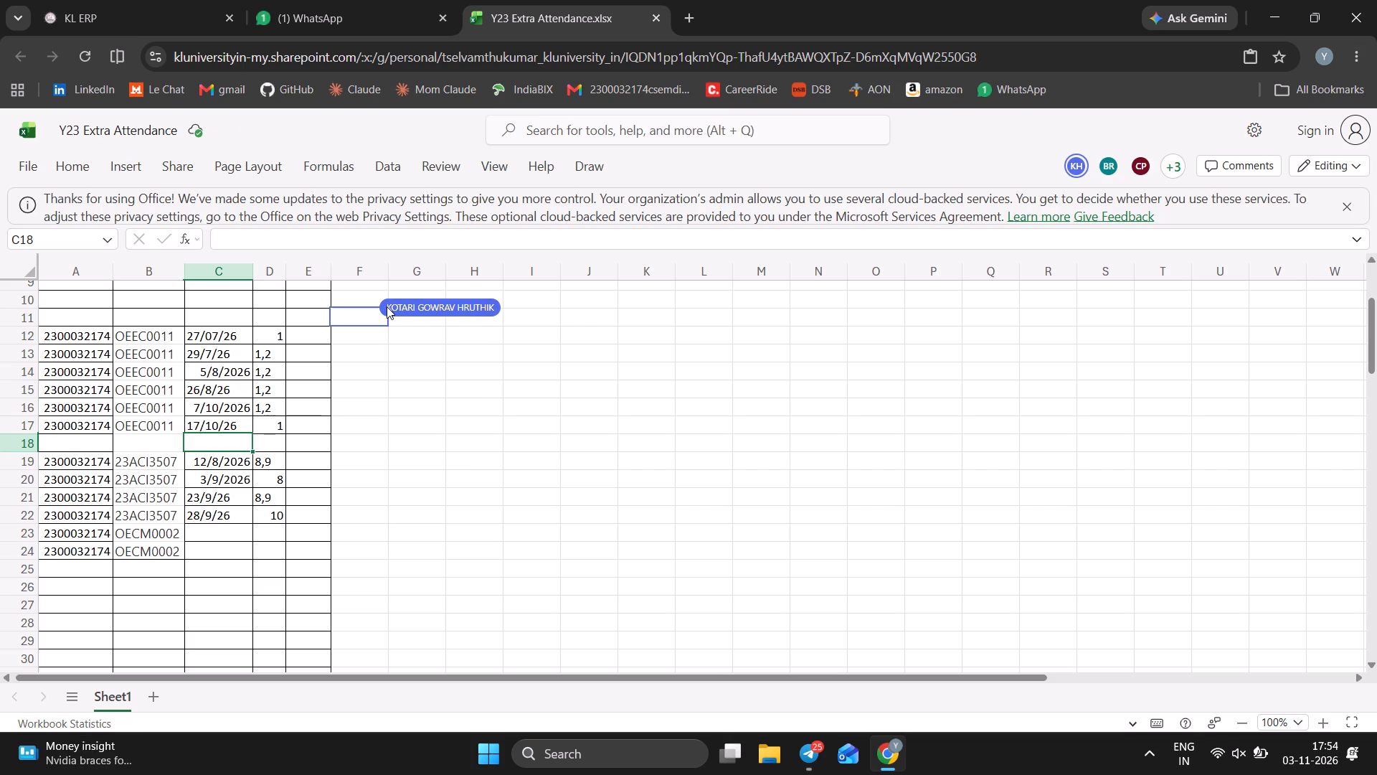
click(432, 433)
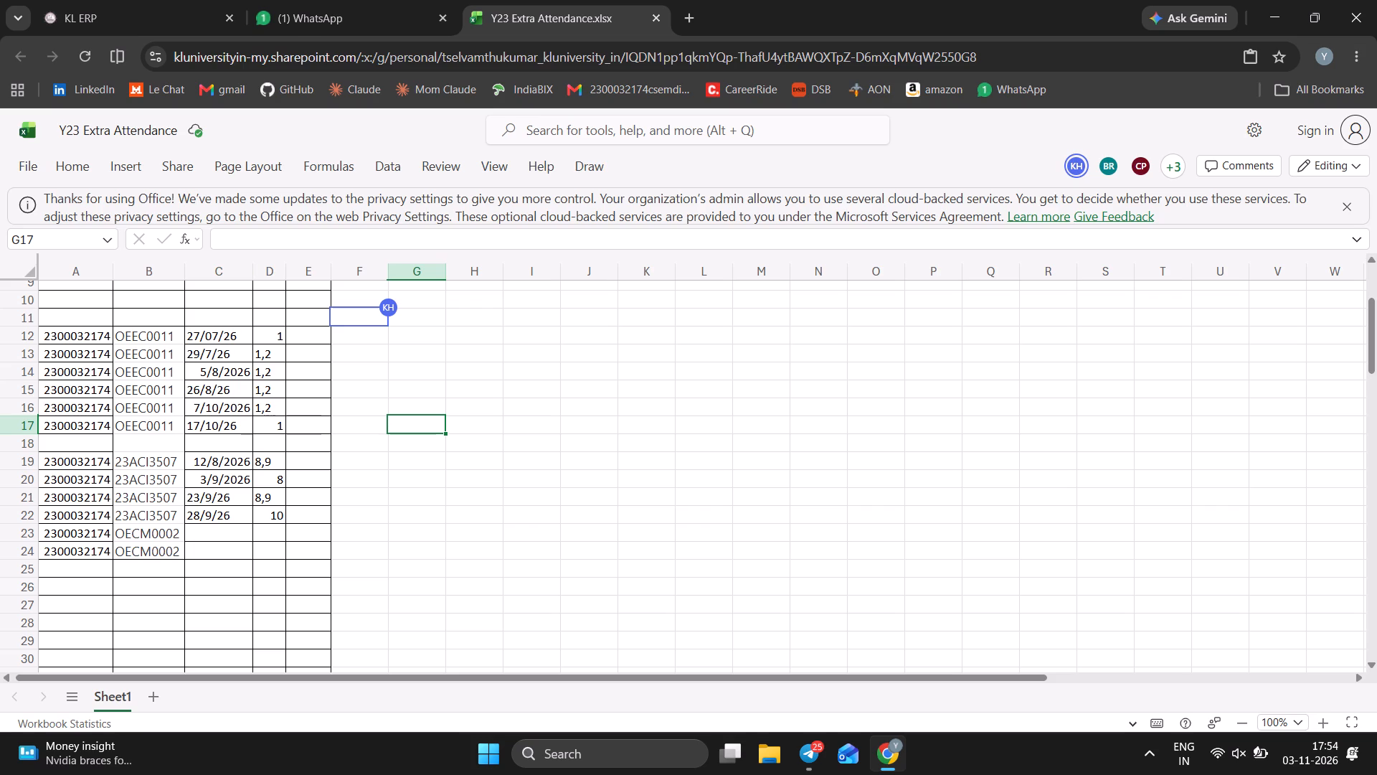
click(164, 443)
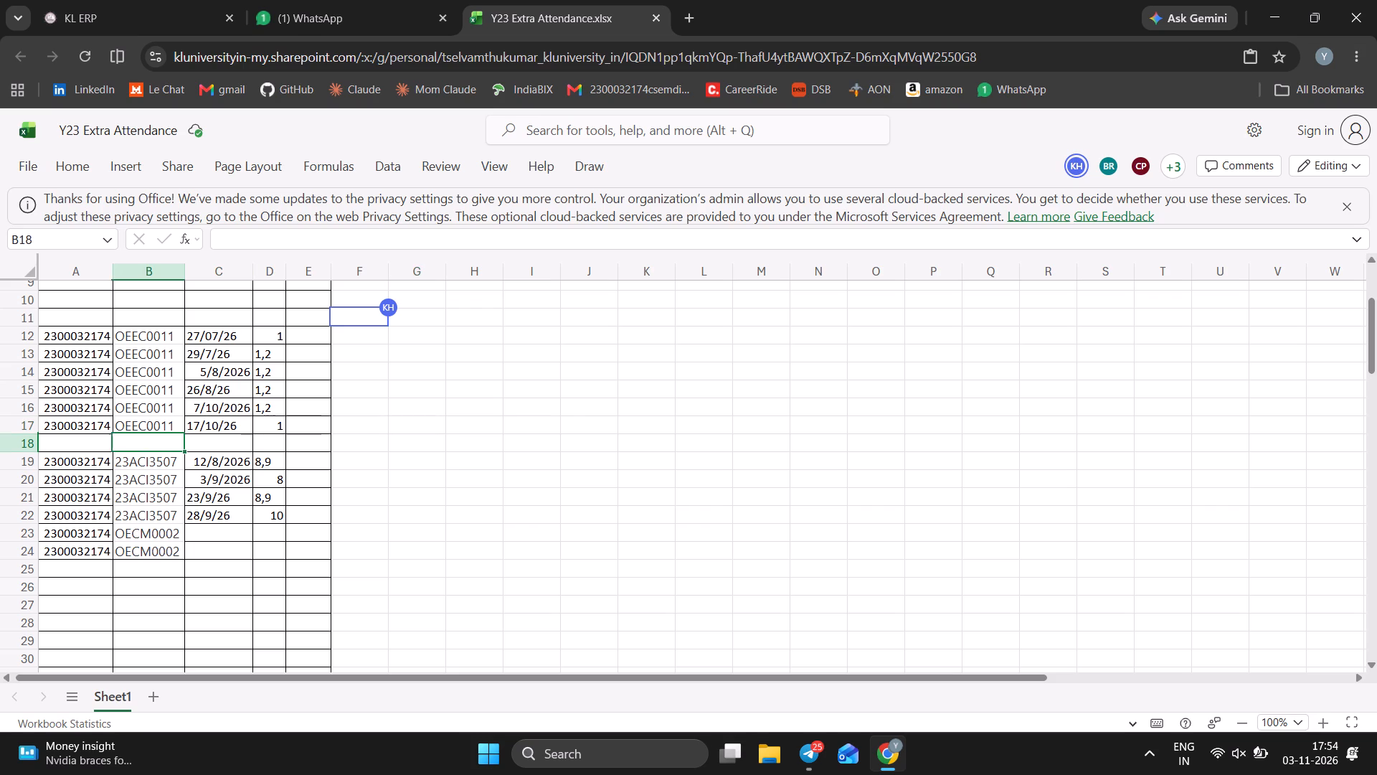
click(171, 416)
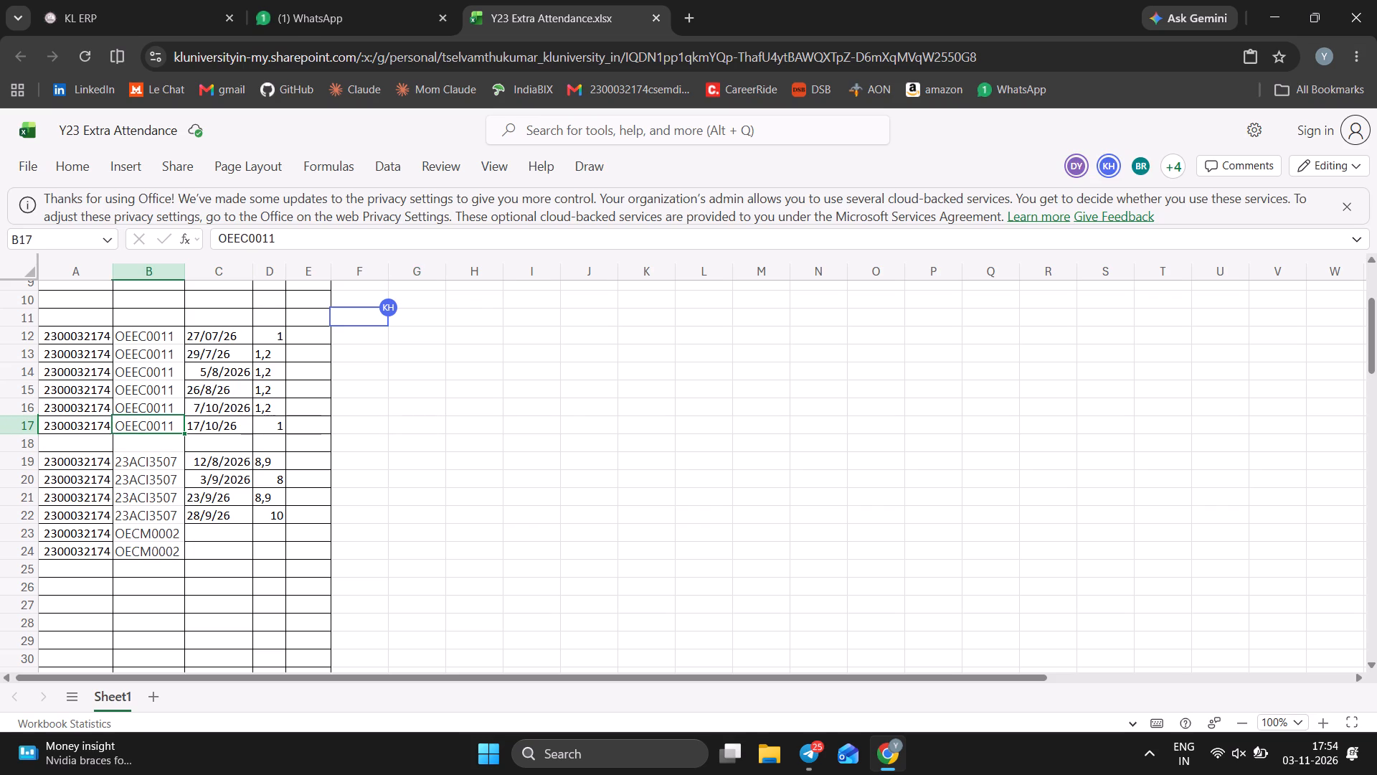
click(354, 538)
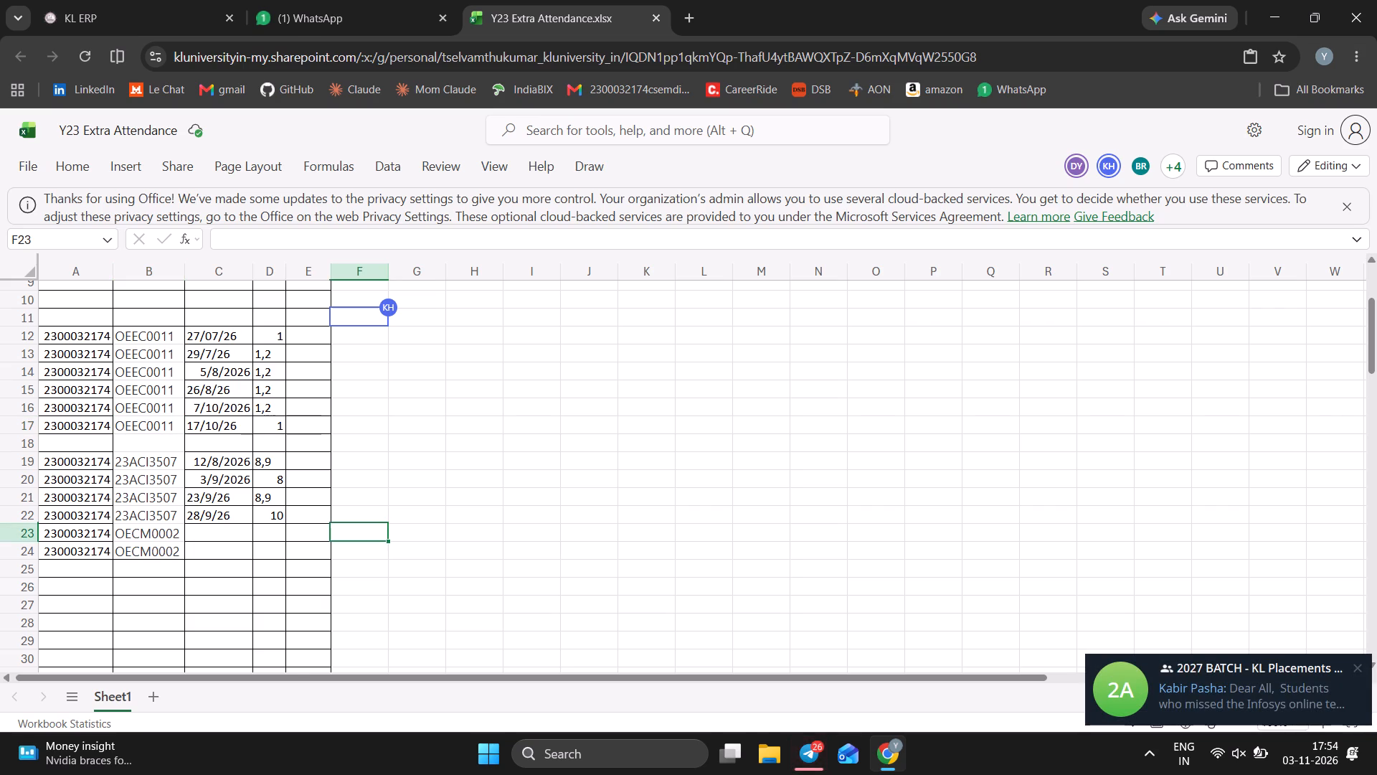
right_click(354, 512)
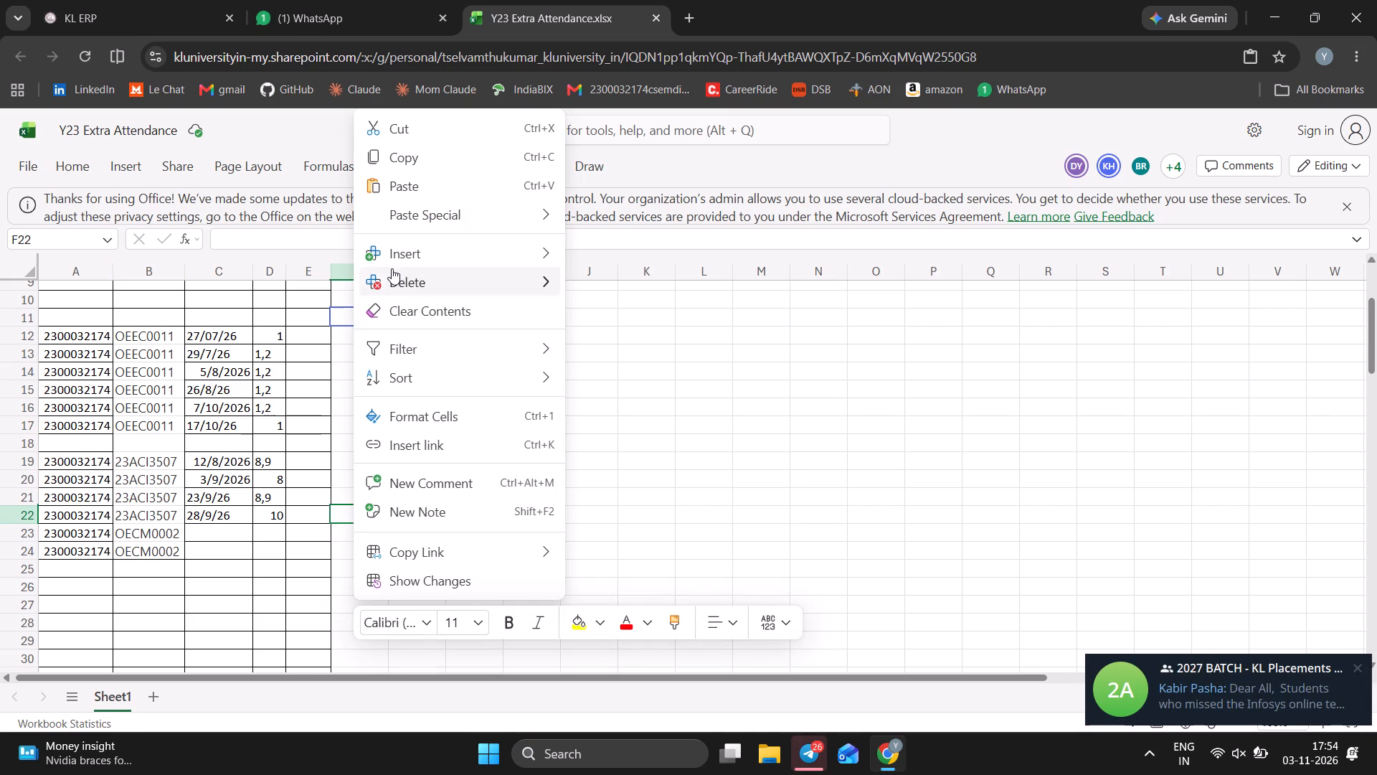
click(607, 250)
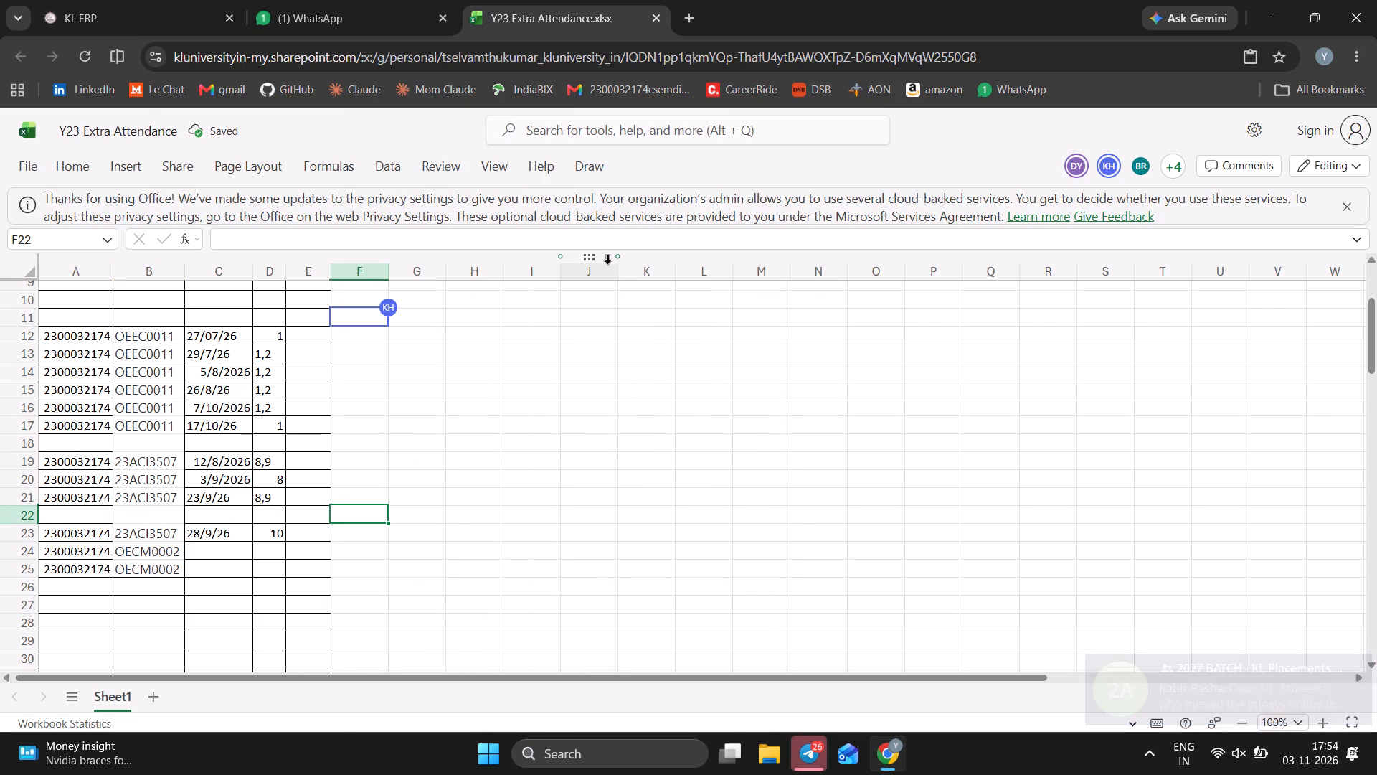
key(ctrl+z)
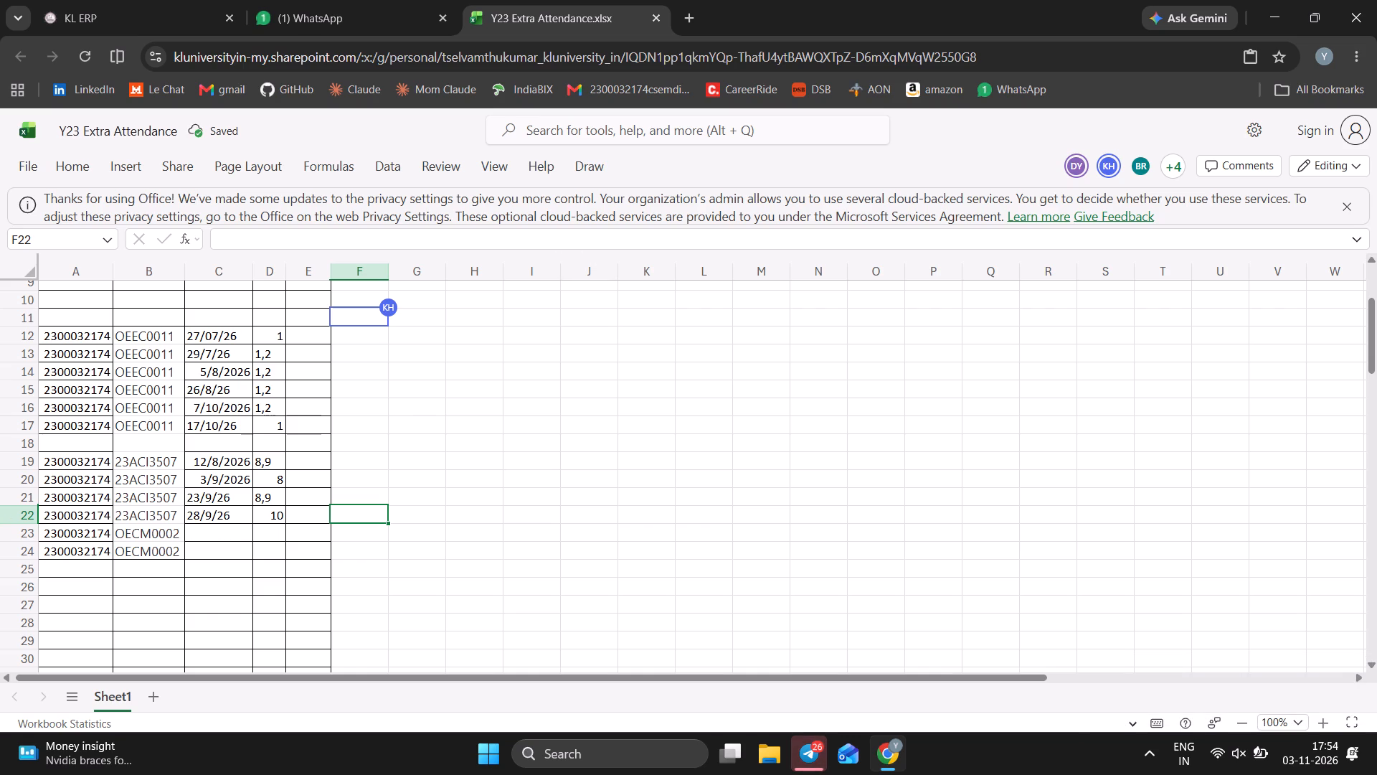
Insert one blank row above row 23 to separate the 23ACI3507 entries from the OECM0002 entries.
click(369, 533)
right_click(369, 533)
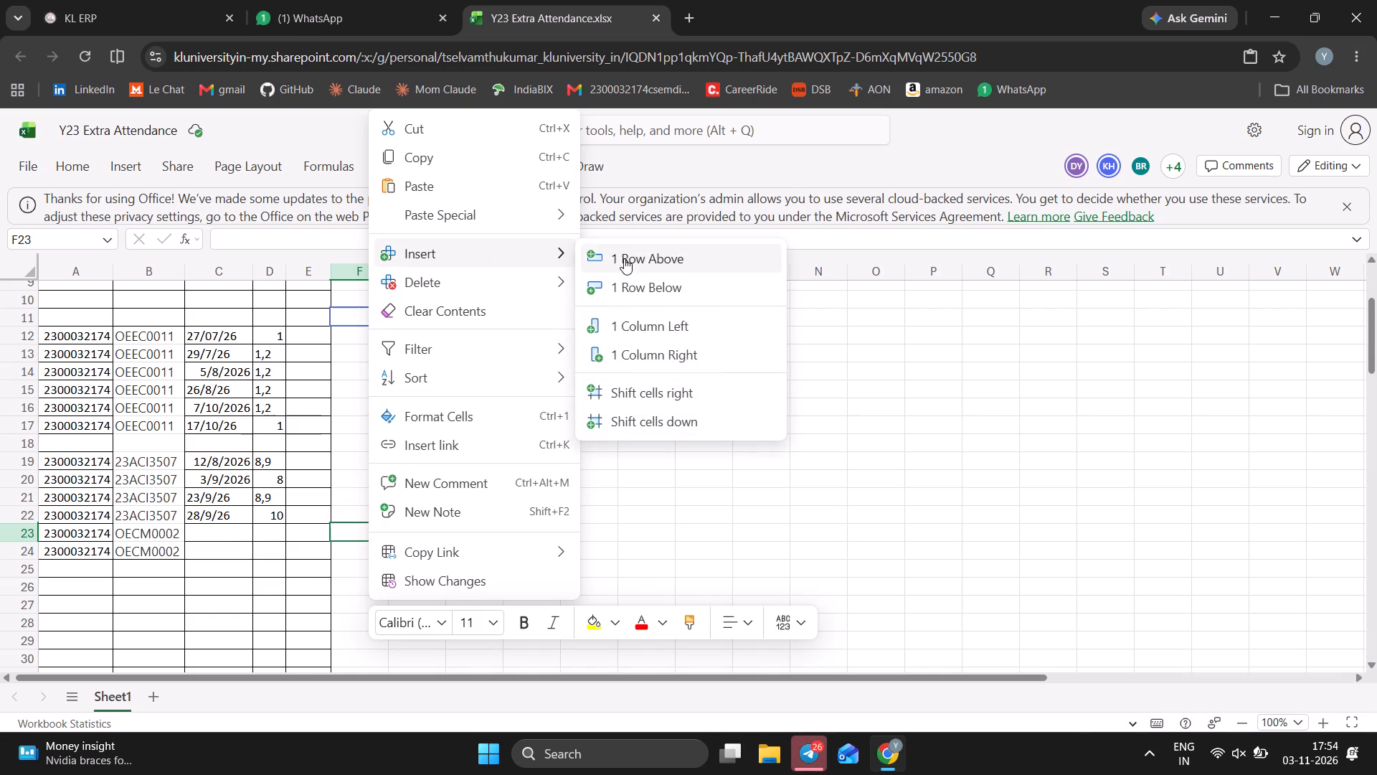
click(624, 258)
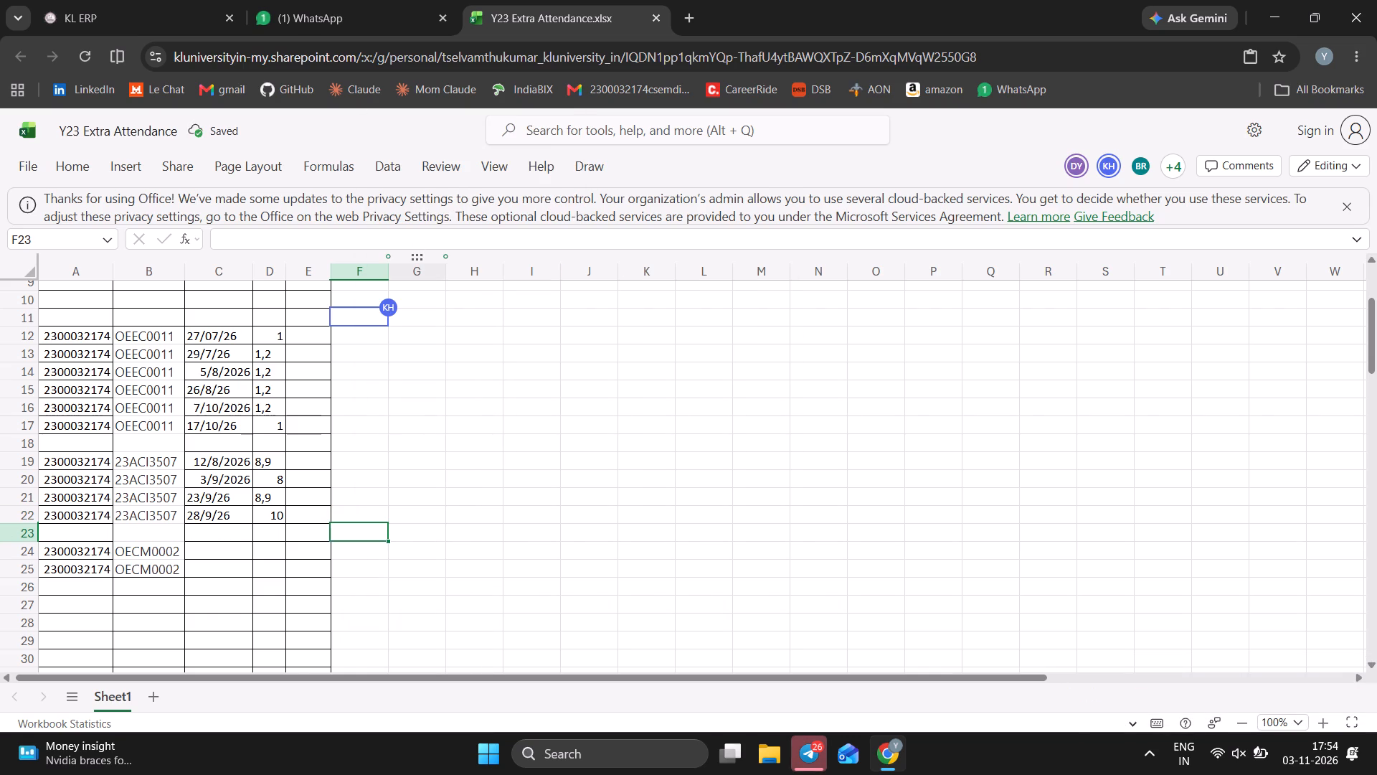
click(394, 488)
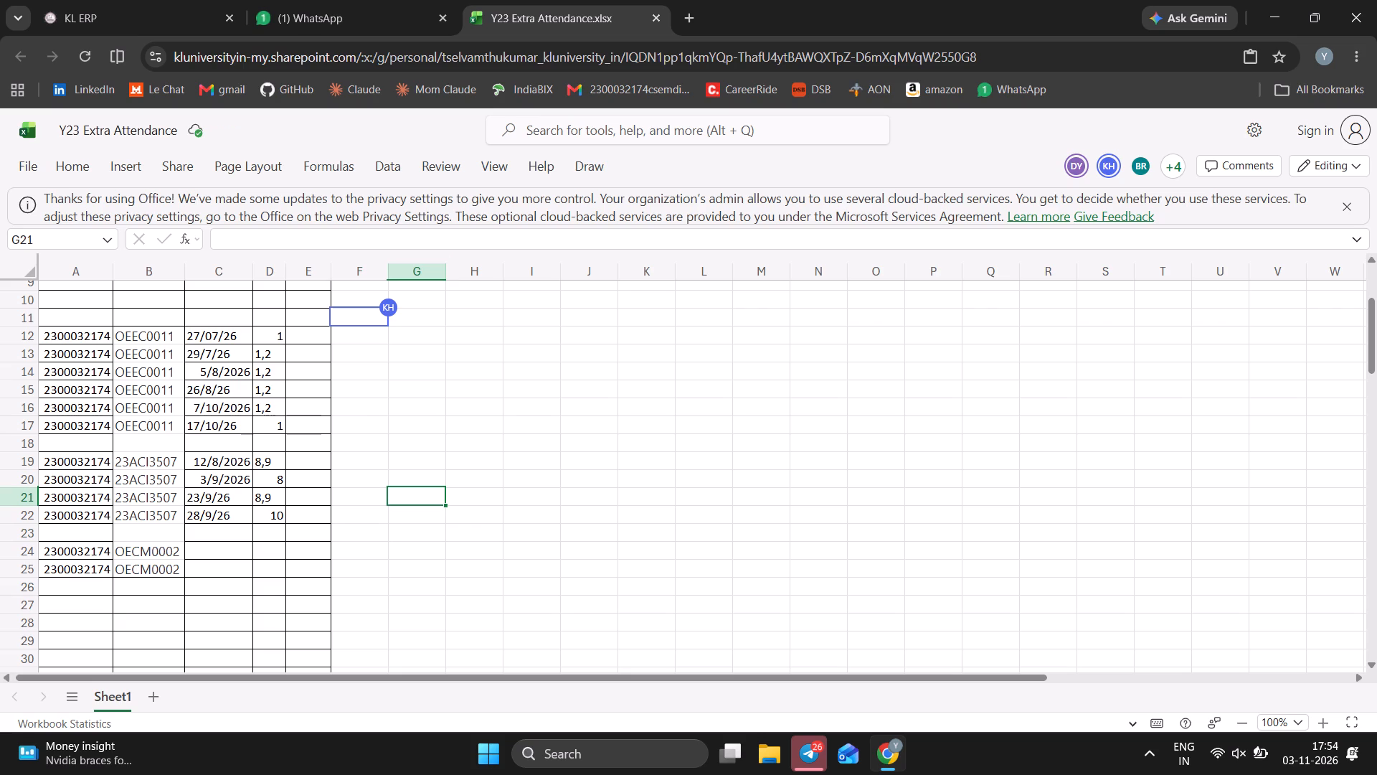
Select the empty date cell C24 of the first OECM0002 entry.
click(228, 552)
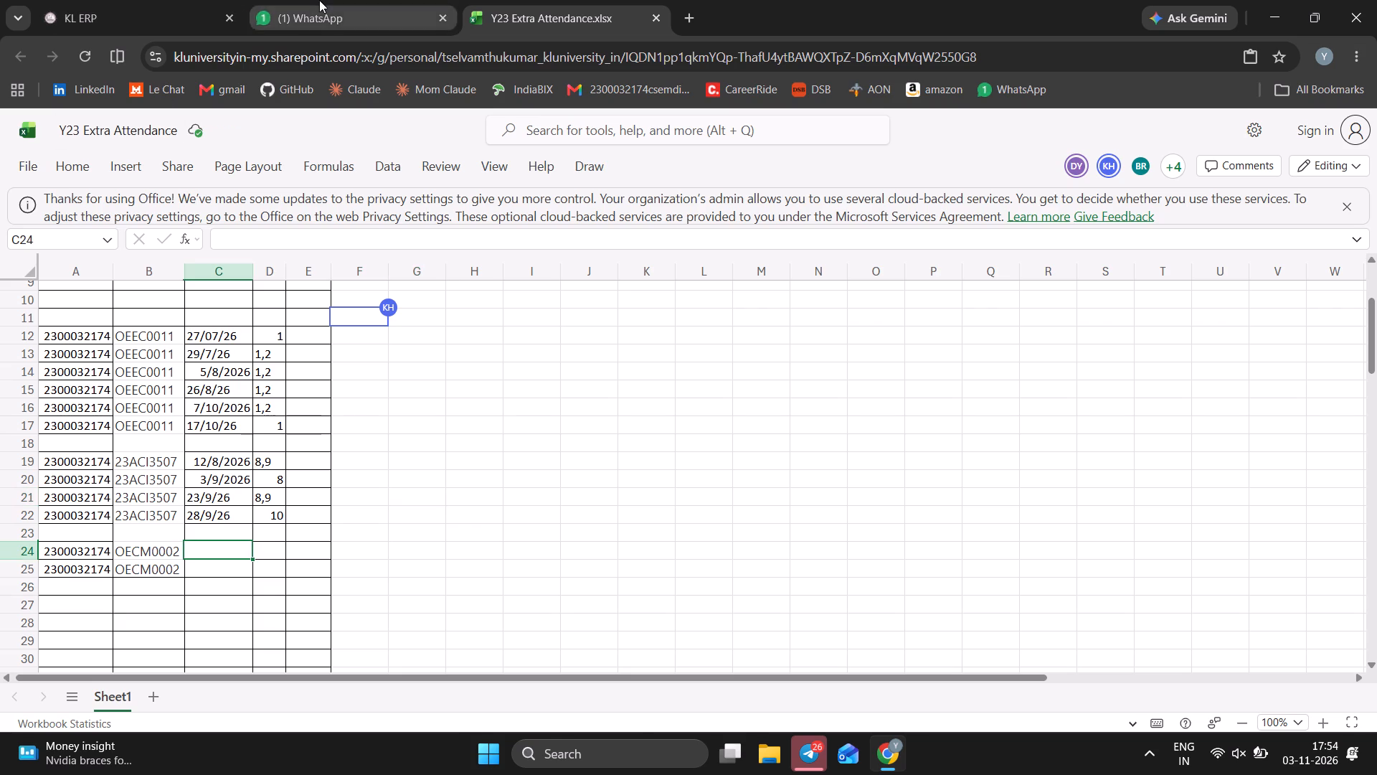
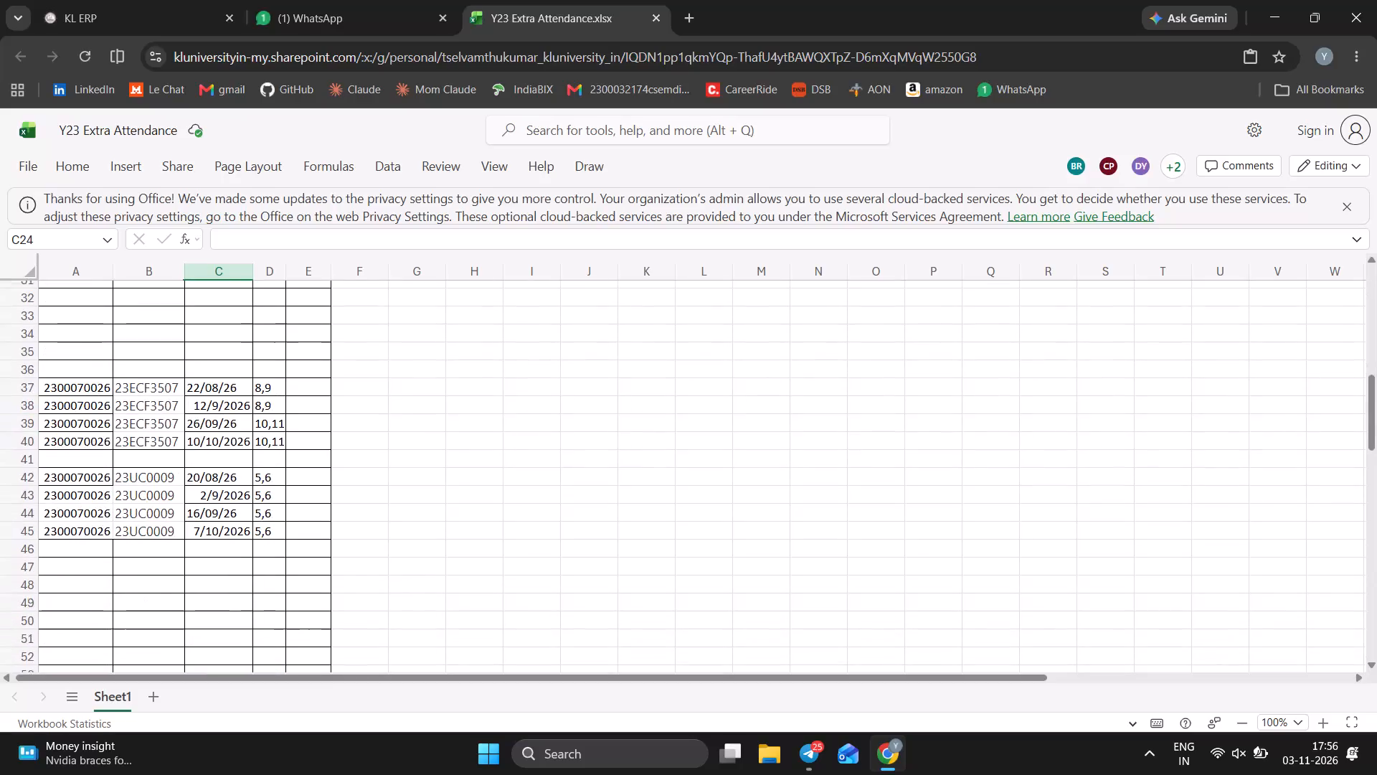
Clear the stray partial student ID from cell A59, below the attendance entries.
scroll(225, 390, down, 3)
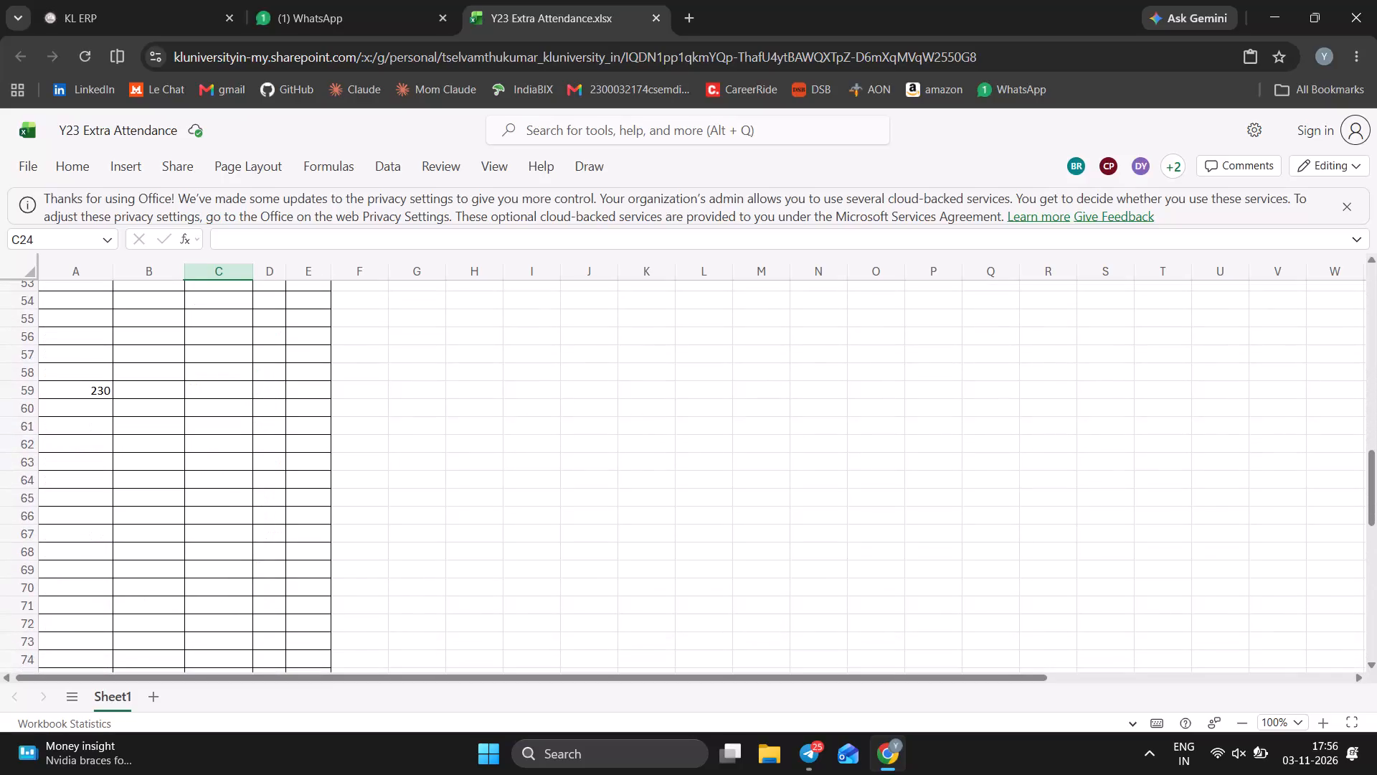
scroll(225, 390, left, 1)
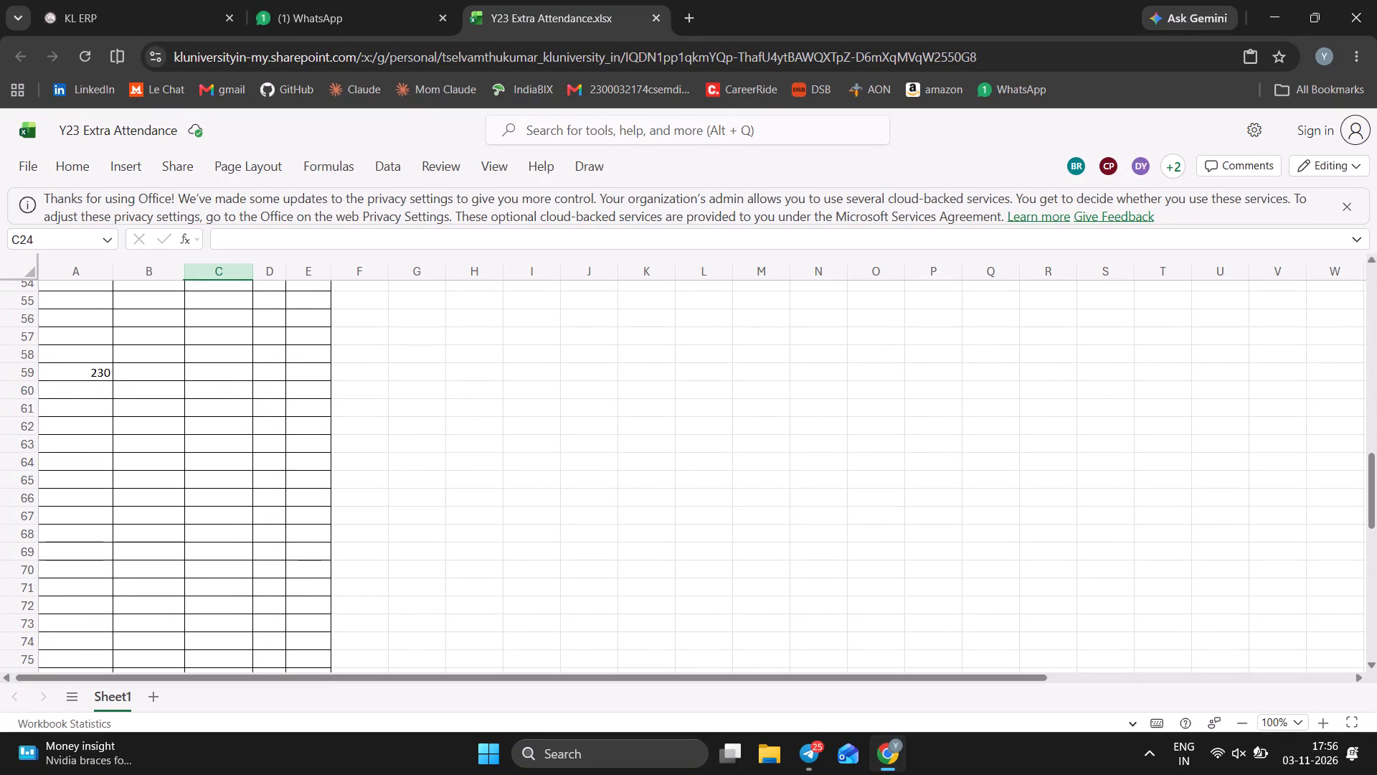
click(75, 377)
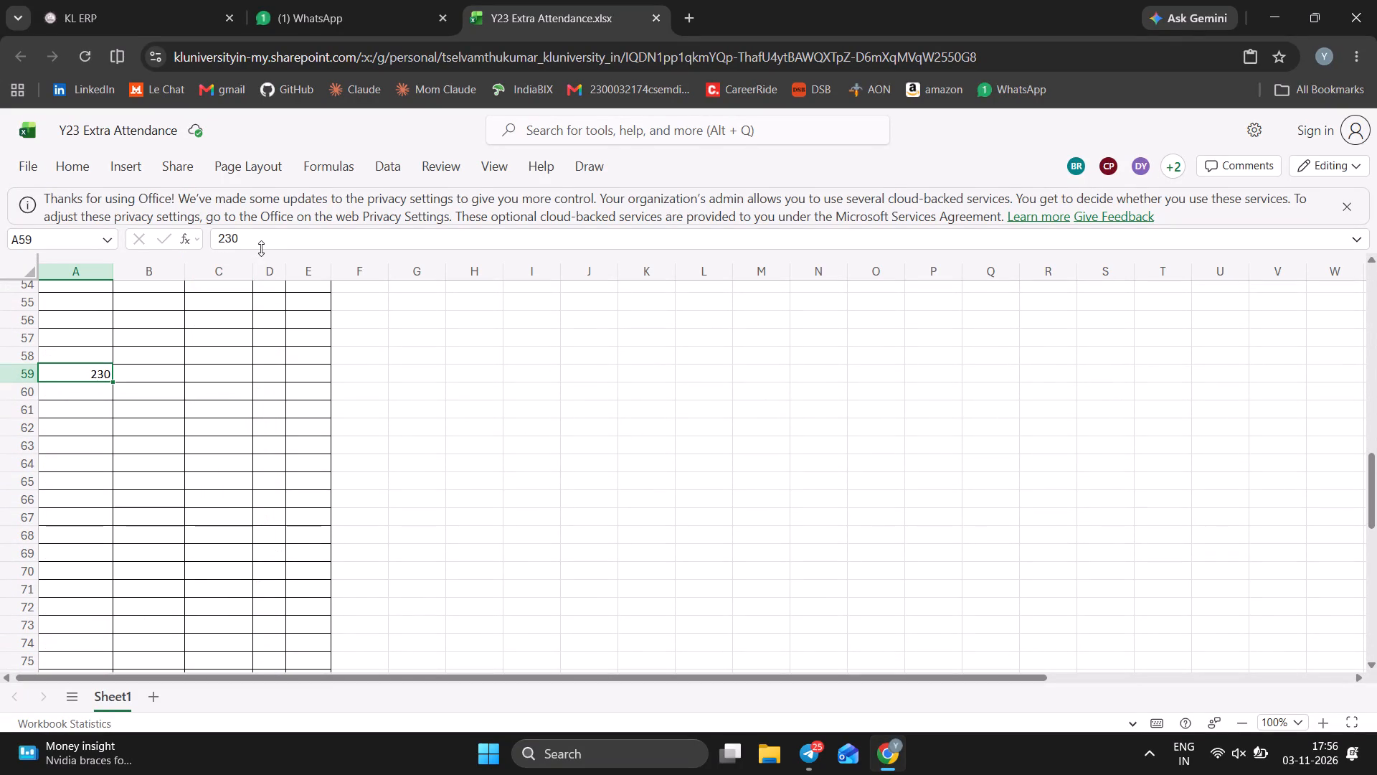
click(262, 240)
key(BackSpace)
key(BackSpace)
key(BackSpace)
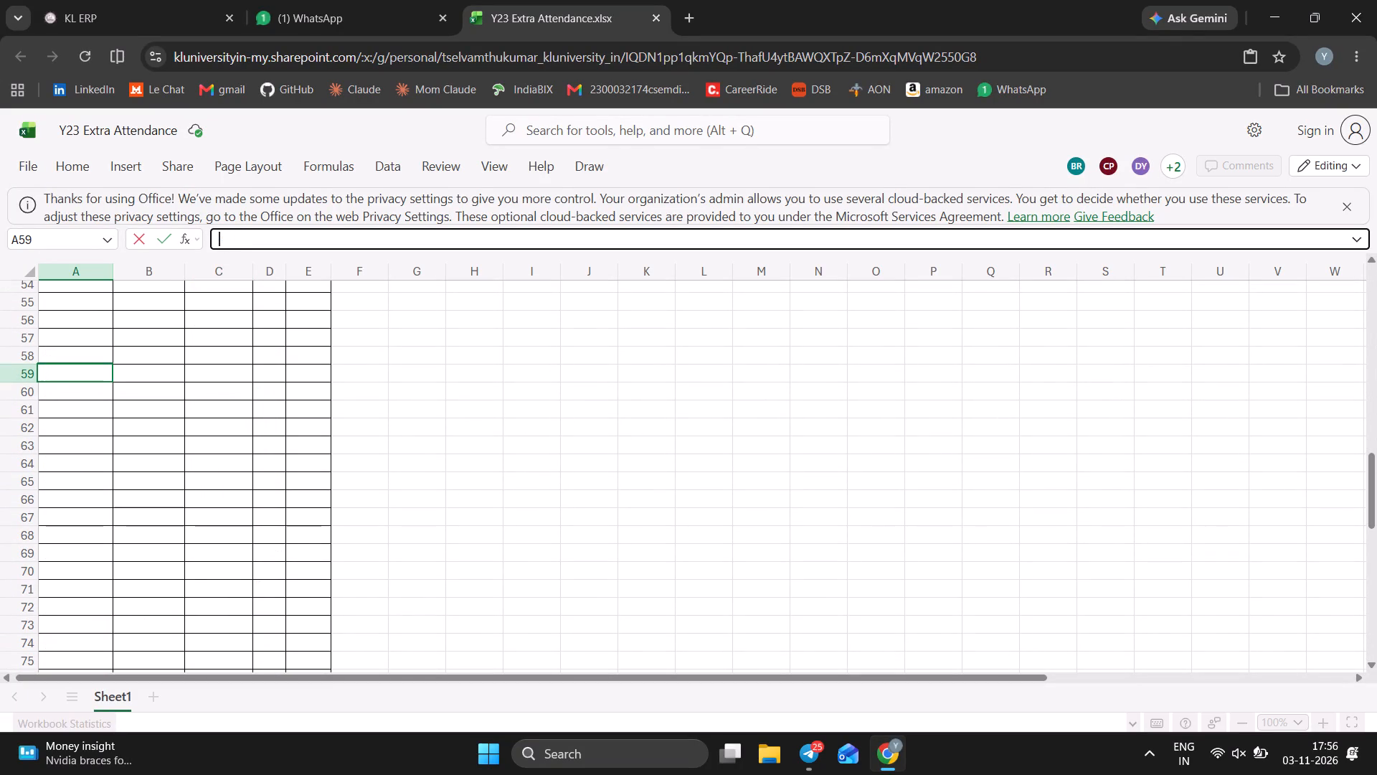
scroll(262, 240, up, 2)
scroll(261, 386, up, 3)
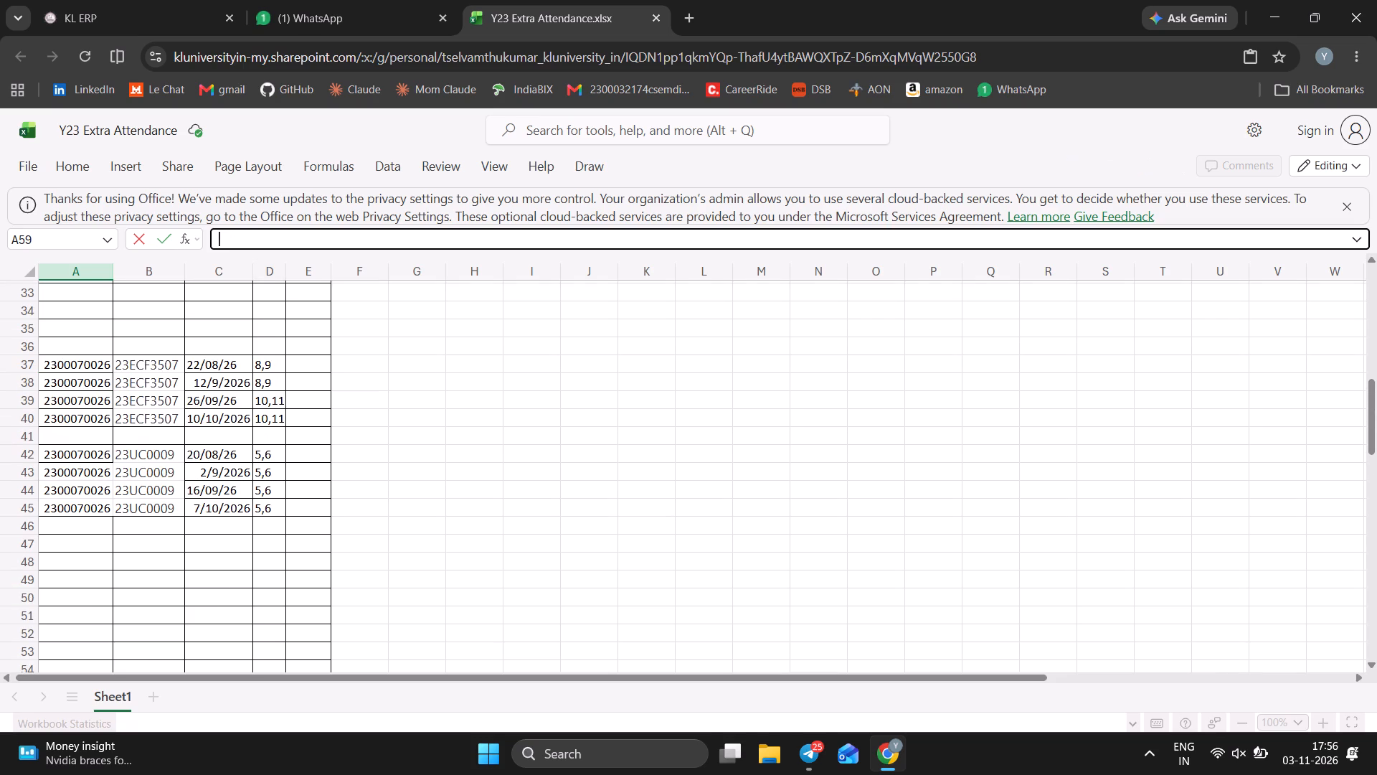
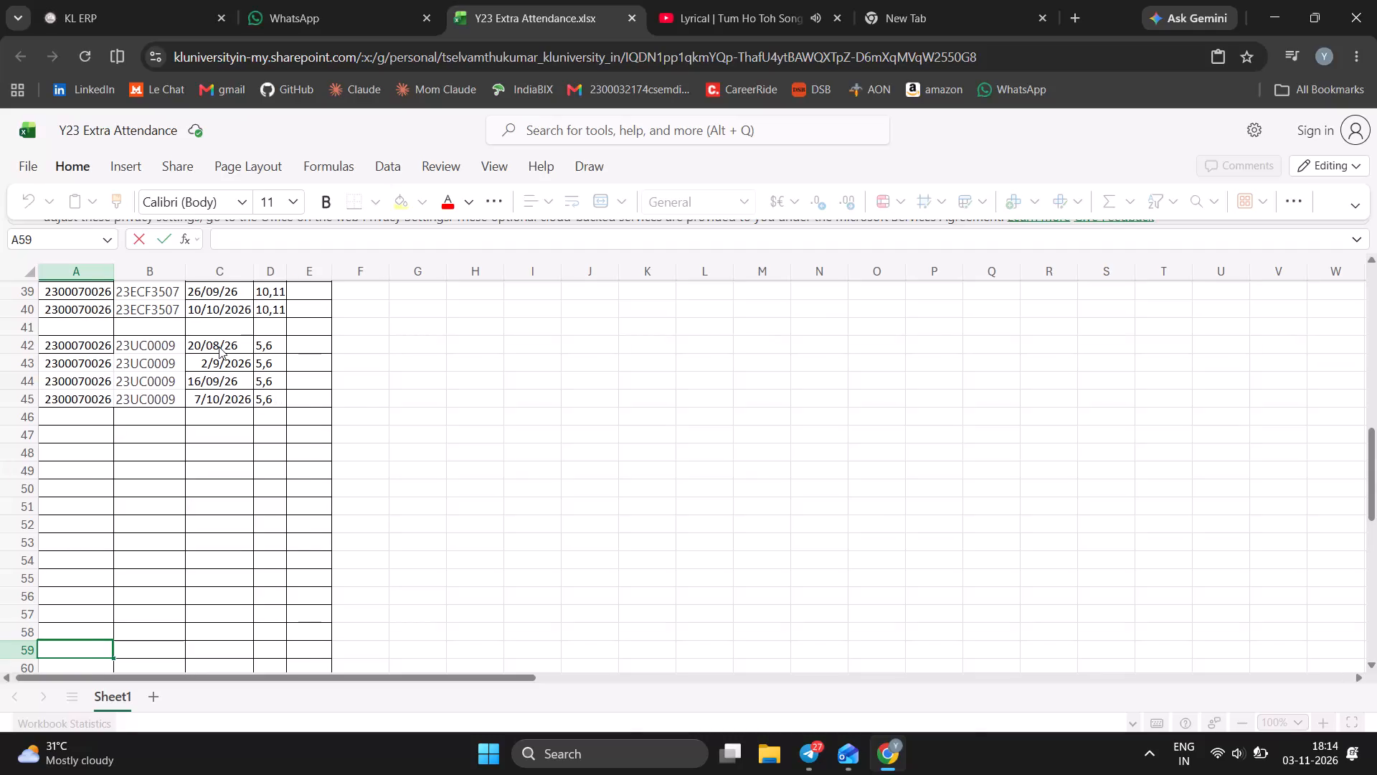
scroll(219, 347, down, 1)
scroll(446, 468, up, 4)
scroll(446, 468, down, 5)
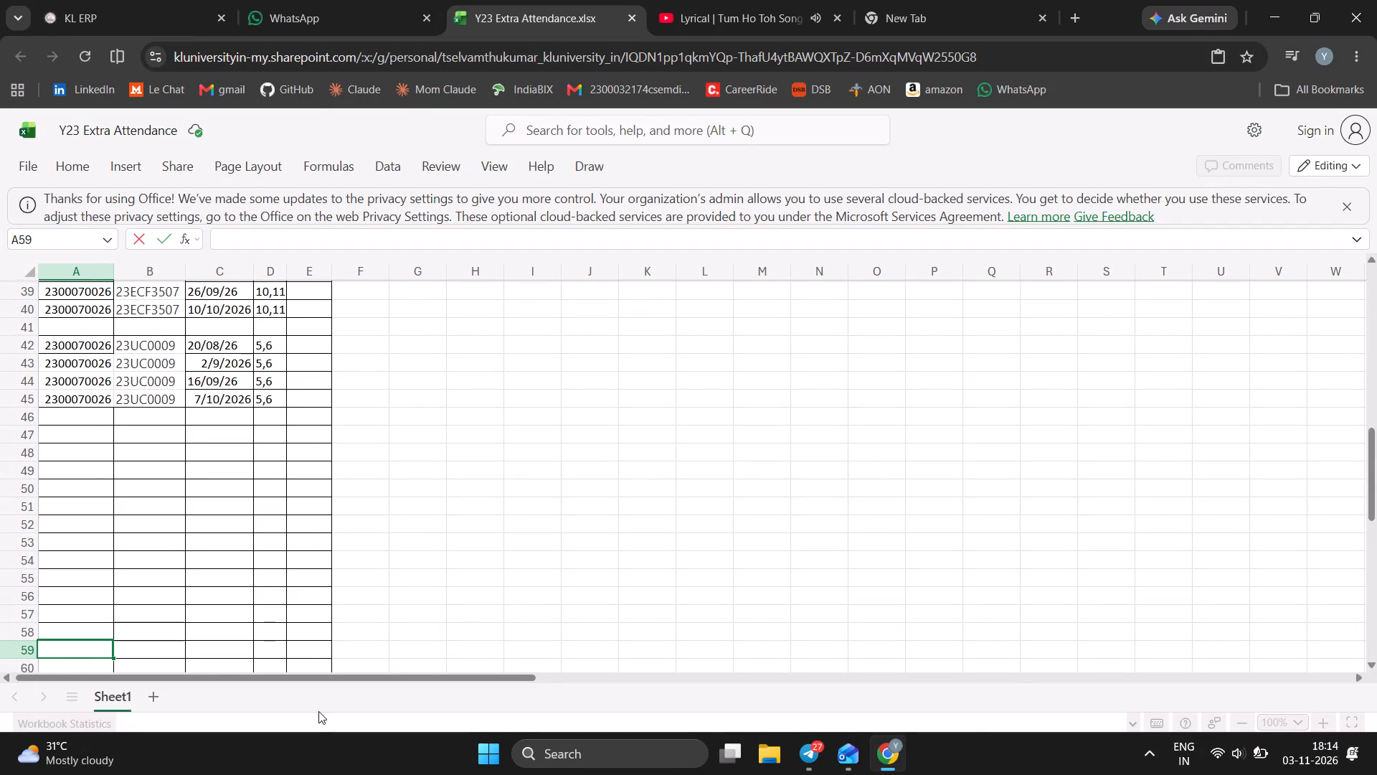